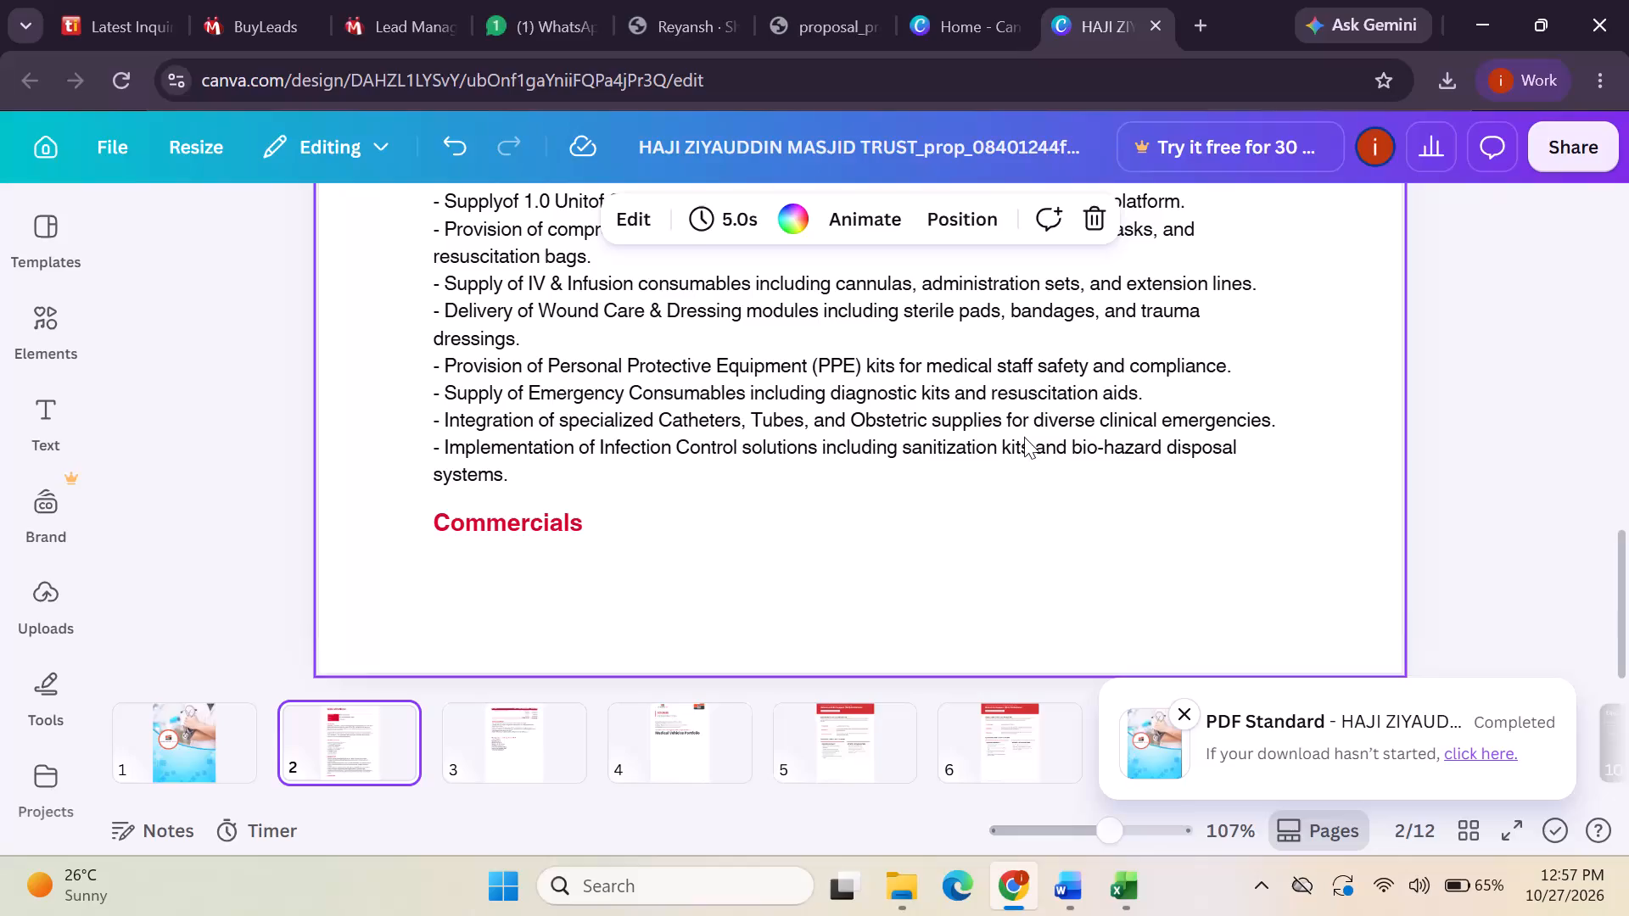
# Examine the price table, Terms & Conditions and sign-off on page 3 of the proposal.
pyautogui.click(1049, 755)
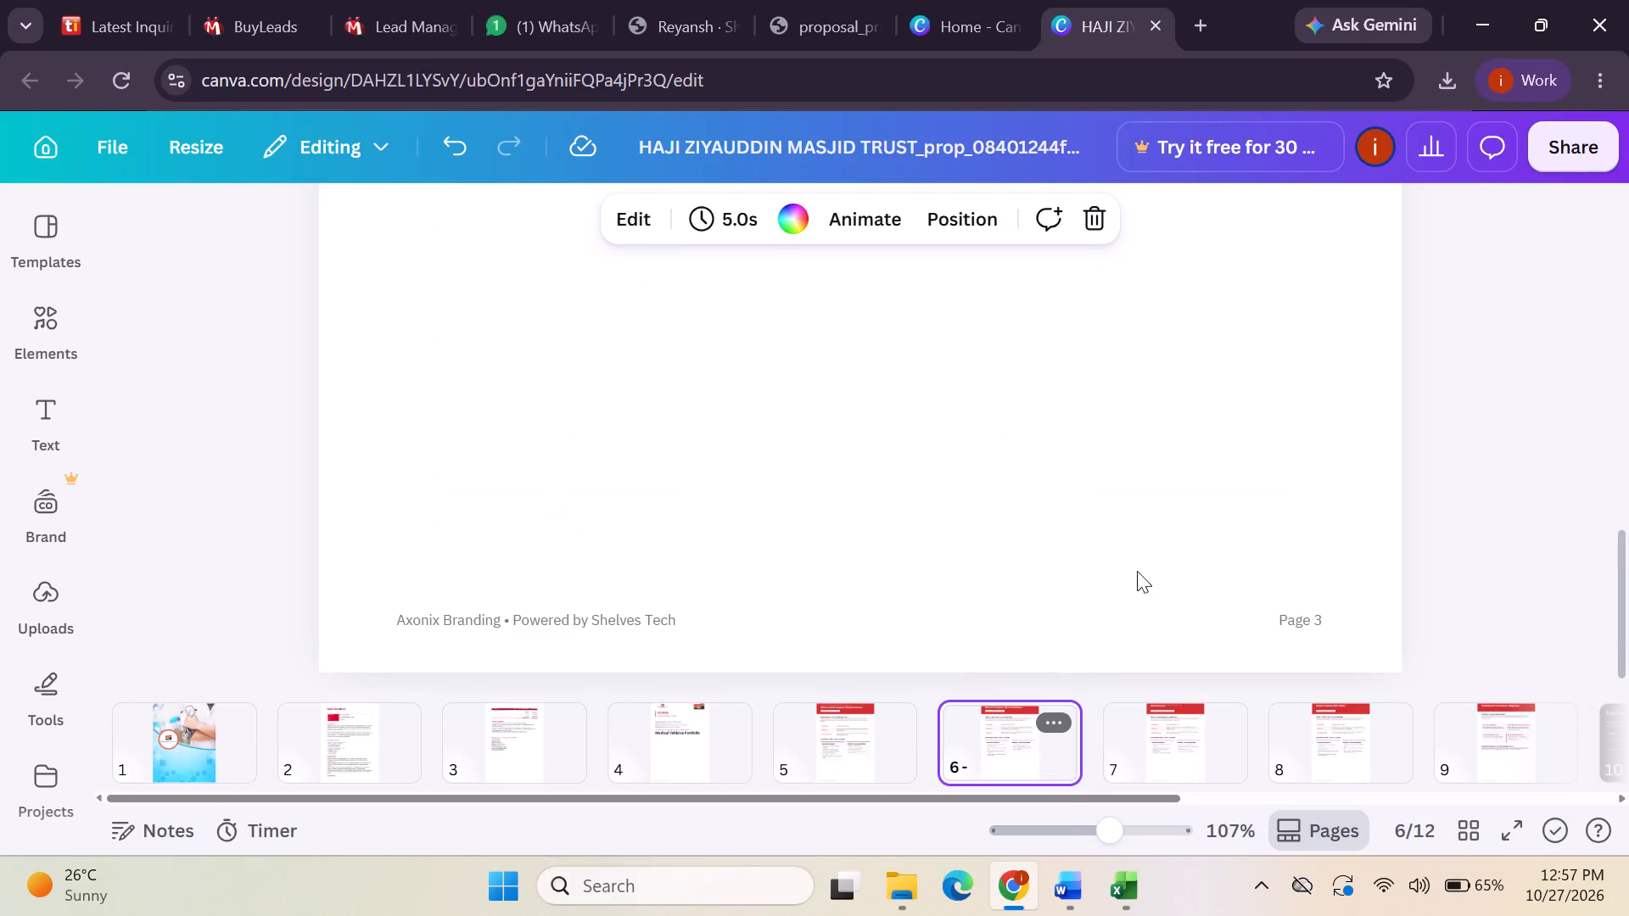
pyautogui.click(666, 735)
pyautogui.click(540, 774)
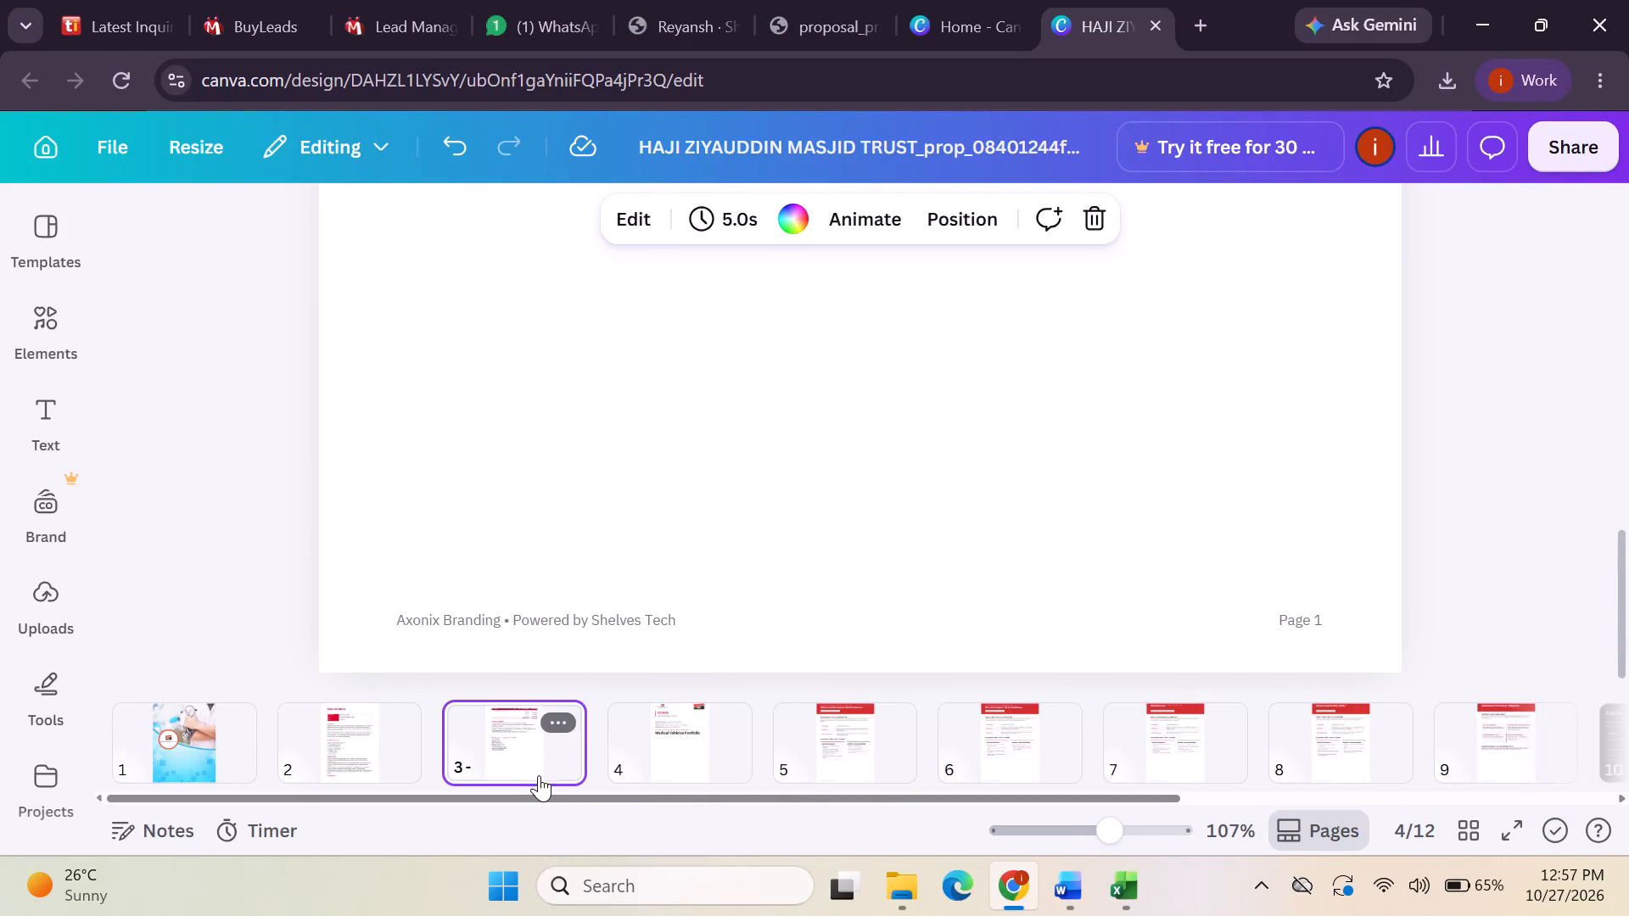
pyautogui.scroll(7, 843, 545)
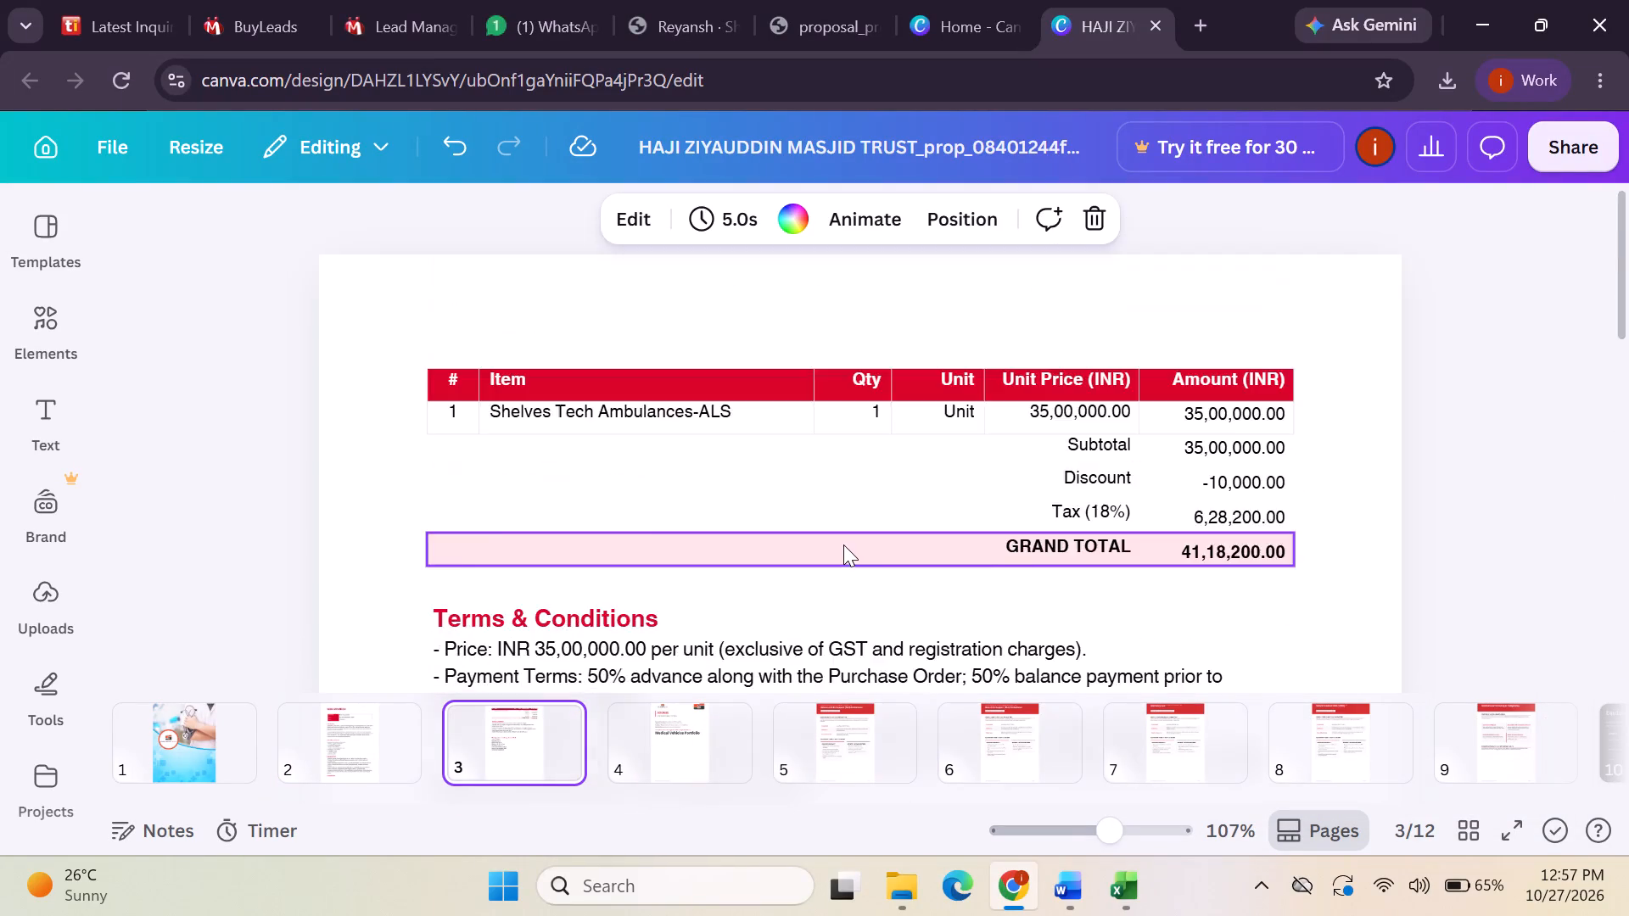
pyautogui.scroll(-3, 843, 545)
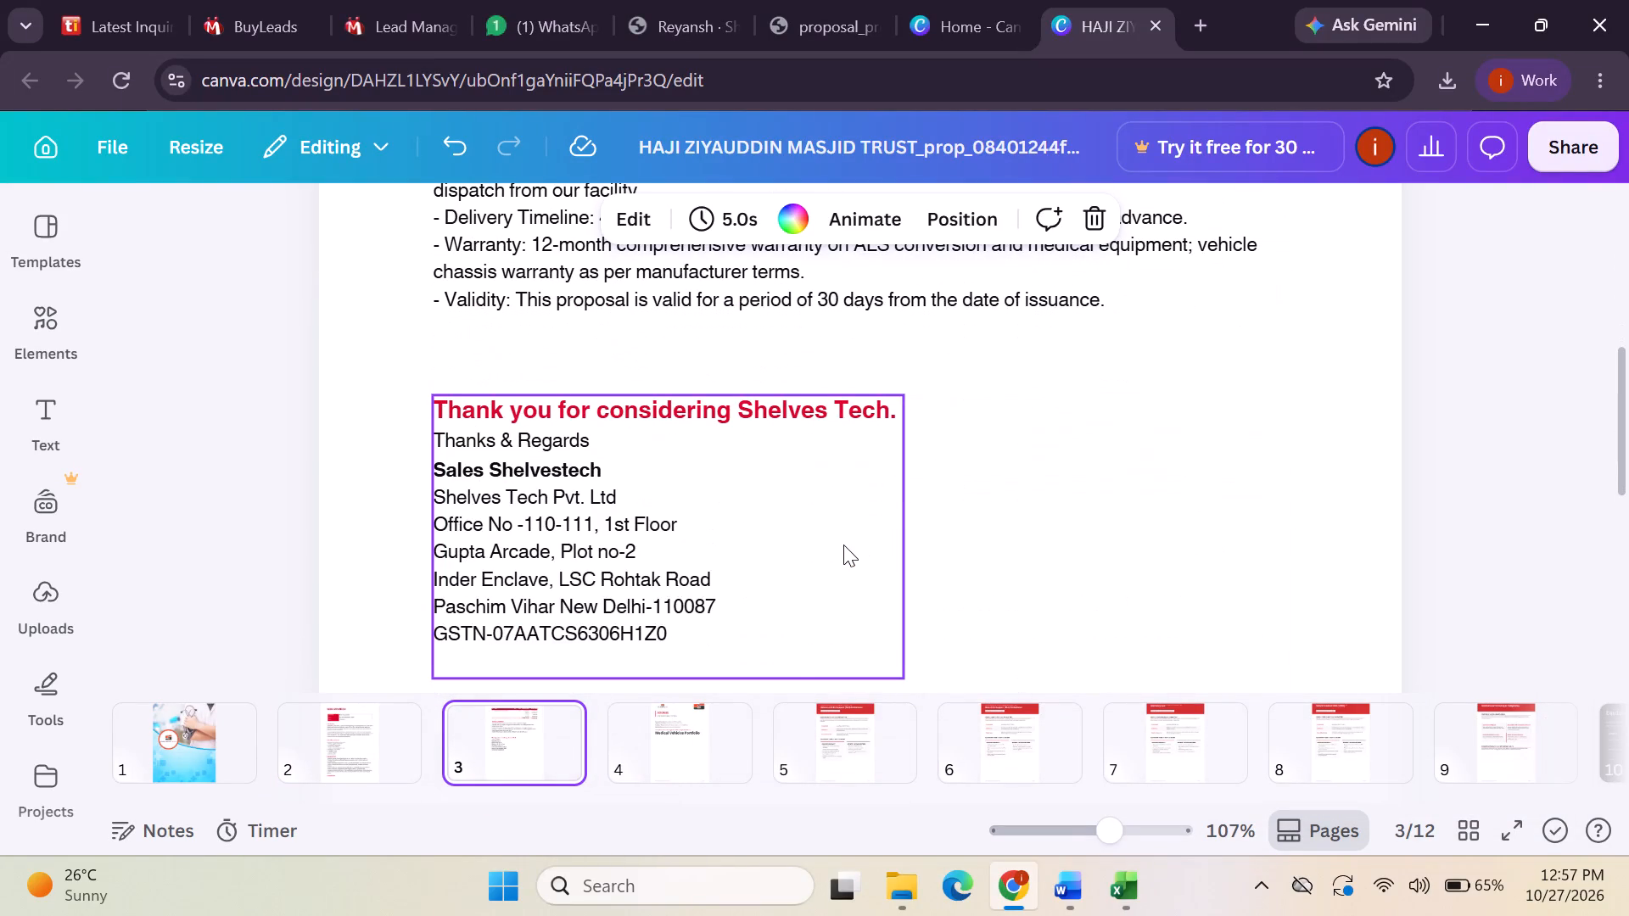
pyautogui.scroll(2, 843, 545)
pyautogui.scroll(-2, 843, 545)
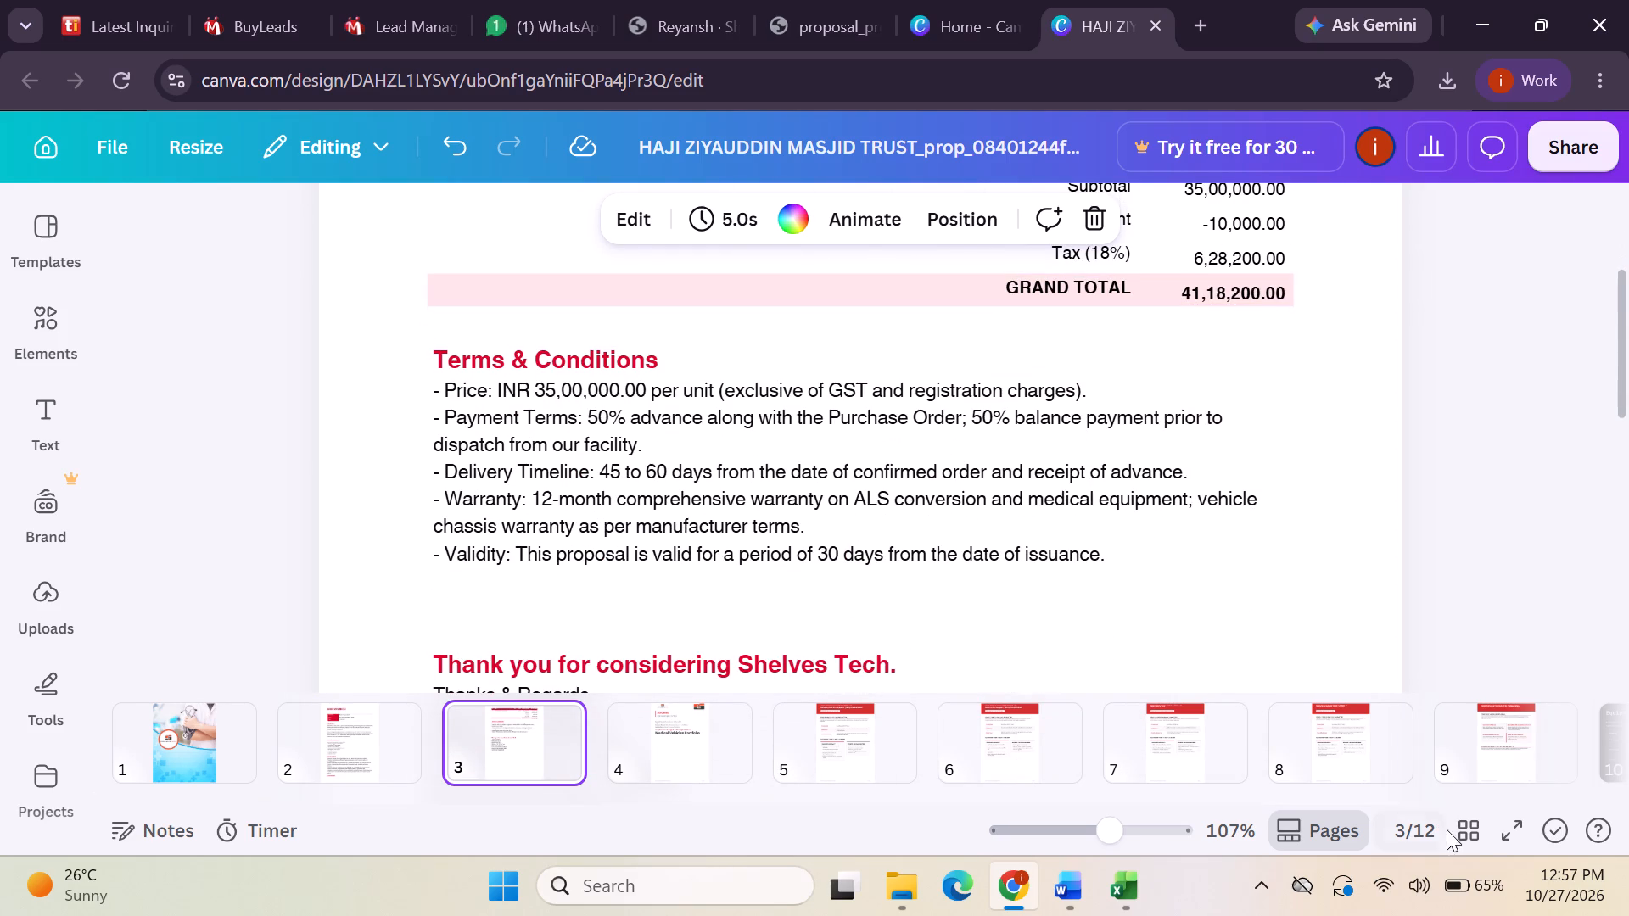
pyautogui.scroll(8, 730, 539)
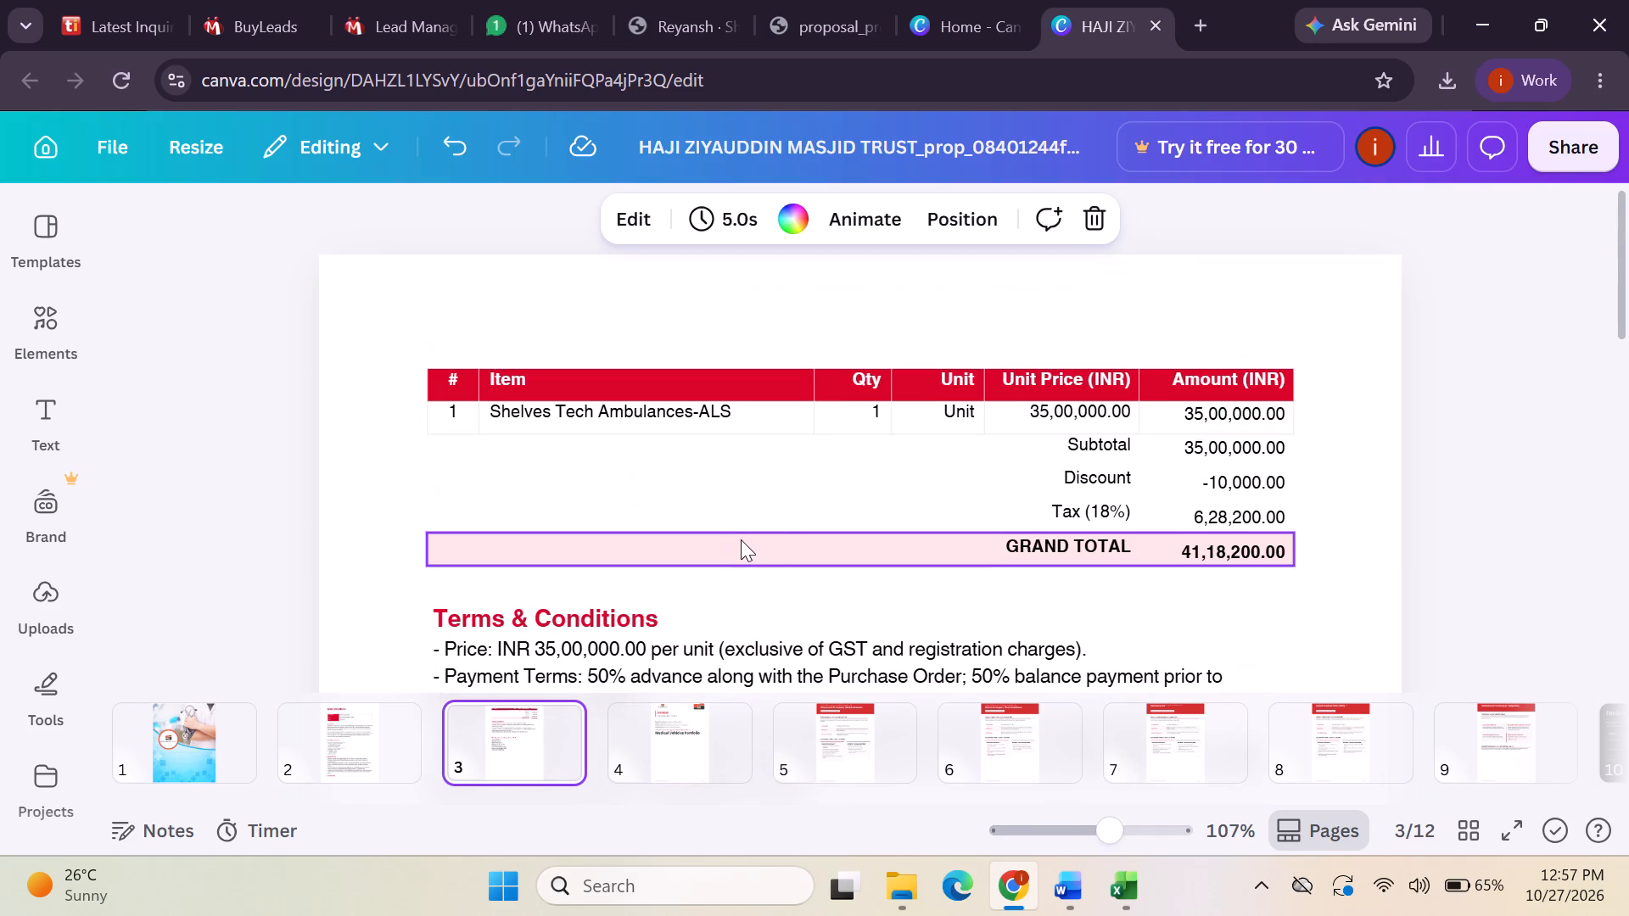
# Insert the sixth page of the uploaded ShelvesTech_Quotation_GE_SIGNA design as a new page after page 3.
pyautogui.click(62, 589)
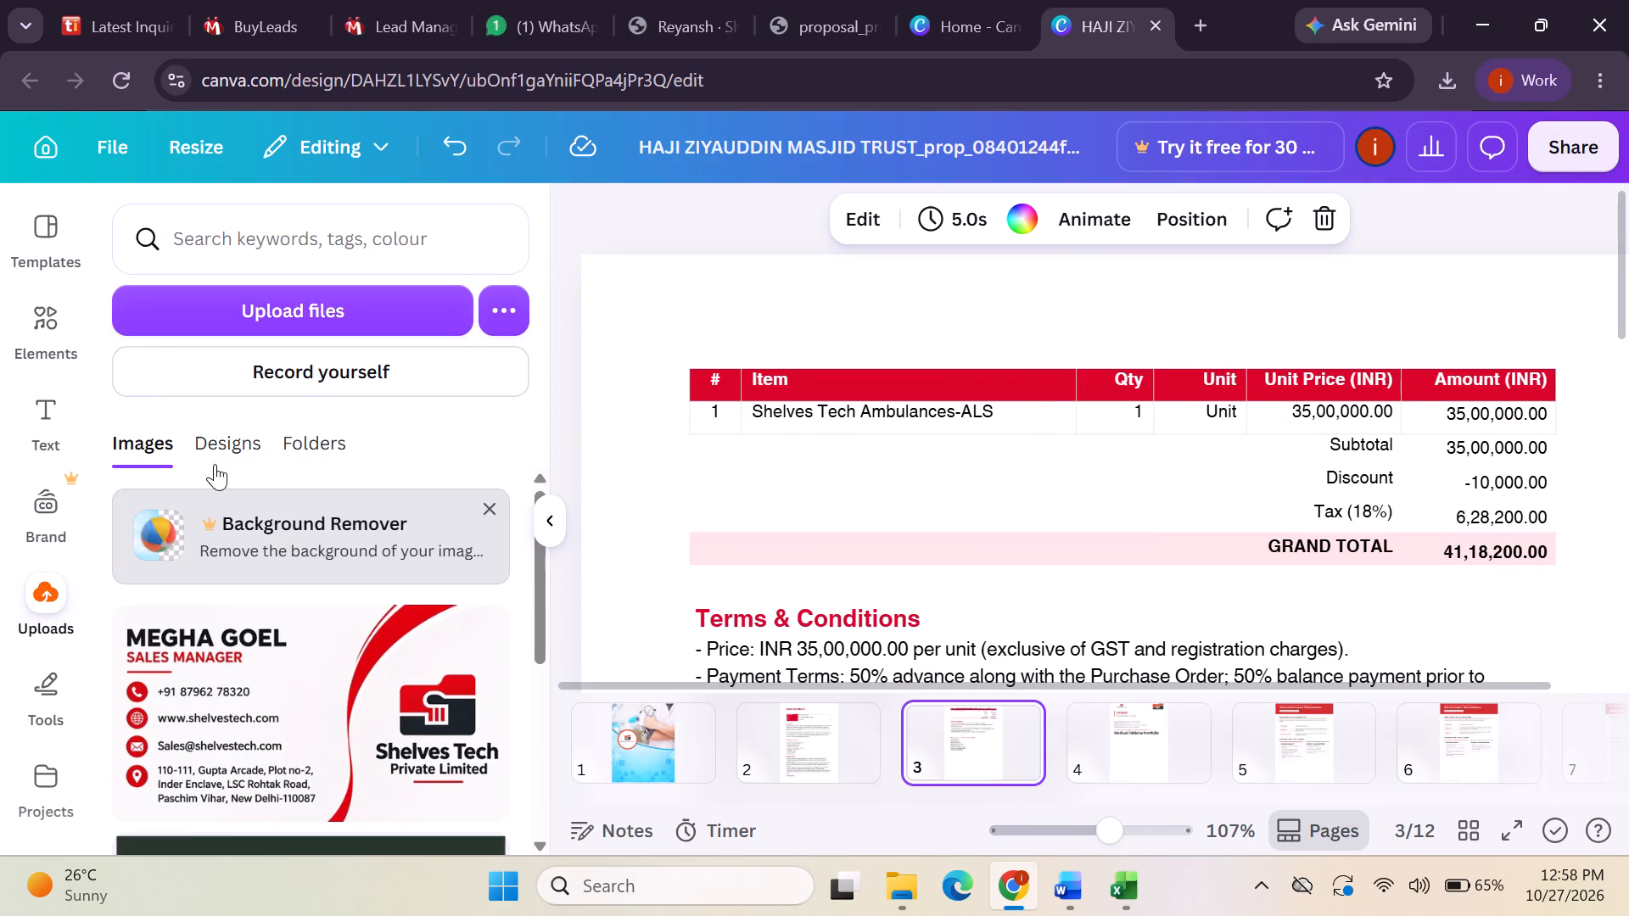
pyautogui.click(215, 452)
pyautogui.scroll(-2, 417, 652)
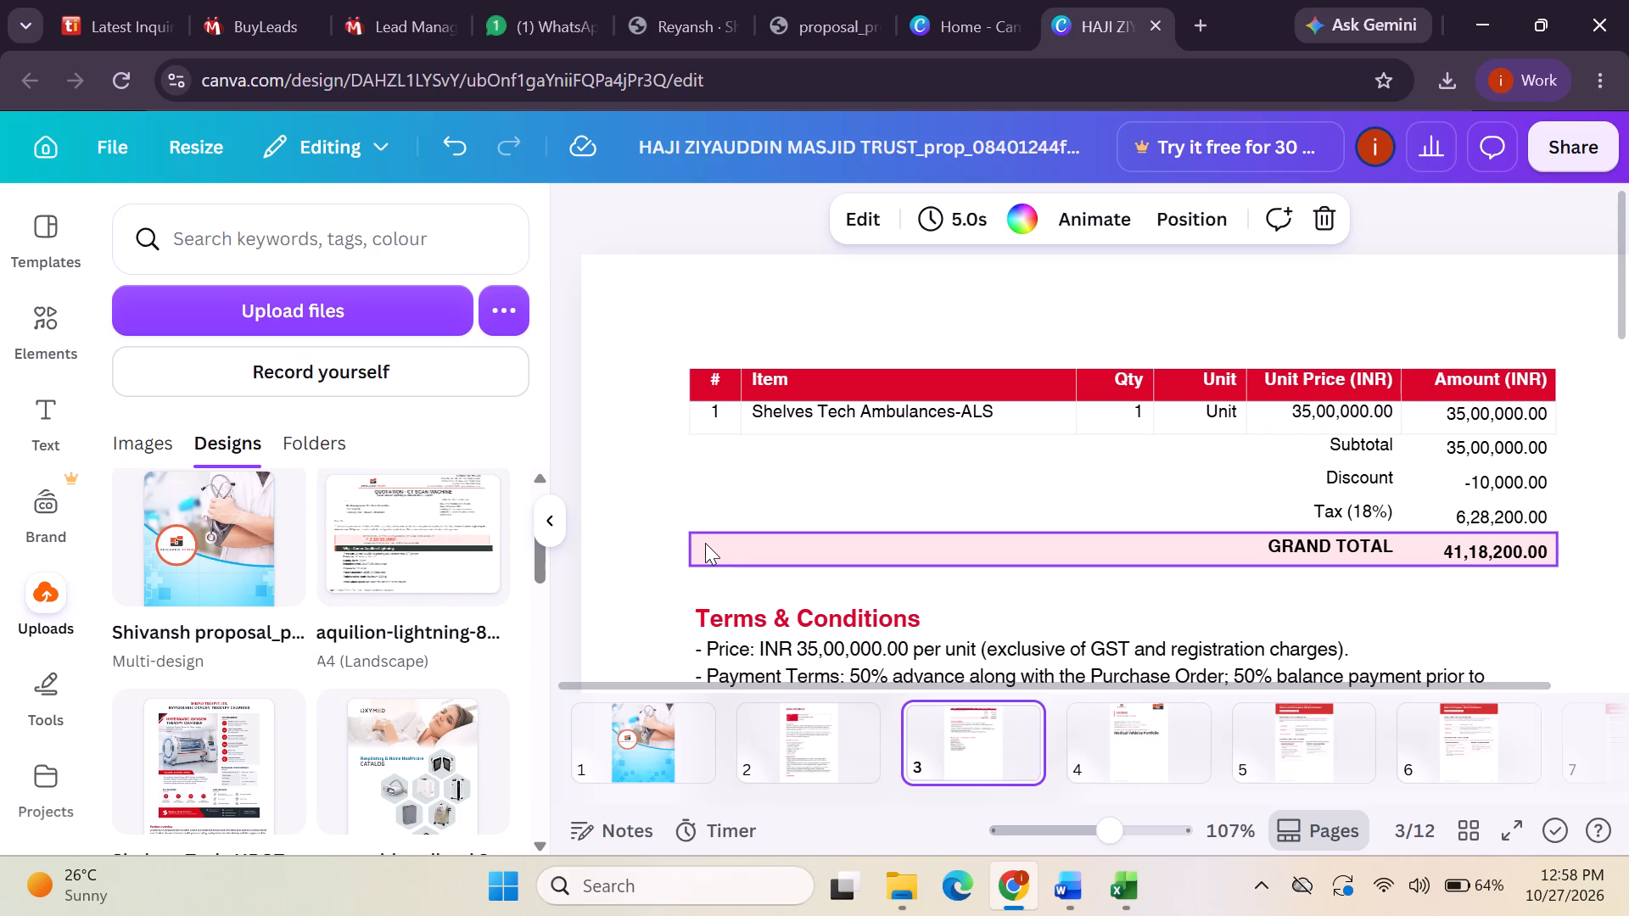
pyautogui.scroll(3, 705, 543)
pyautogui.scroll(3, 1086, 370)
pyautogui.scroll(-2, 1064, 394)
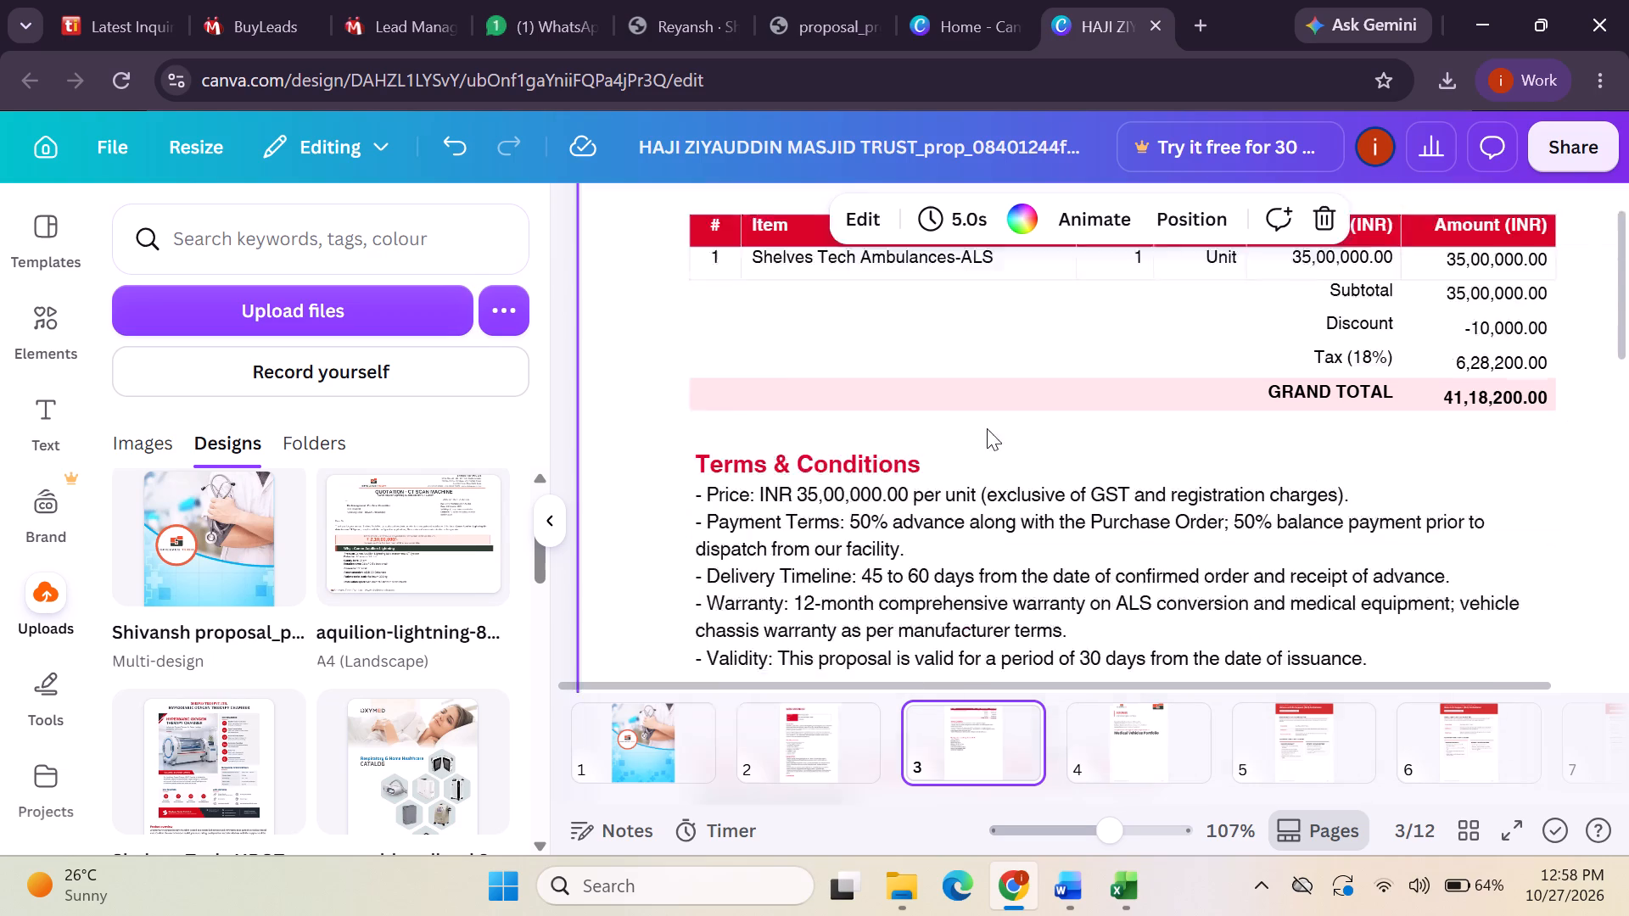
pyautogui.scroll(7, 1076, 345)
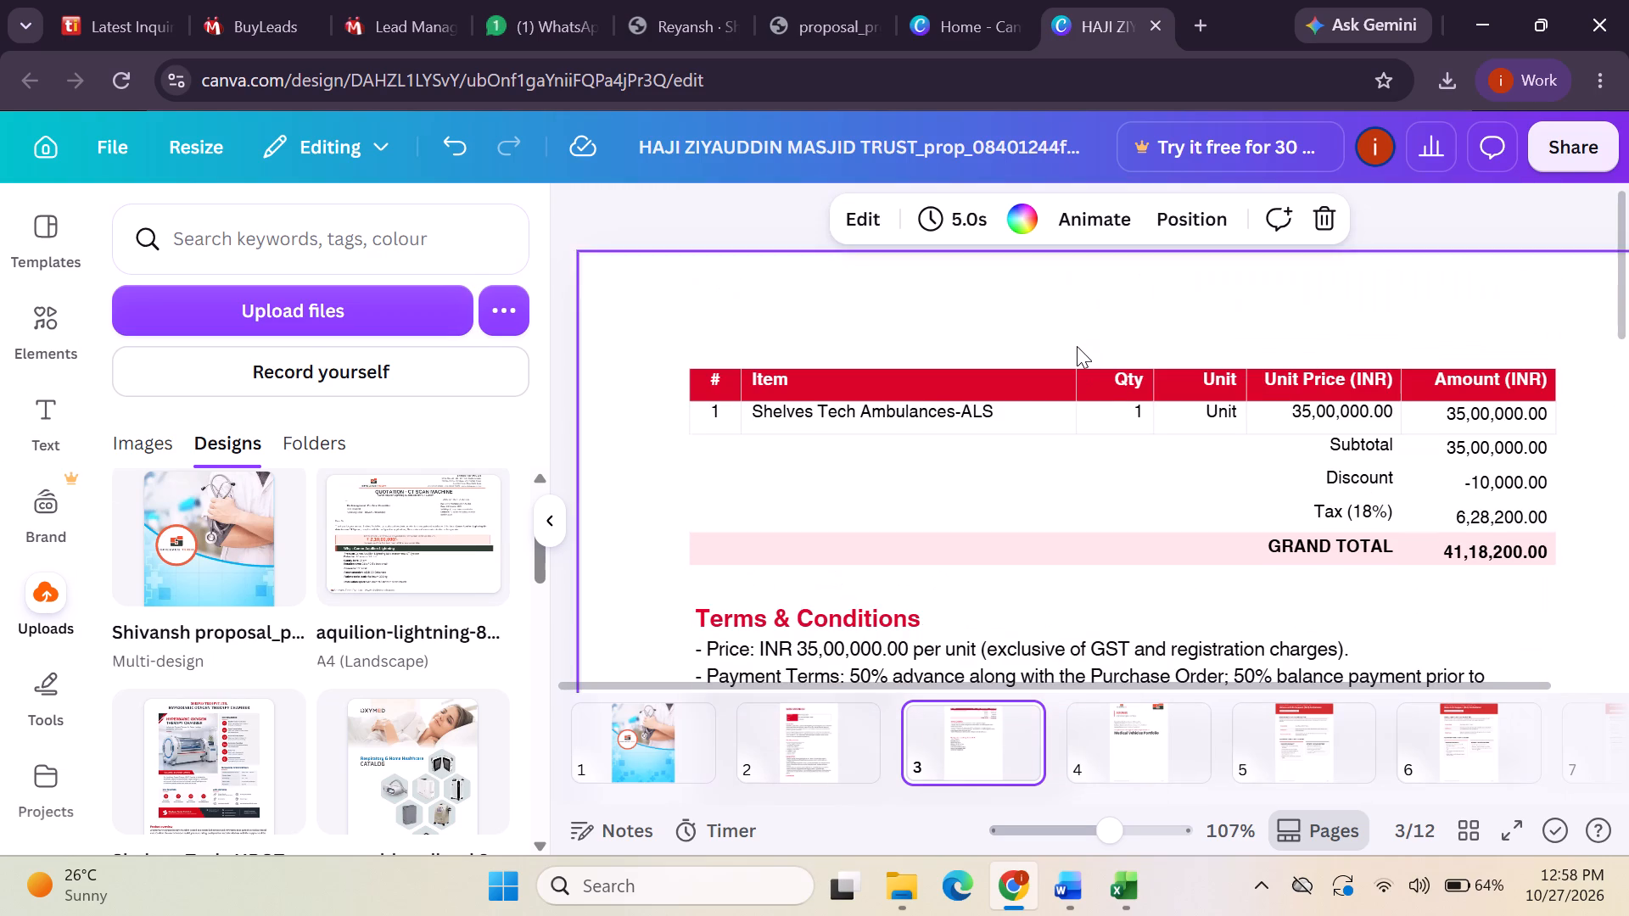
pyautogui.scroll(-2, 1077, 346)
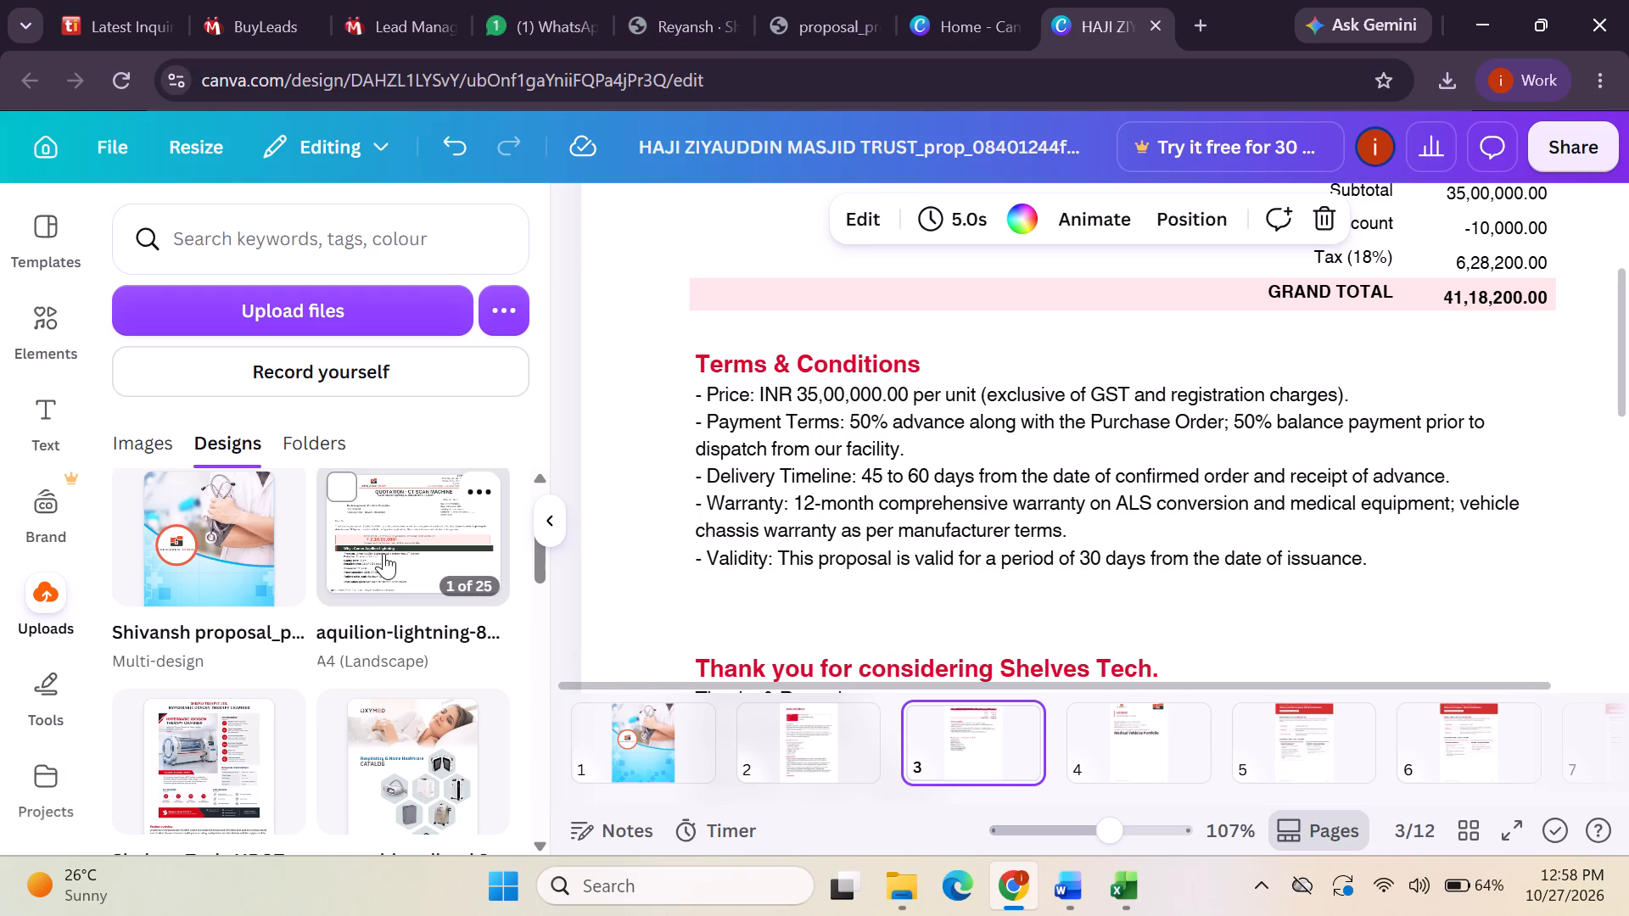
pyautogui.scroll(-2, 386, 558)
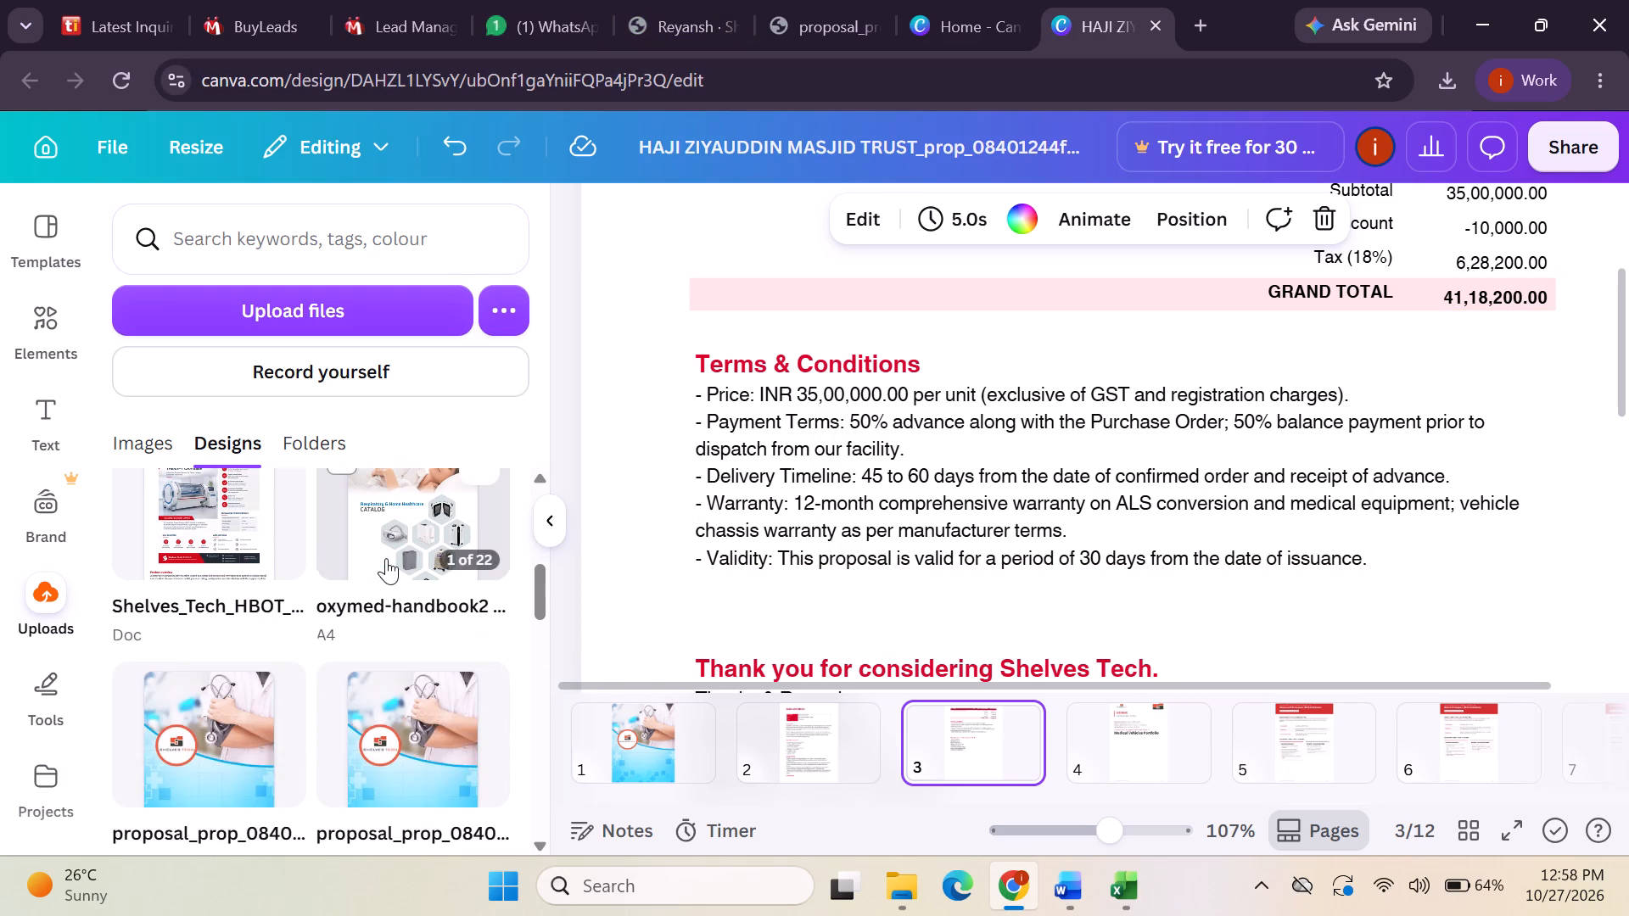
pyautogui.scroll(-2, 494, 696)
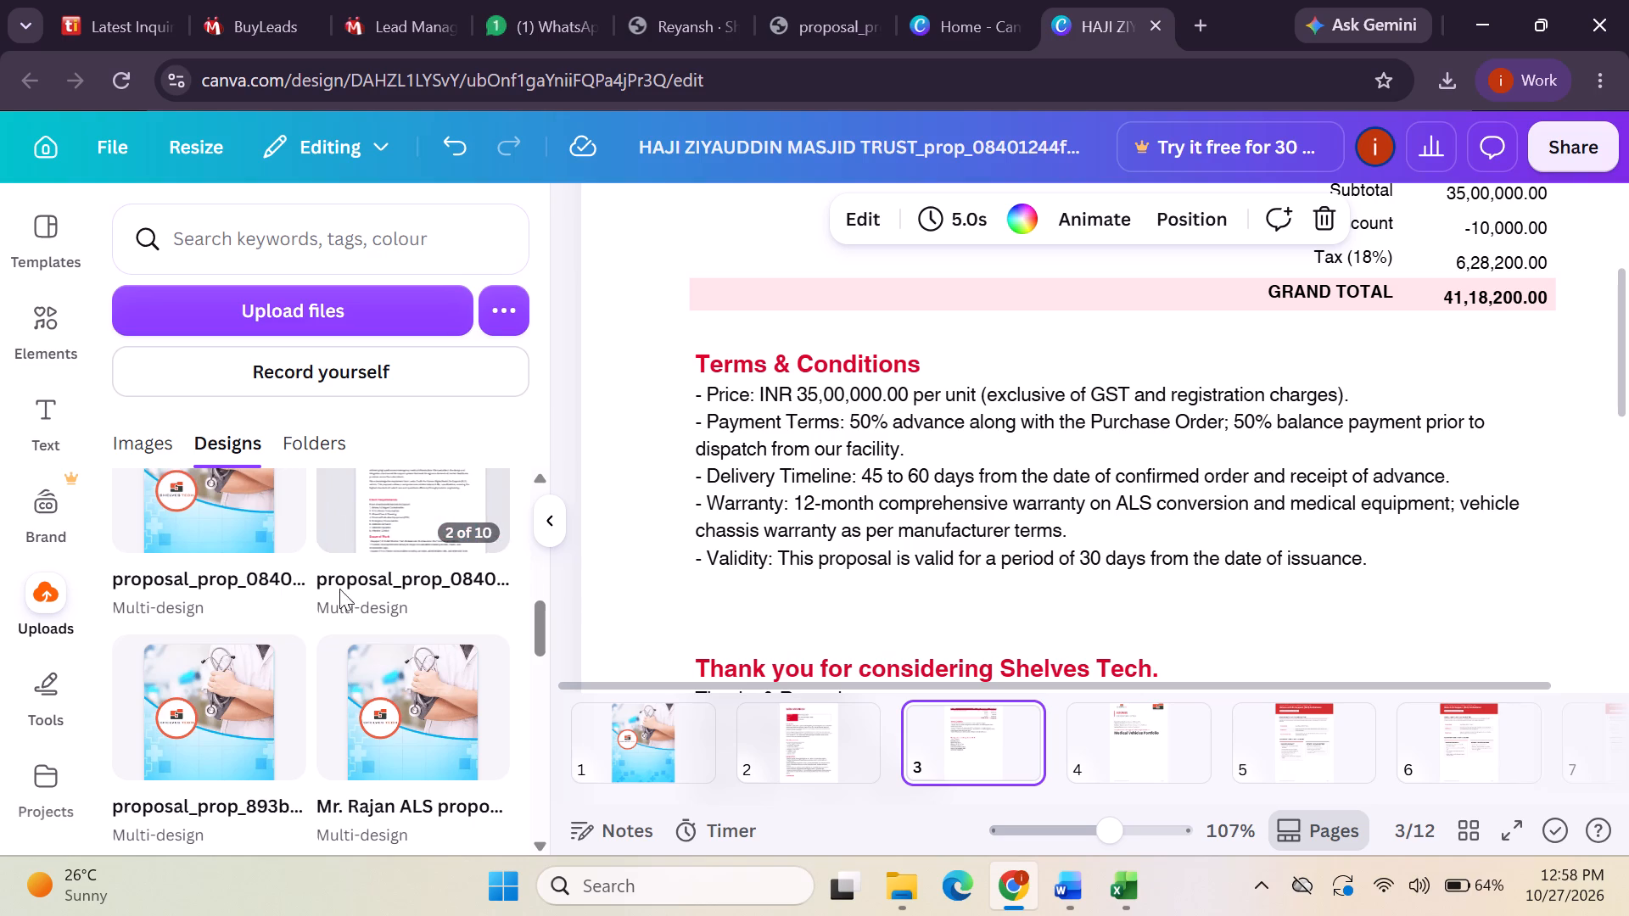
pyautogui.scroll(-2, 357, 609)
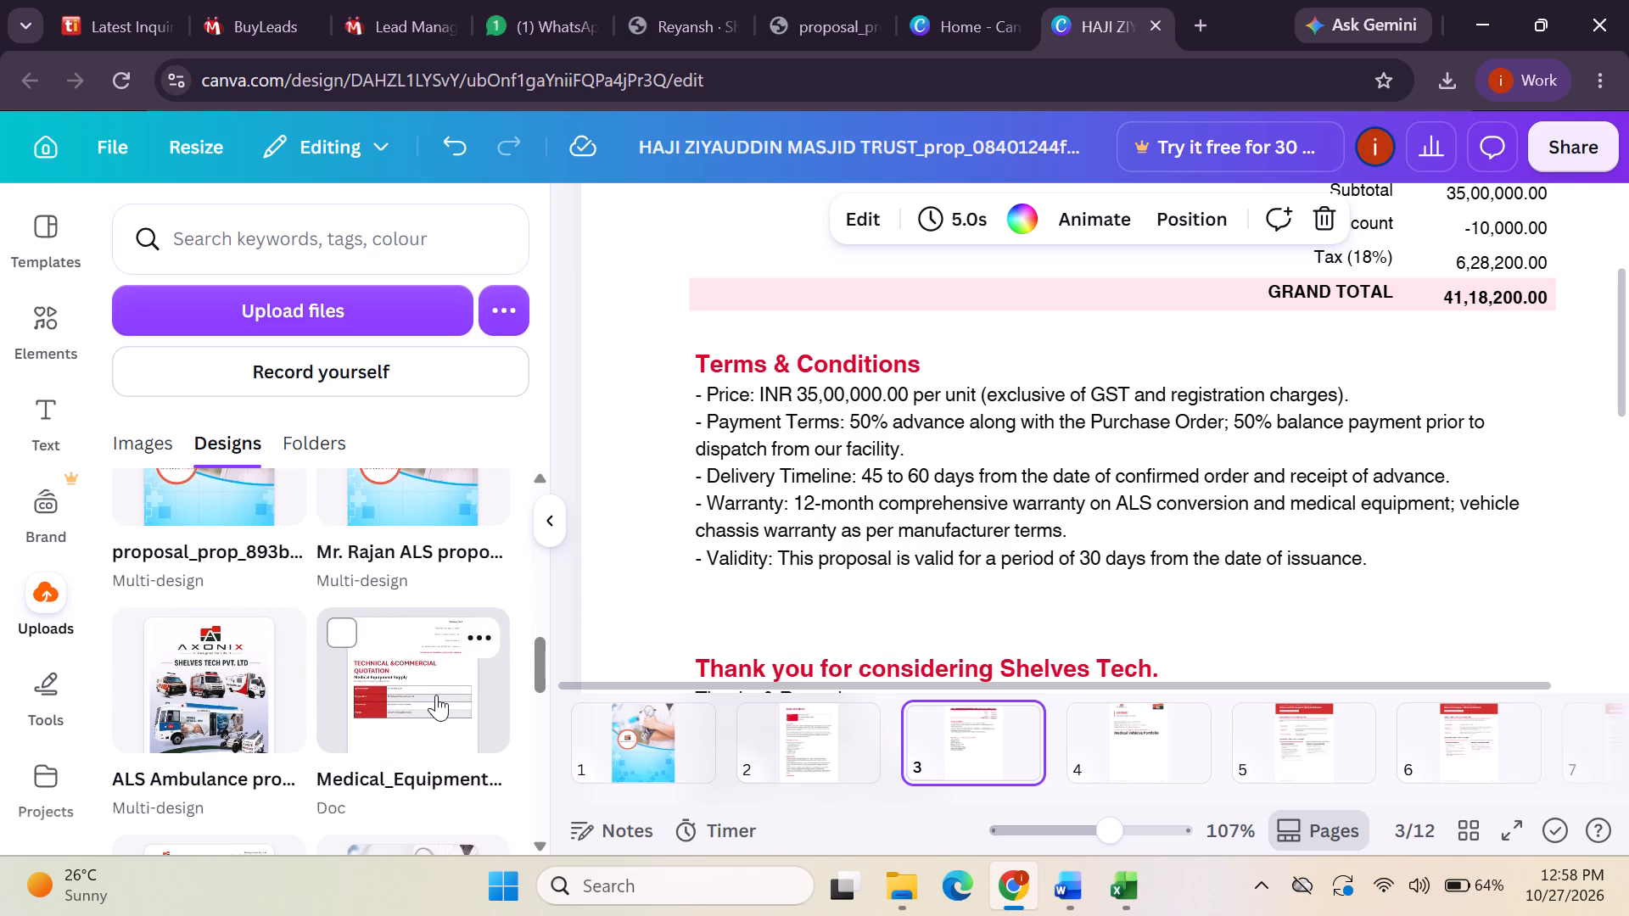
pyautogui.scroll(-1, 436, 695)
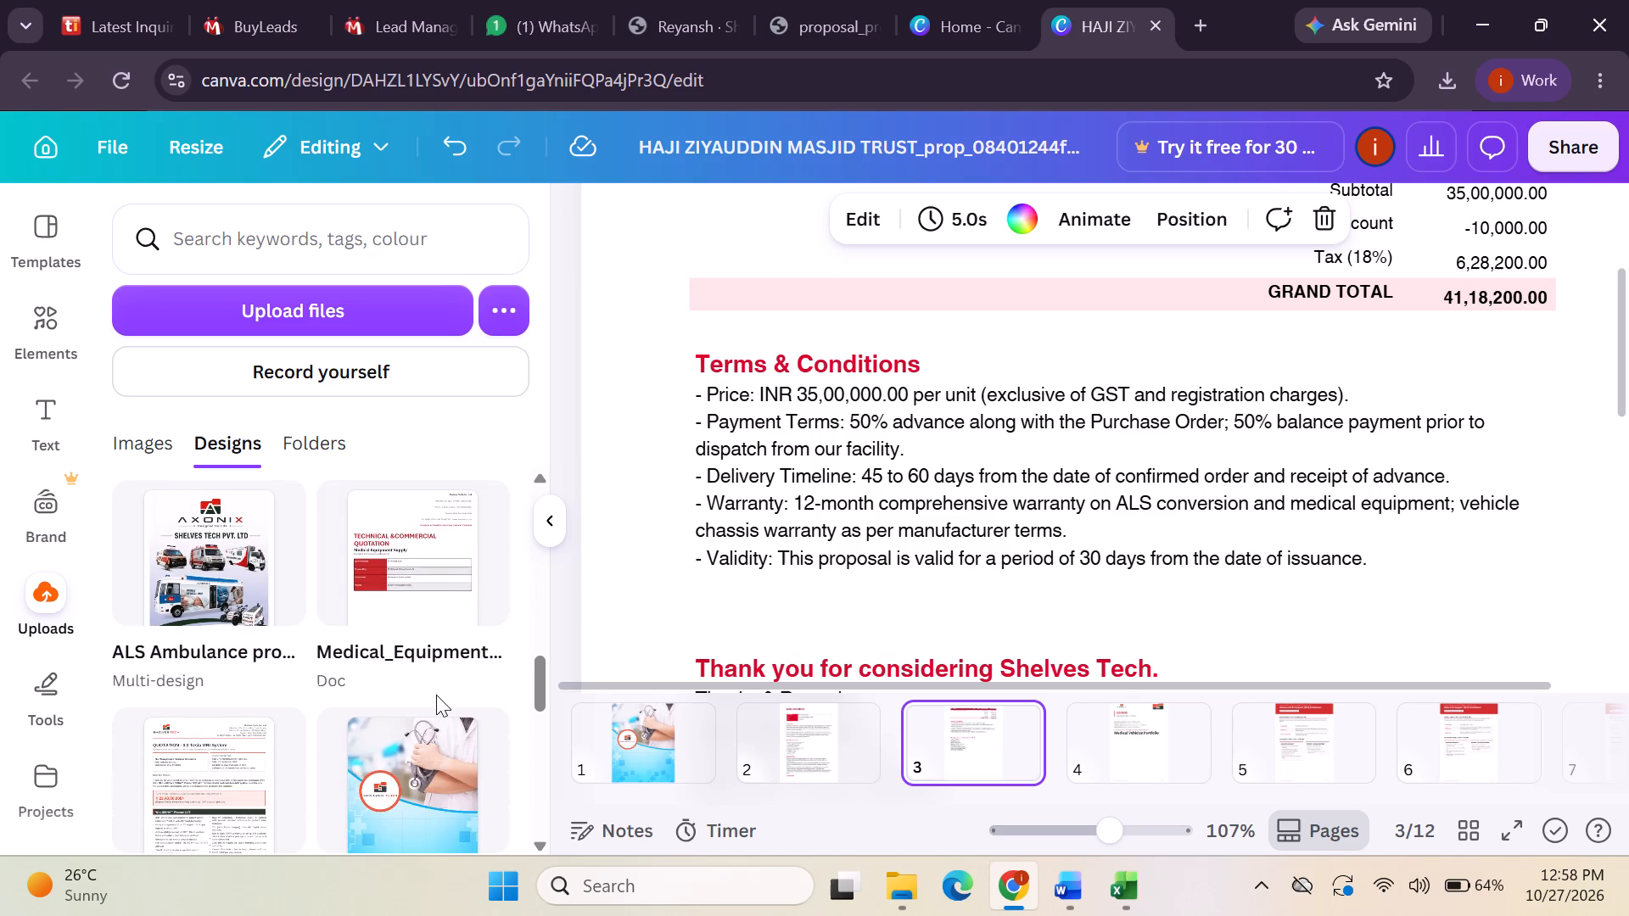
pyautogui.scroll(-1, 436, 695)
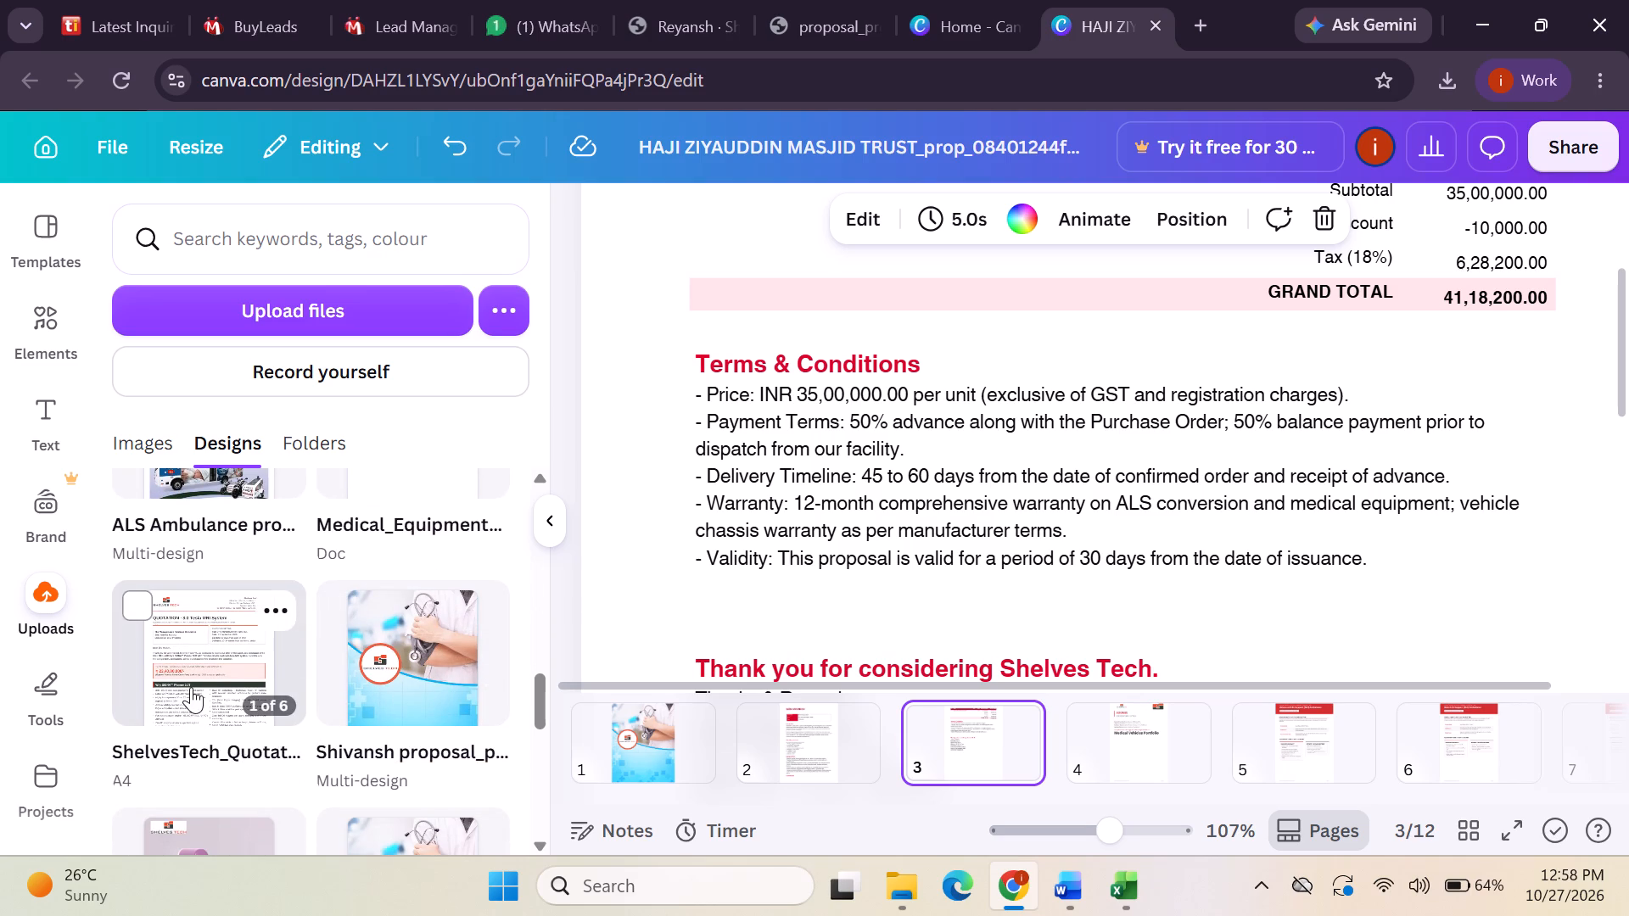
pyautogui.click(191, 687)
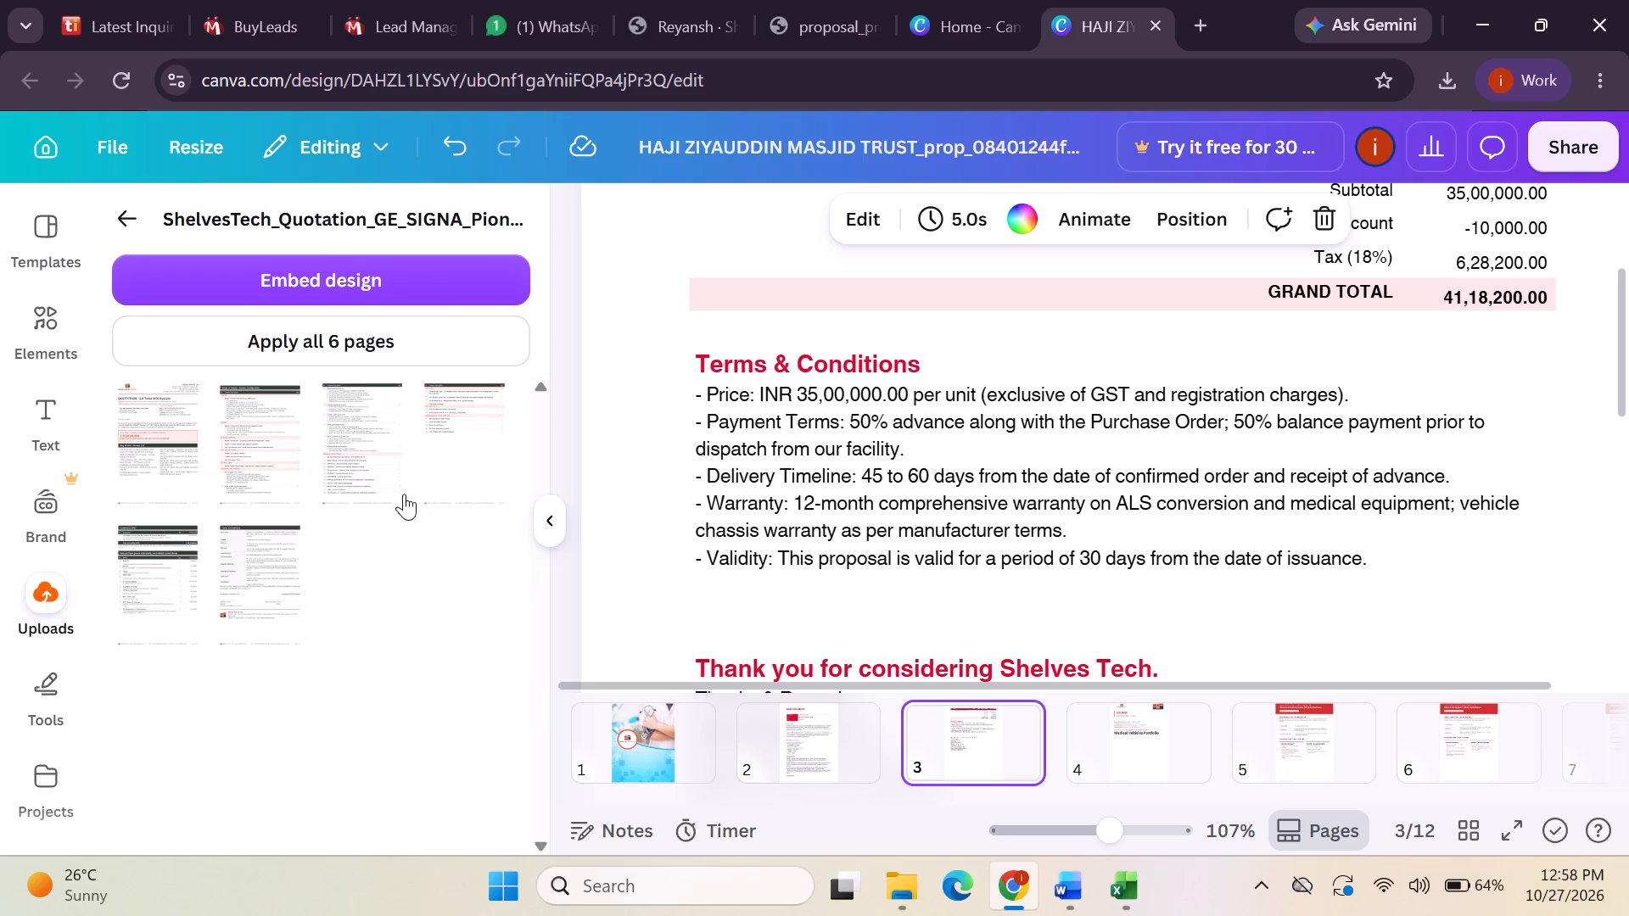
pyautogui.click(265, 629)
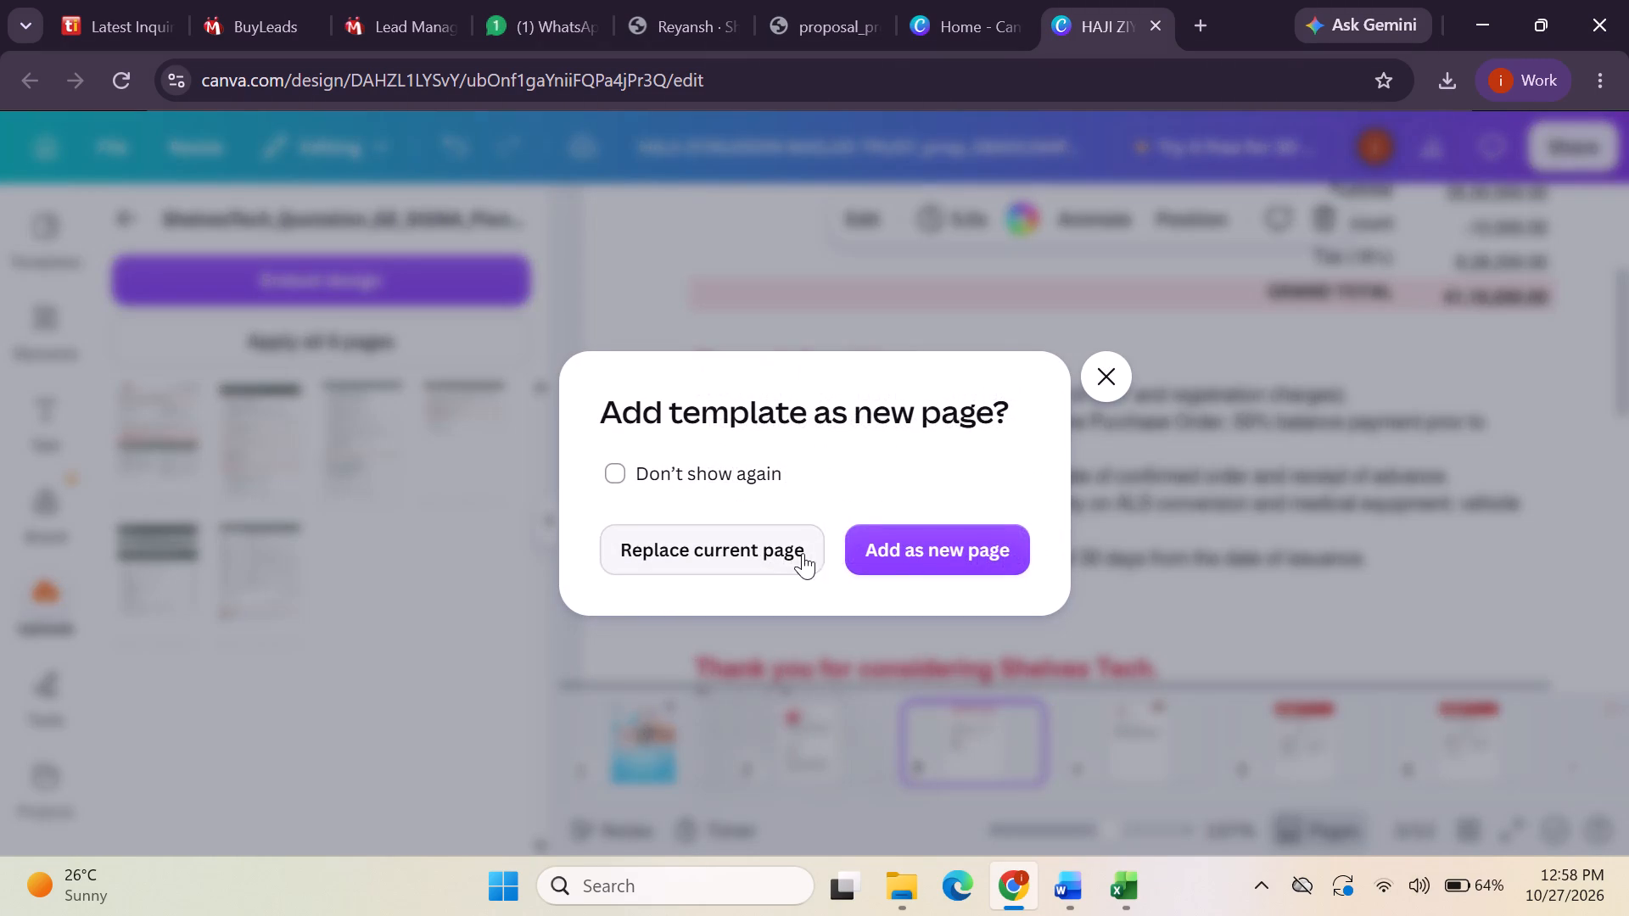
pyautogui.click(906, 548)
pyautogui.scroll(-3, 1196, 532)
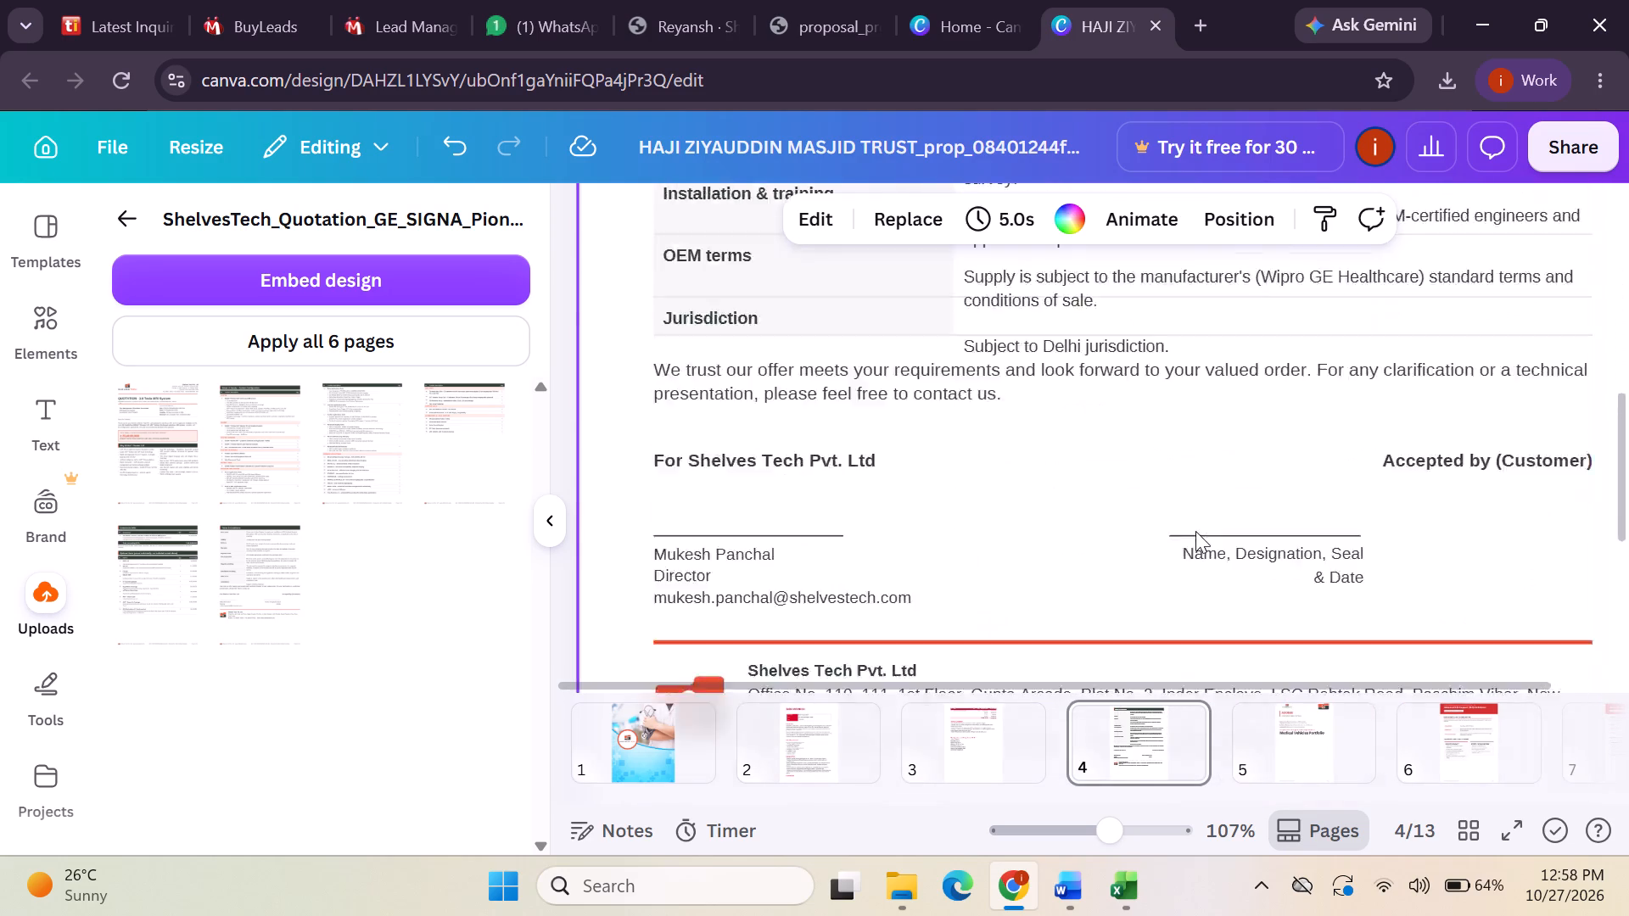
pyautogui.scroll(-5, 1195, 531)
pyautogui.scroll(1, 1195, 531)
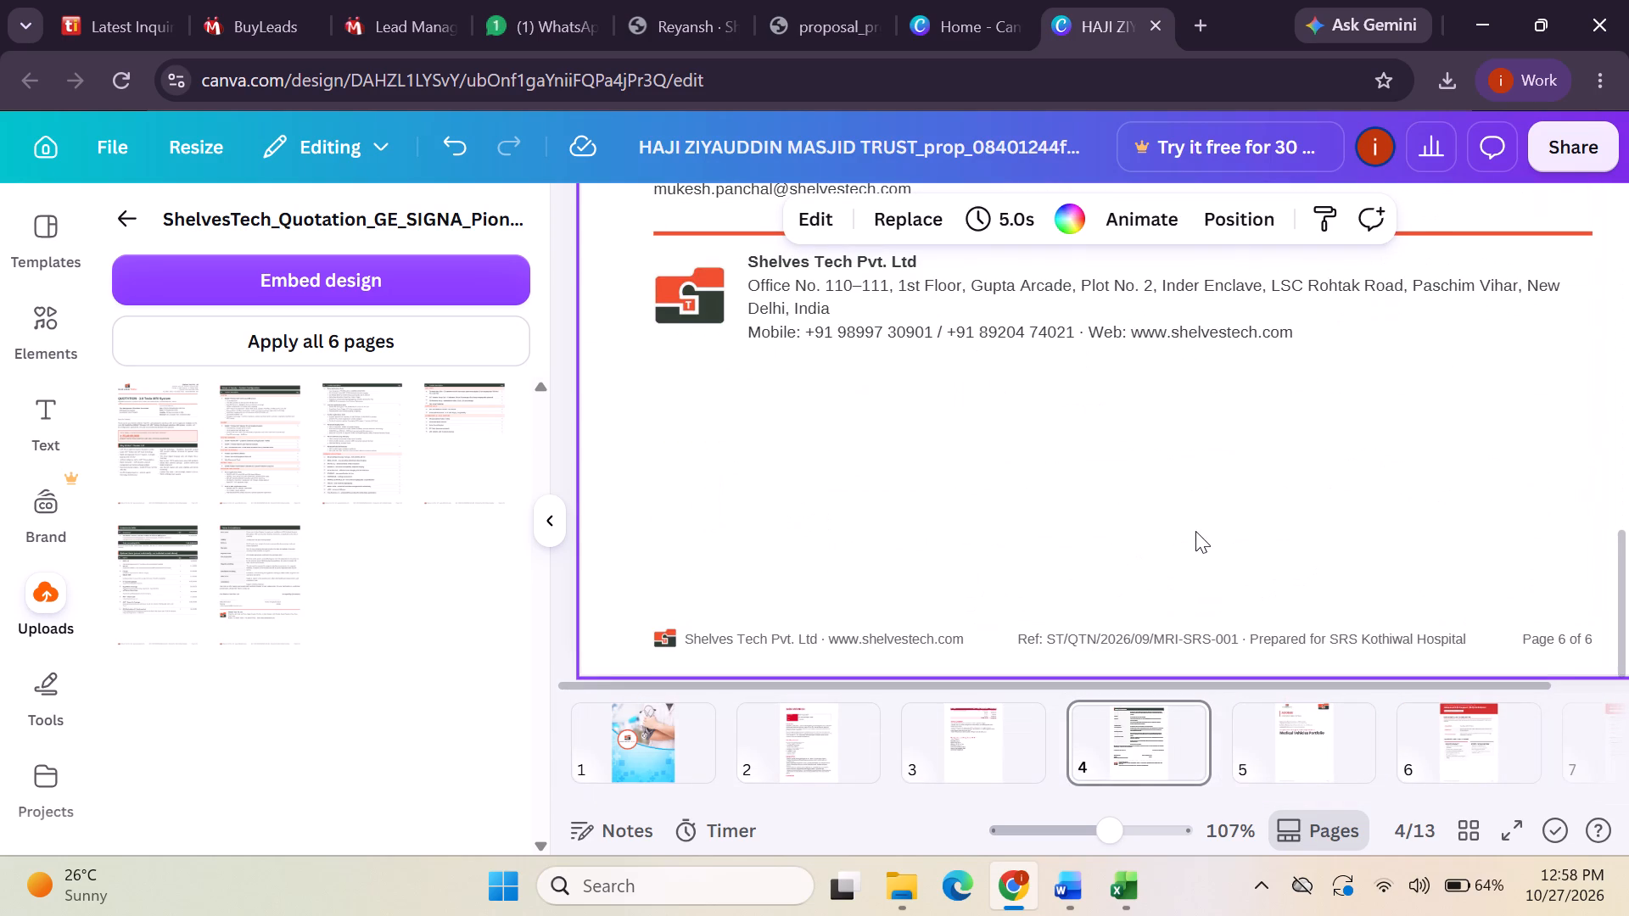
pyautogui.scroll(2, 1195, 531)
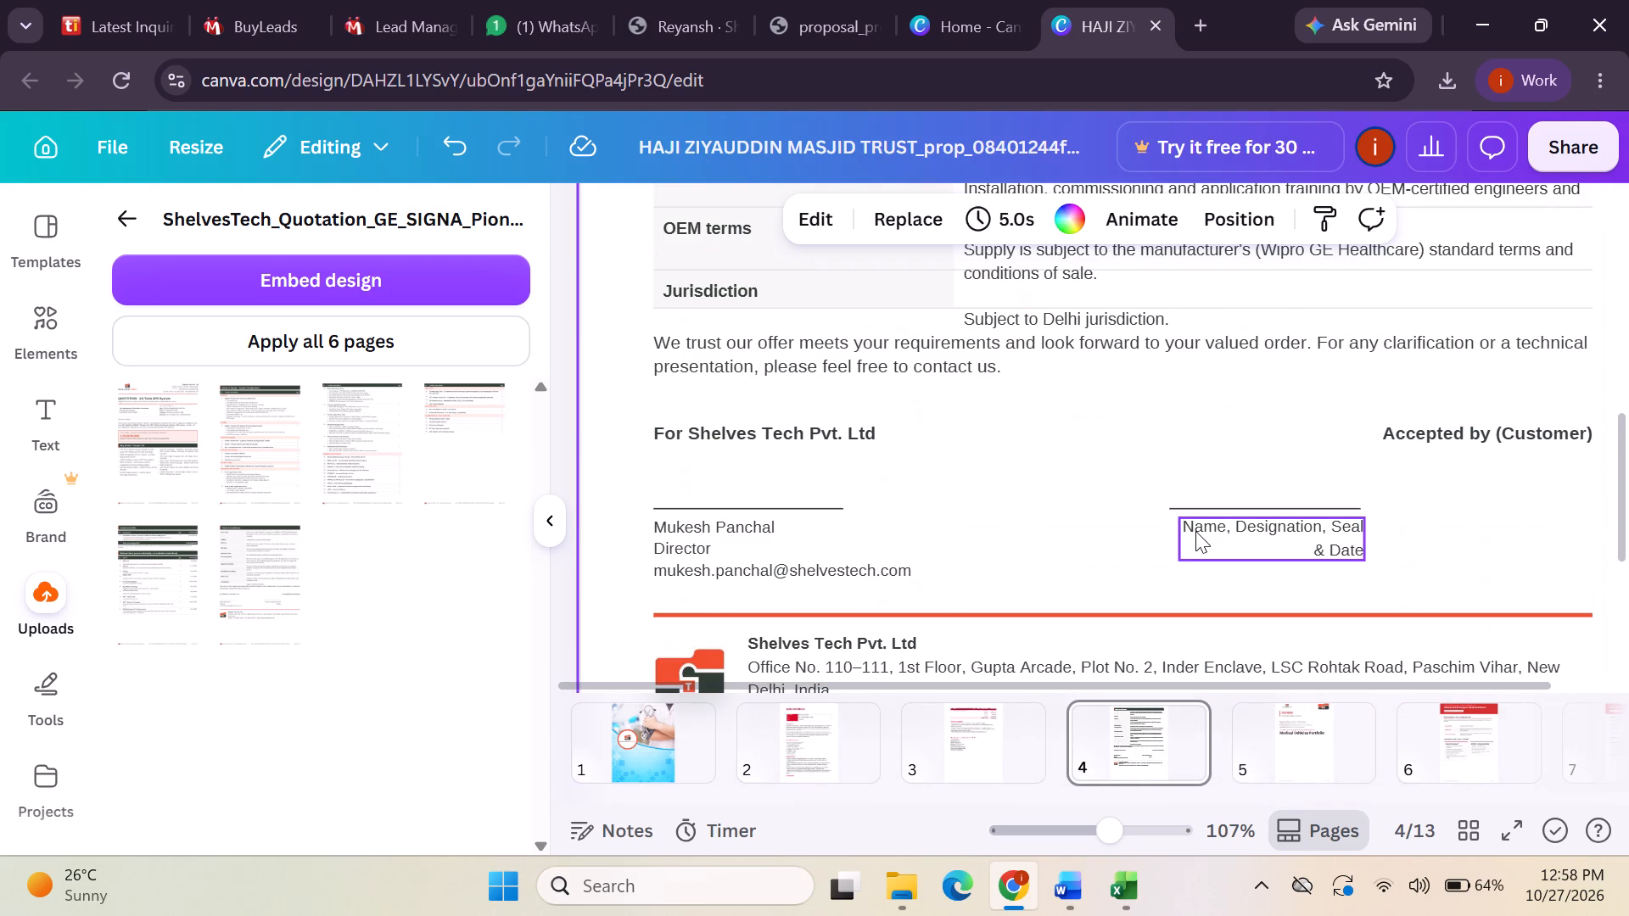
pyautogui.scroll(1, 1195, 531)
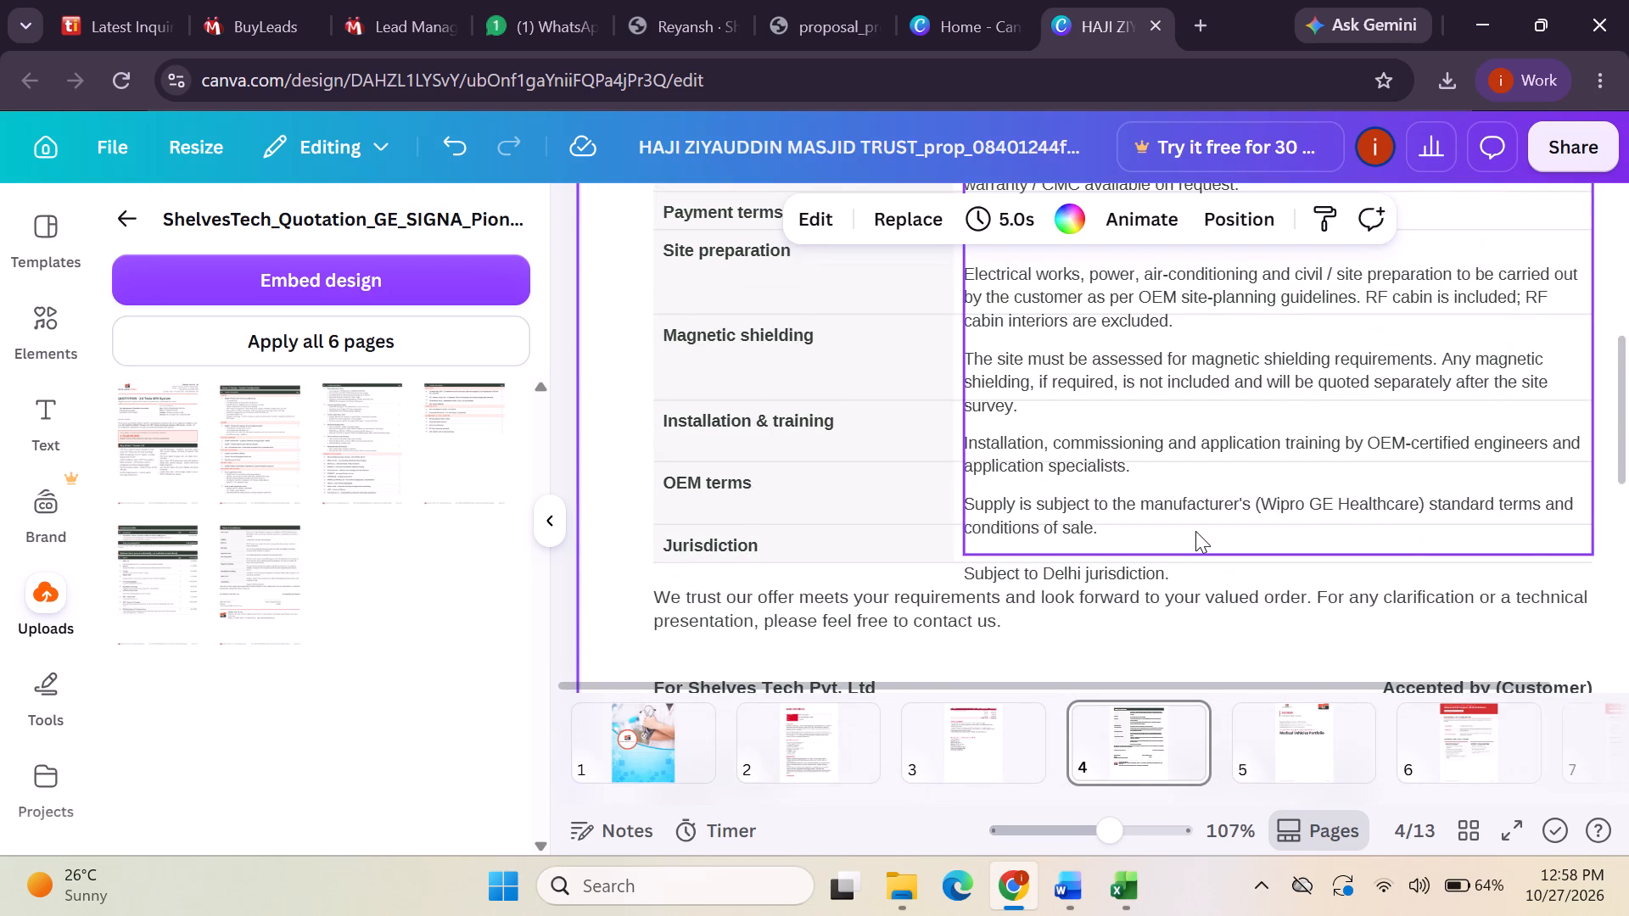
pyautogui.scroll(-1, 1195, 531)
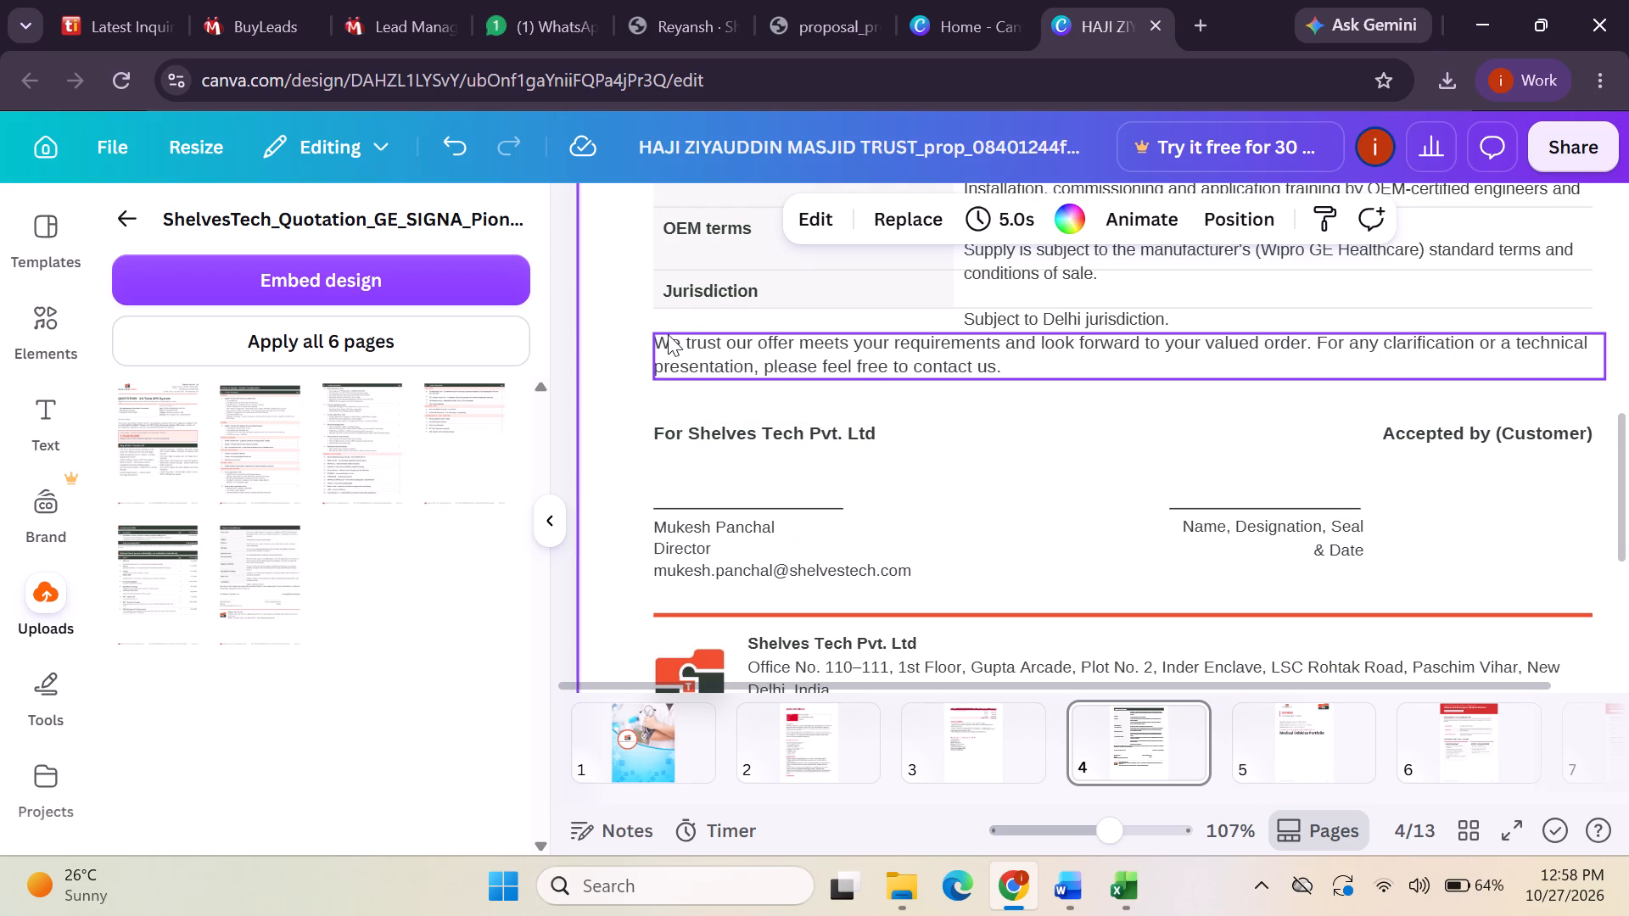
pyautogui.hotkey('ctrl', 'c')
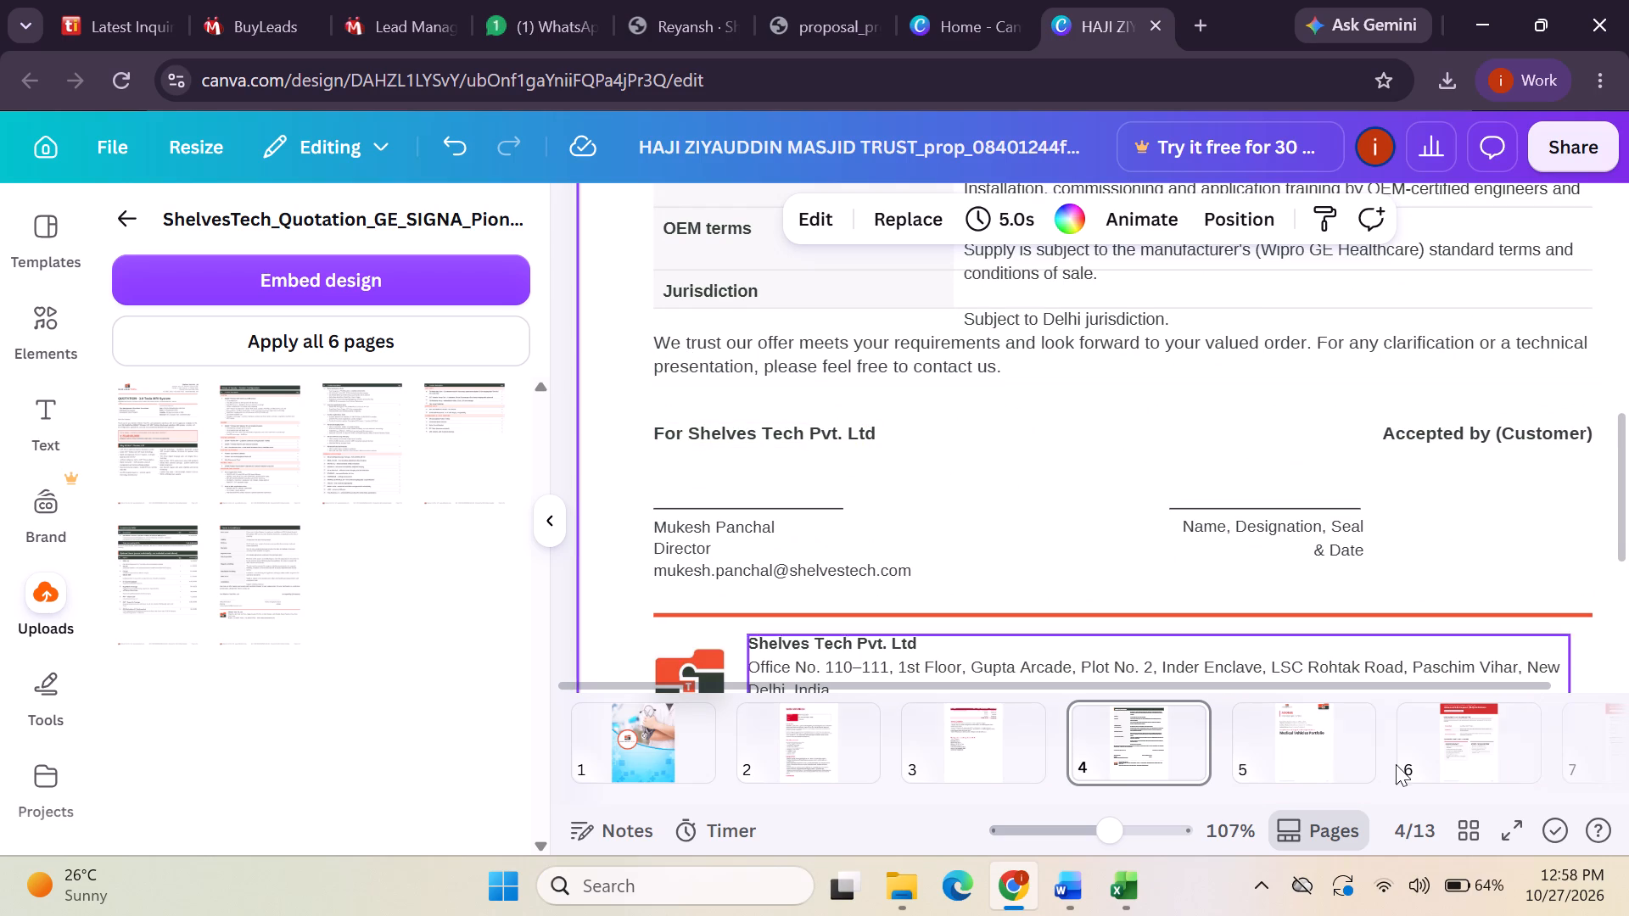
# Add blank lines after the Validity line in page 3's Terms & Conditions and try to paste the copied closing section there.
pyautogui.click(988, 764)
pyautogui.scroll(1, 964, 557)
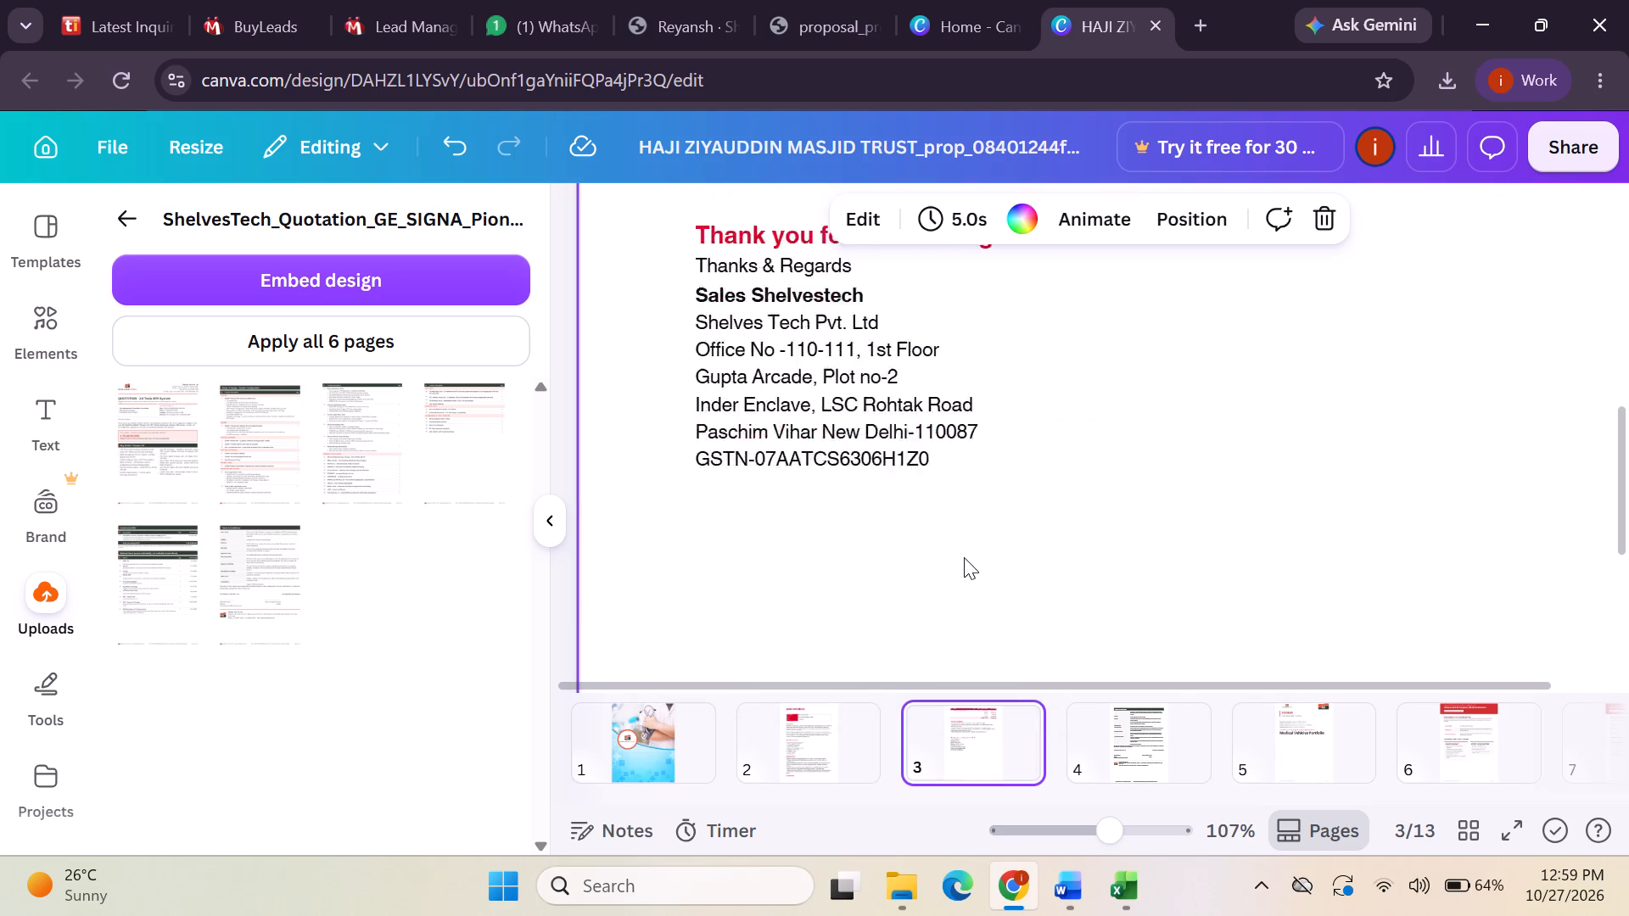
pyautogui.scroll(3, 964, 557)
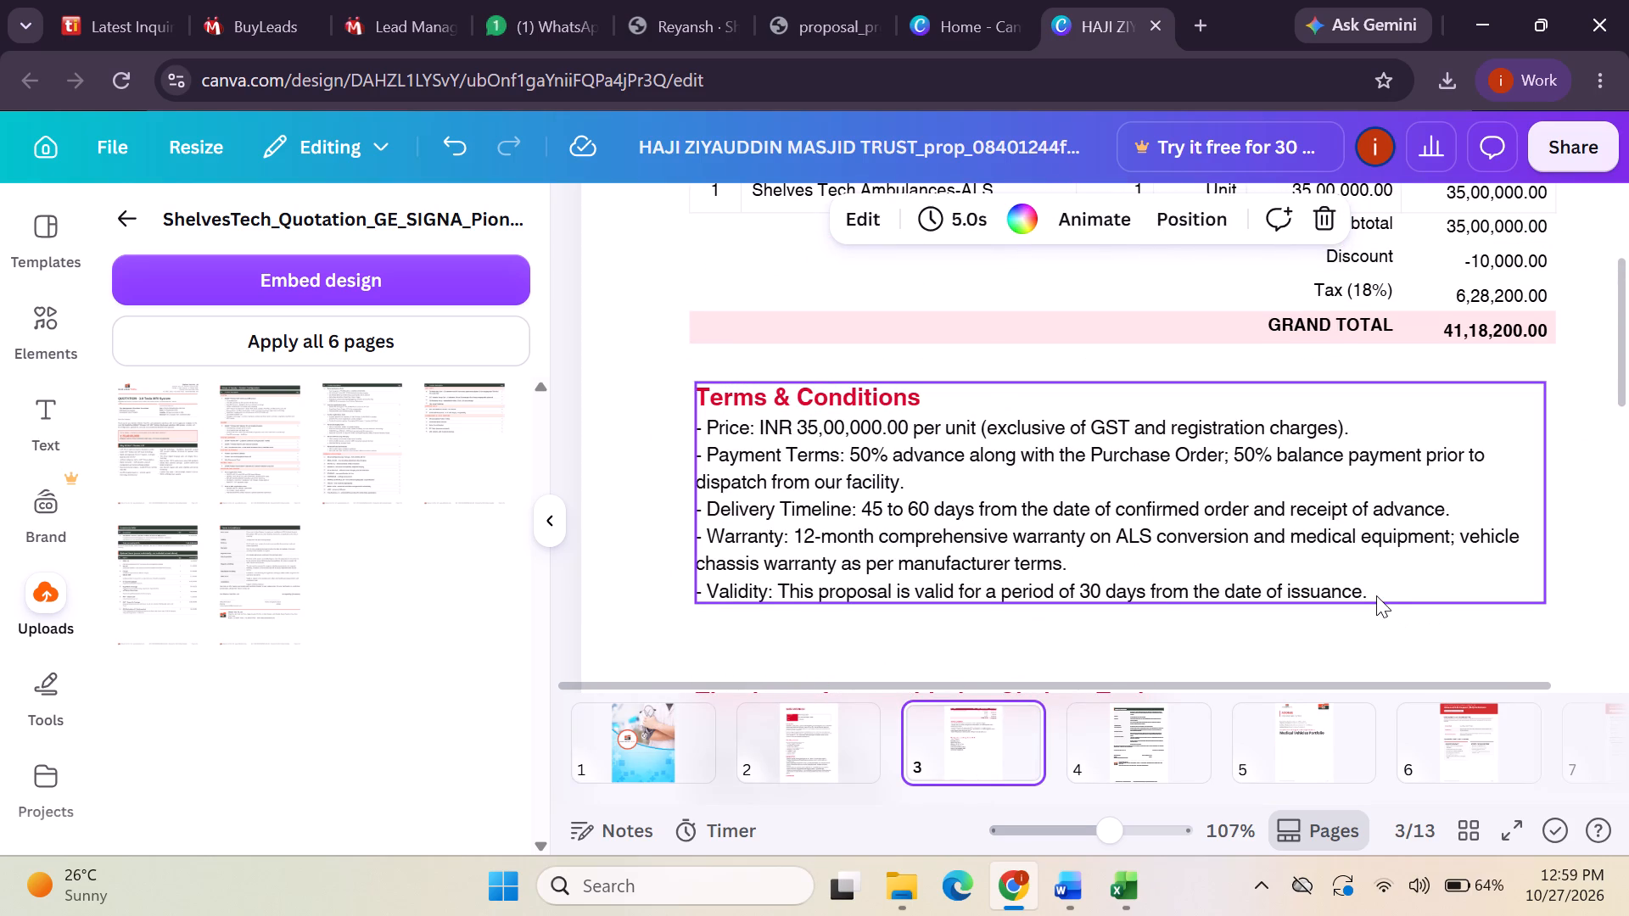
pyautogui.click(1003, 625)
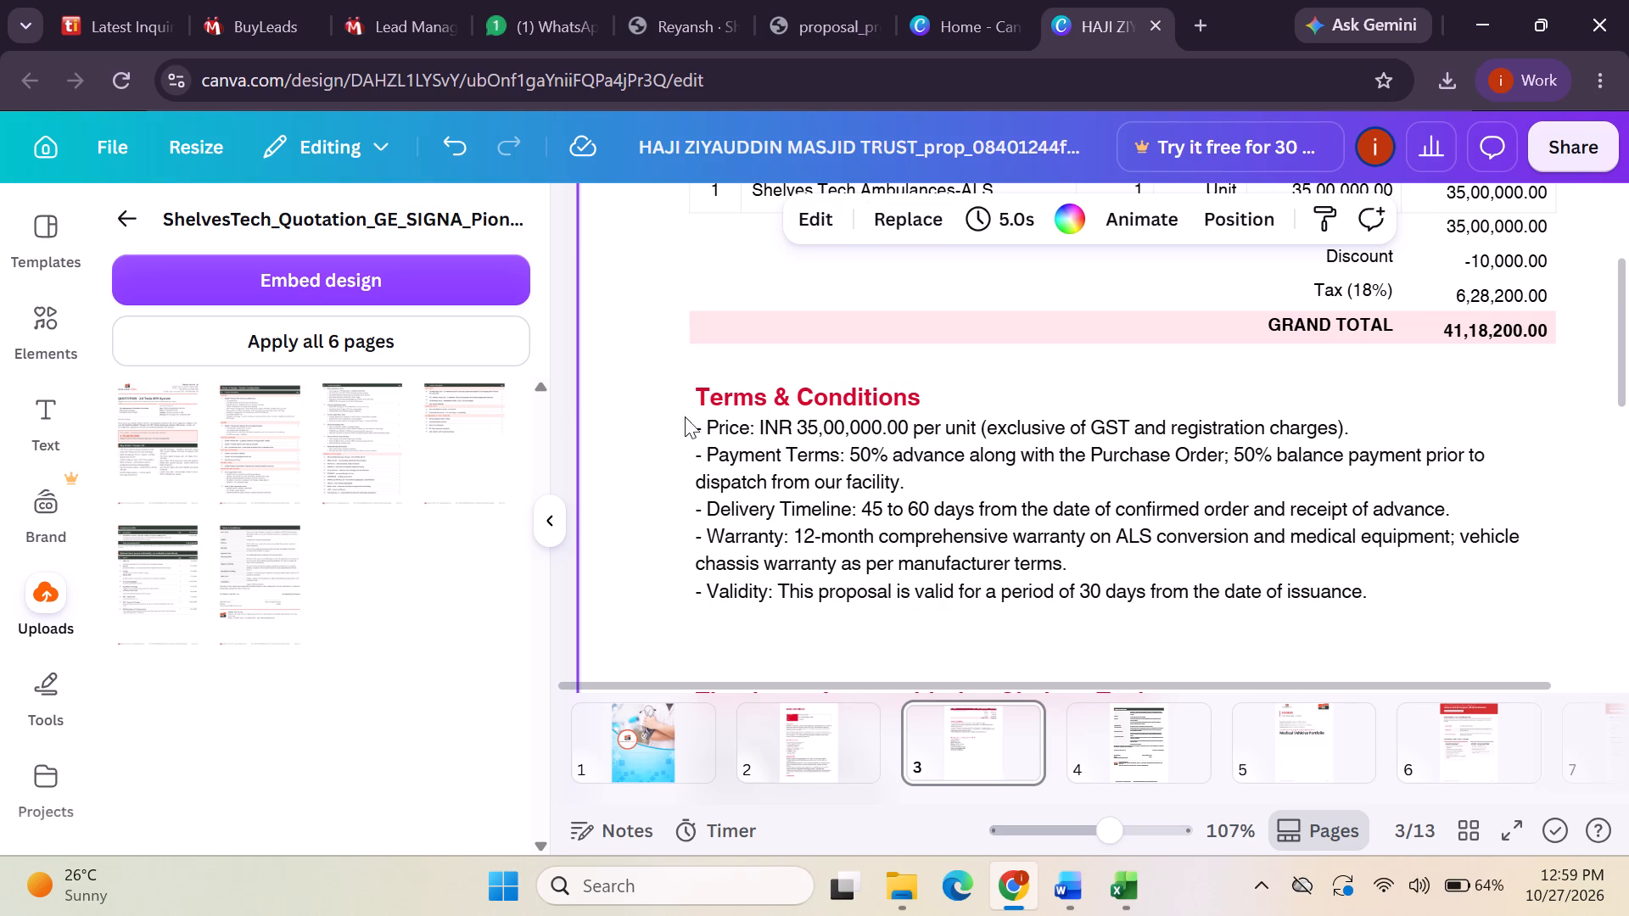
pyautogui.scroll(-2, 794, 425)
pyautogui.scroll(2, 788, 432)
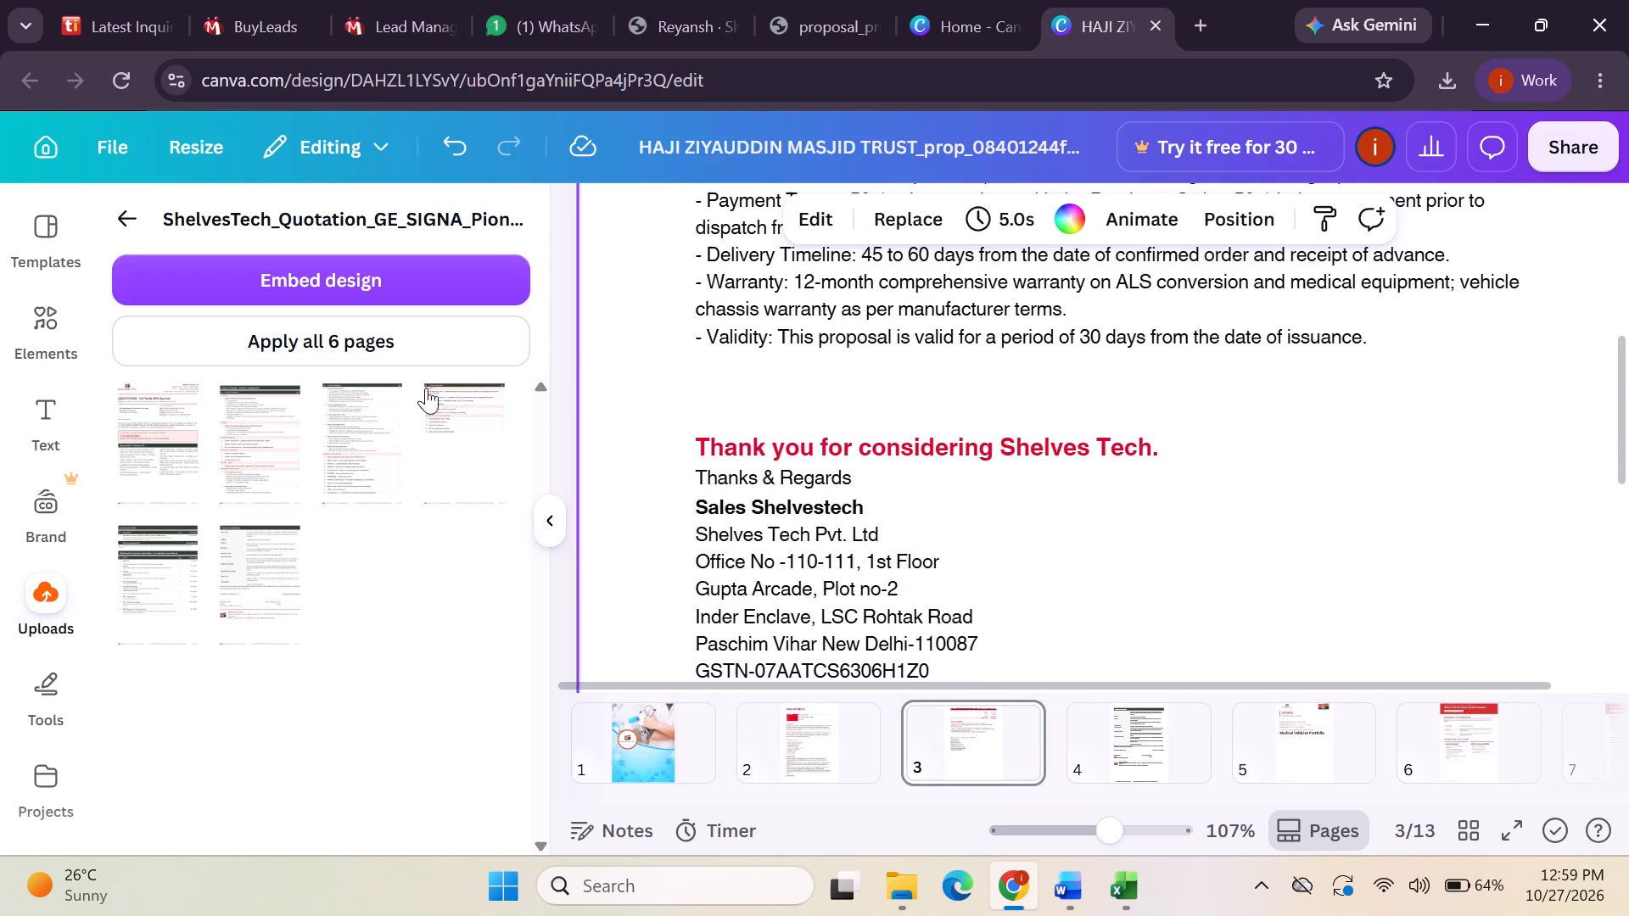
pyautogui.click(1423, 383)
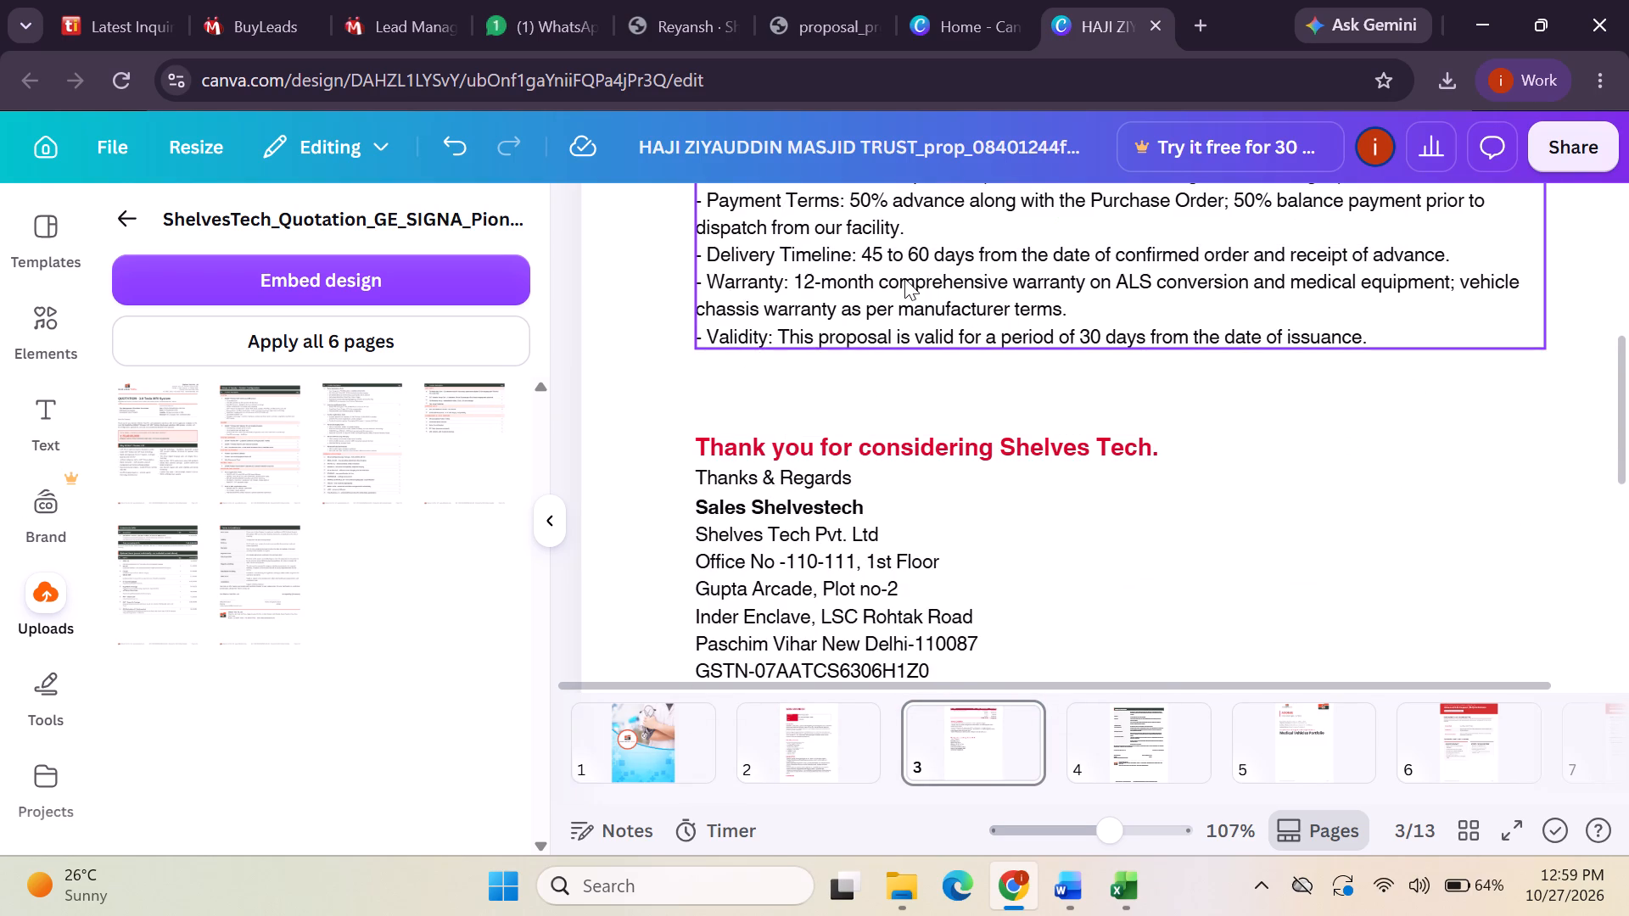
pyautogui.scroll(2, 1083, 378)
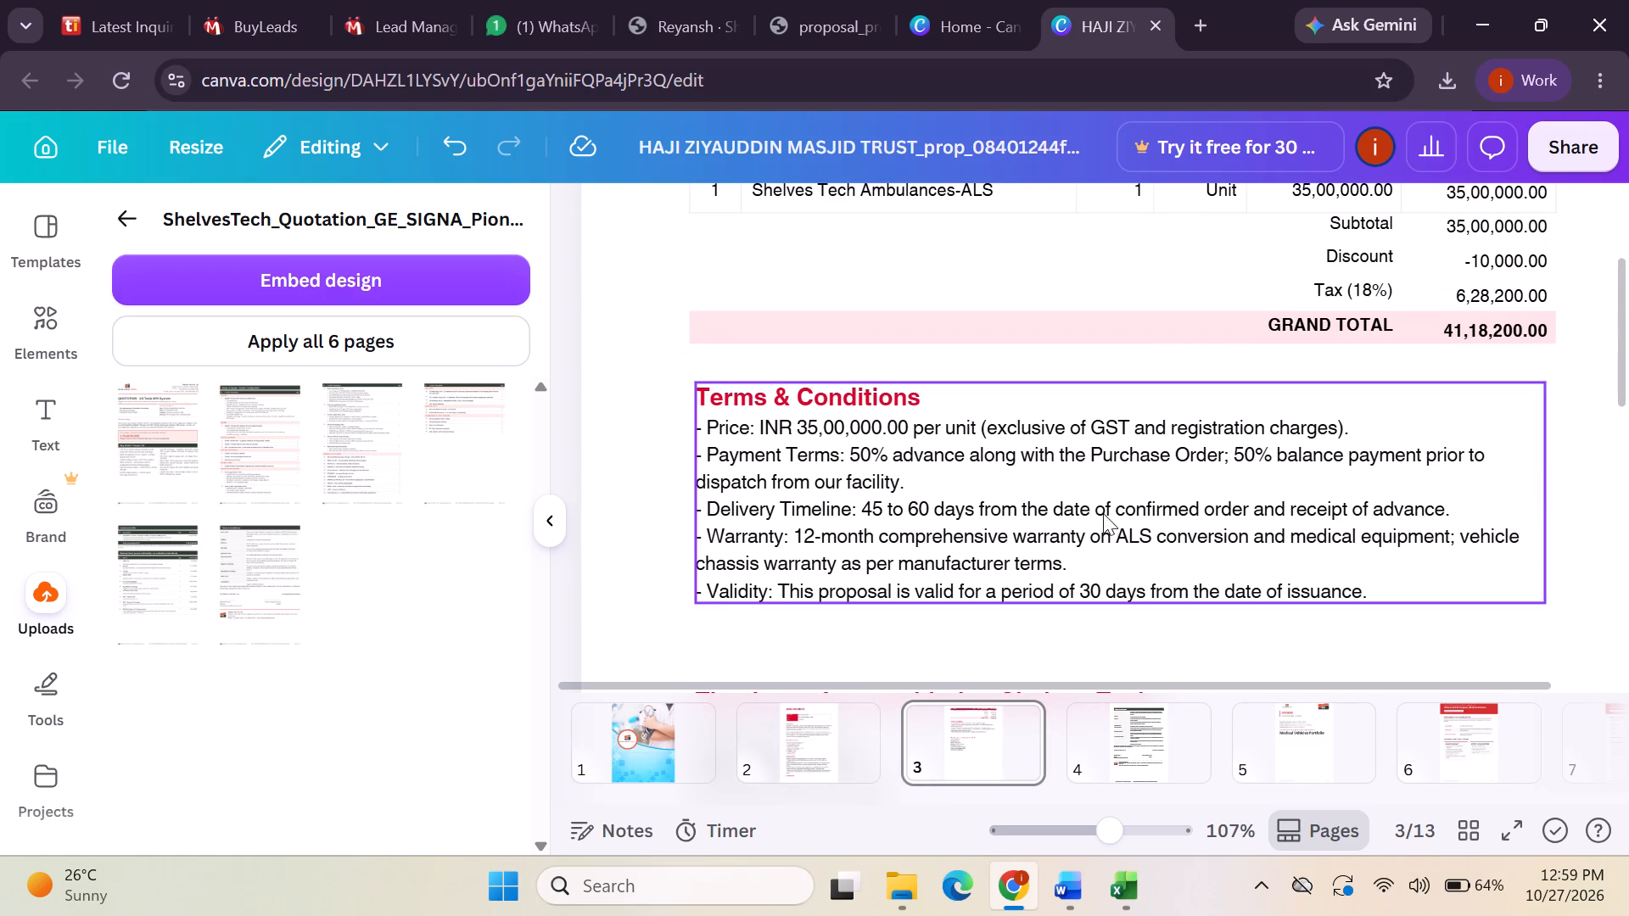
pyautogui.click(910, 511)
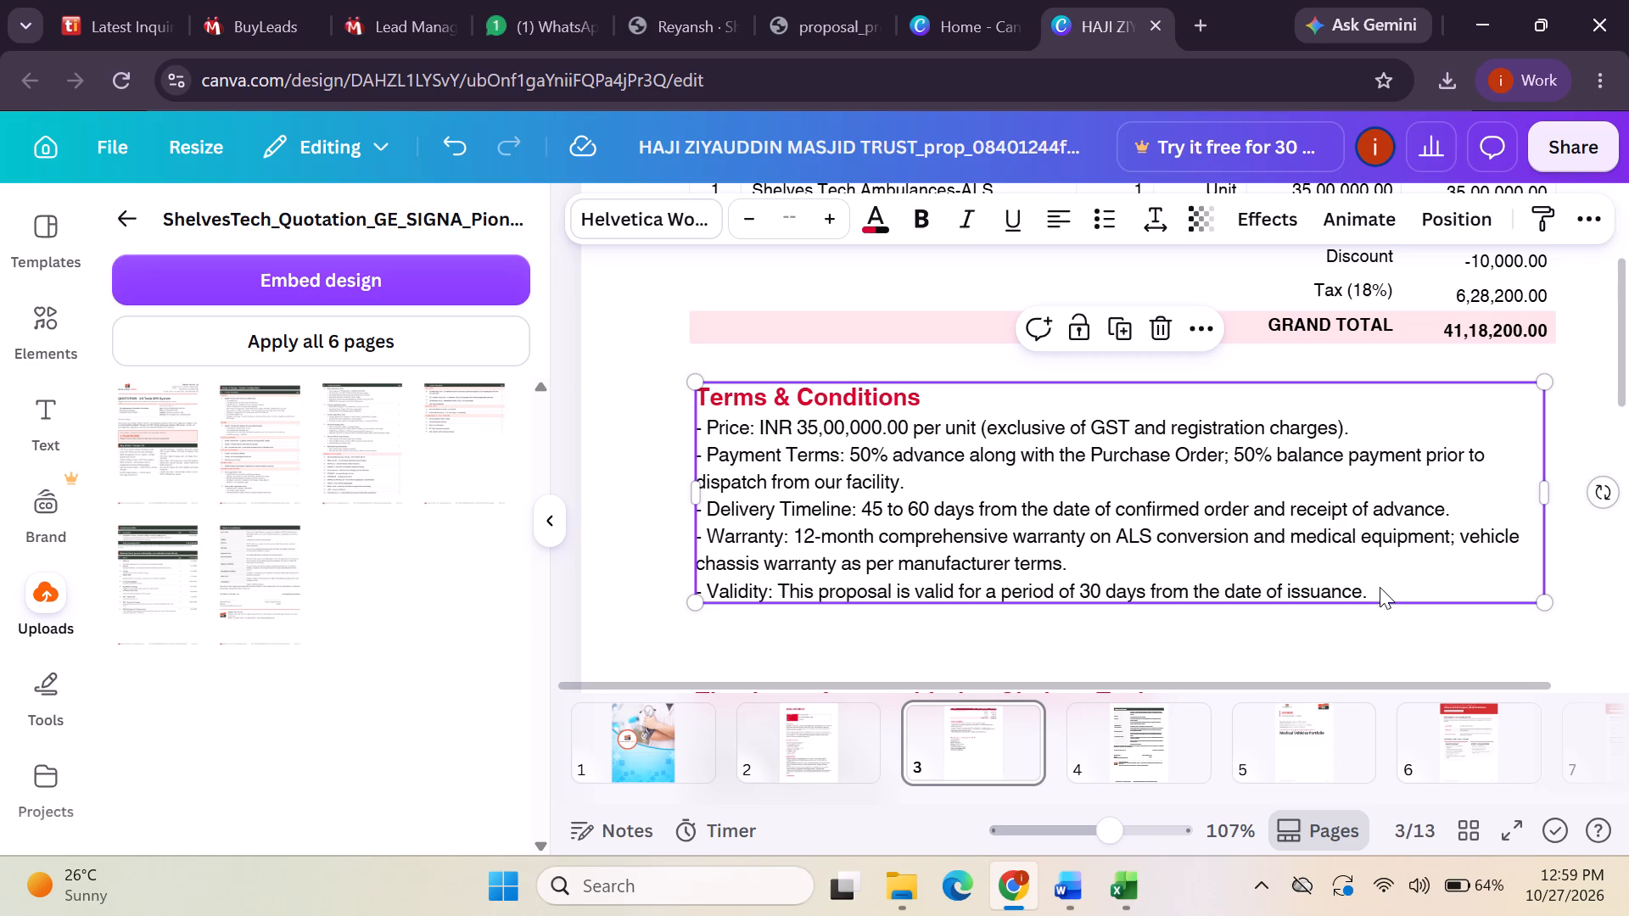
pyautogui.click(1395, 585)
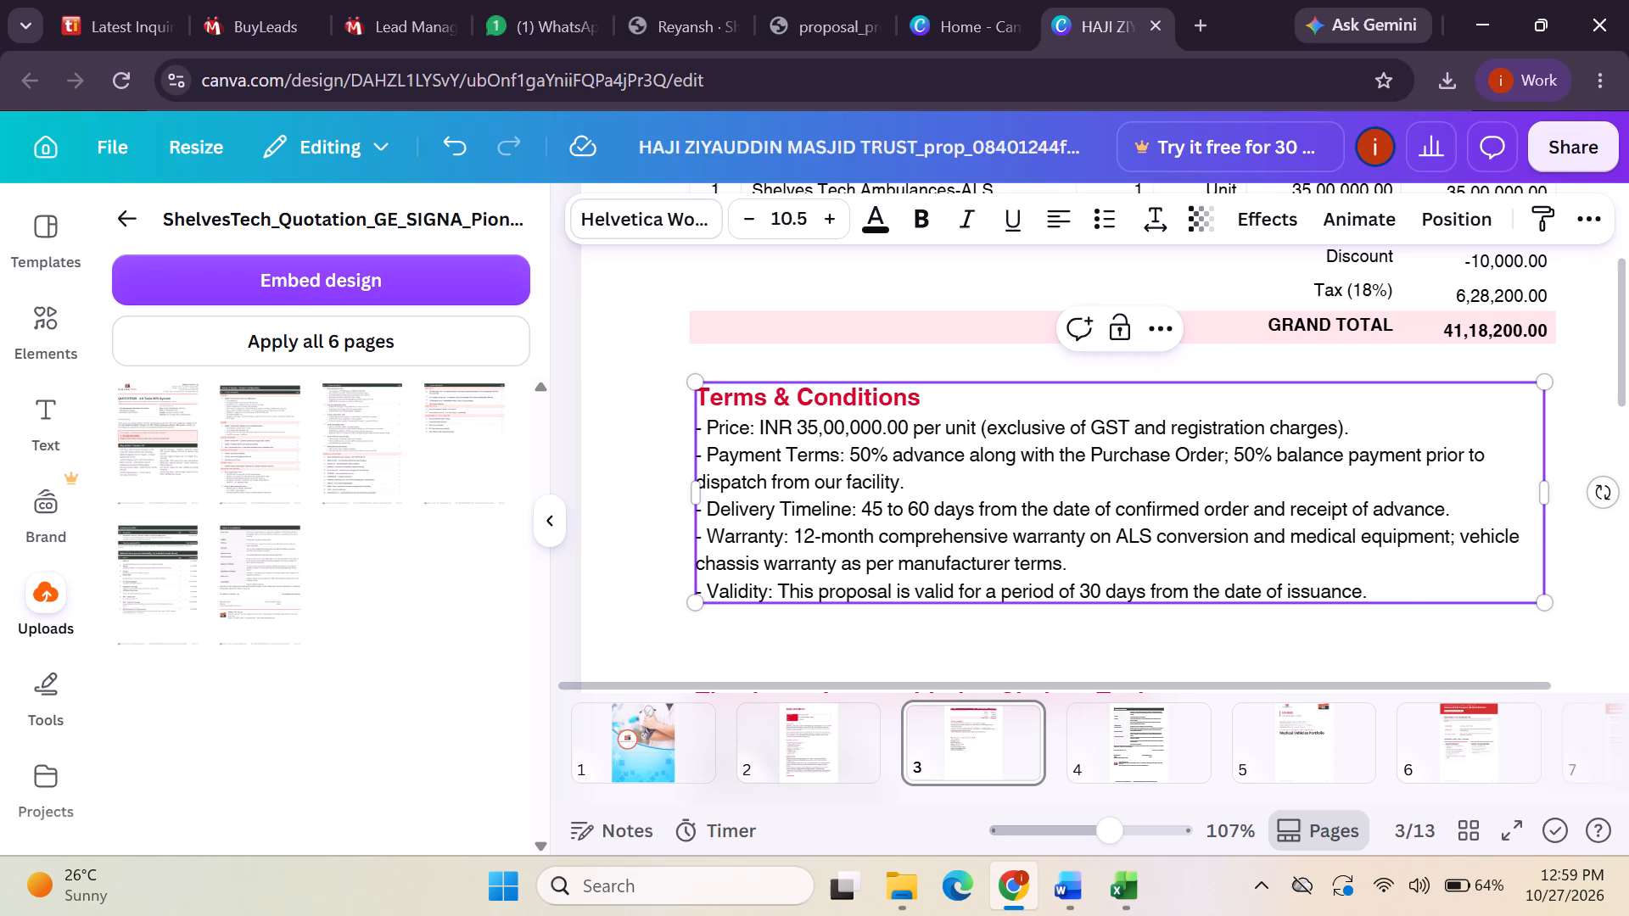
pyautogui.press('Return')
pyautogui.press('Return')
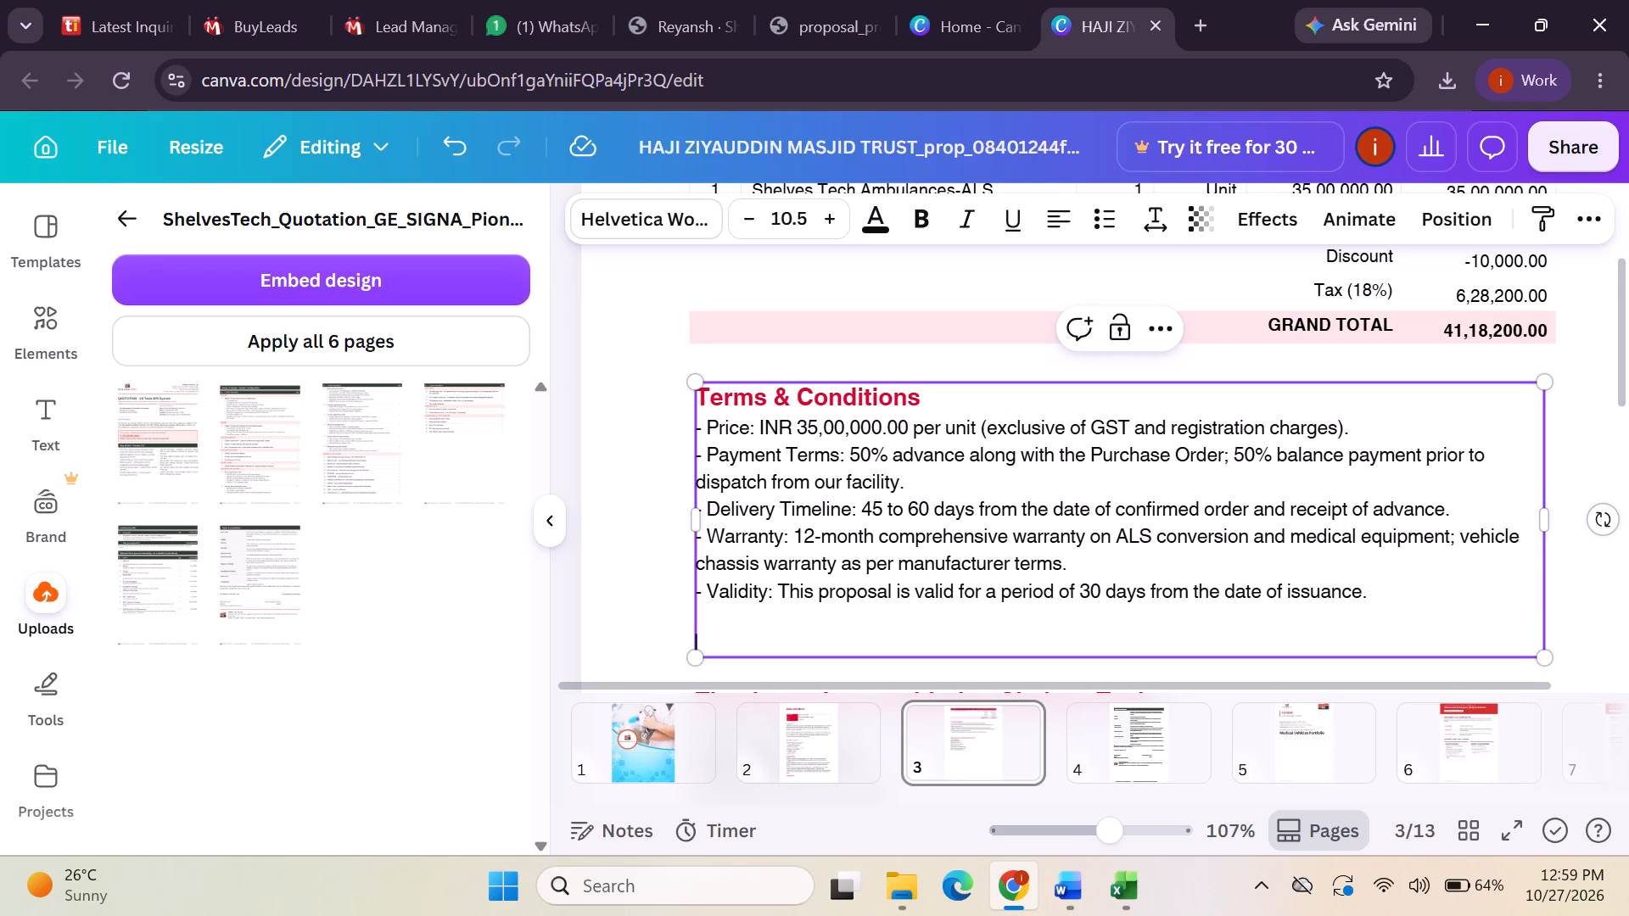
pyautogui.hotkey('ctrl', 'v')
pyautogui.scroll(-1, 1392, 546)
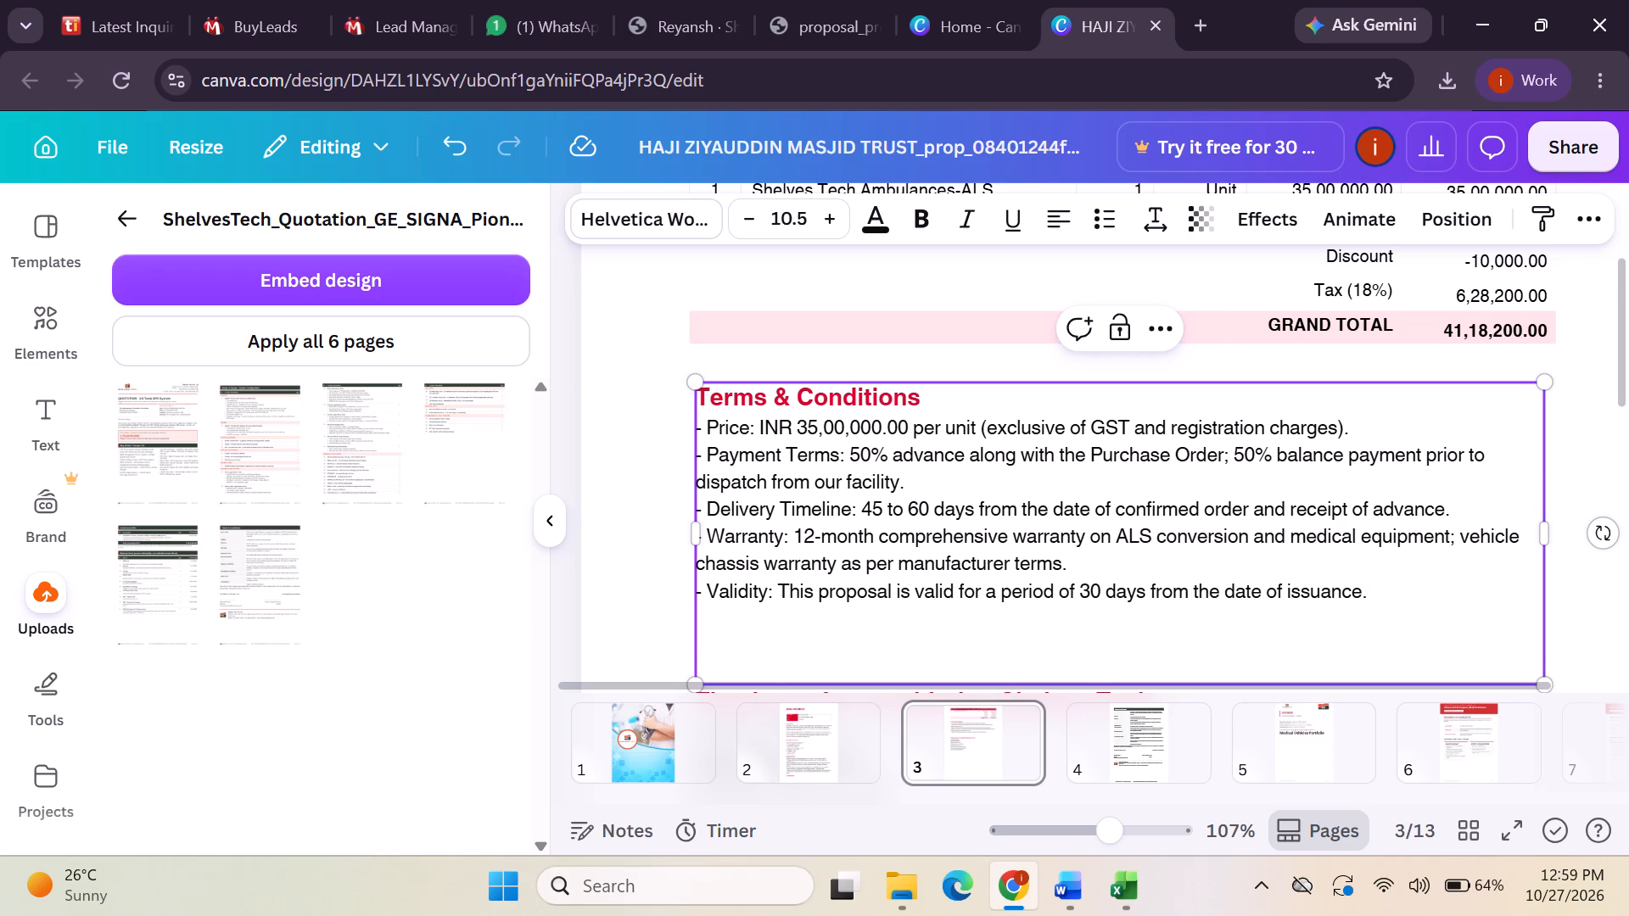
pyautogui.scroll(-1, 1392, 545)
pyautogui.scroll(1, 1392, 546)
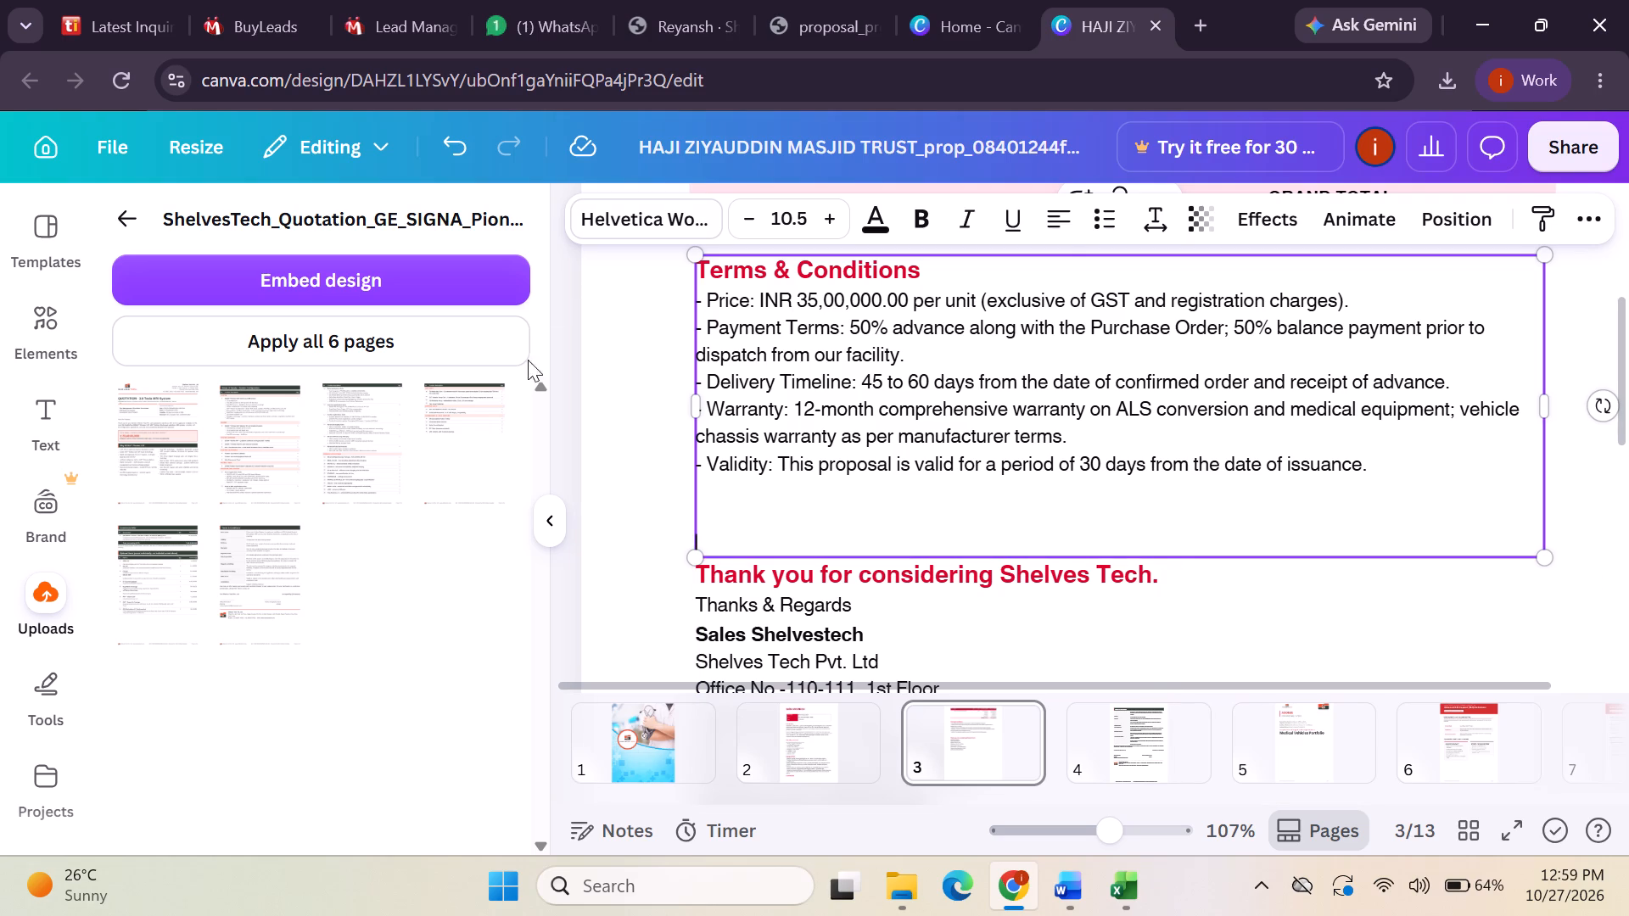
# Copy the full text of the "We trust our offer meets your requirements" paragraph on page 4.
pyautogui.click(262, 576)
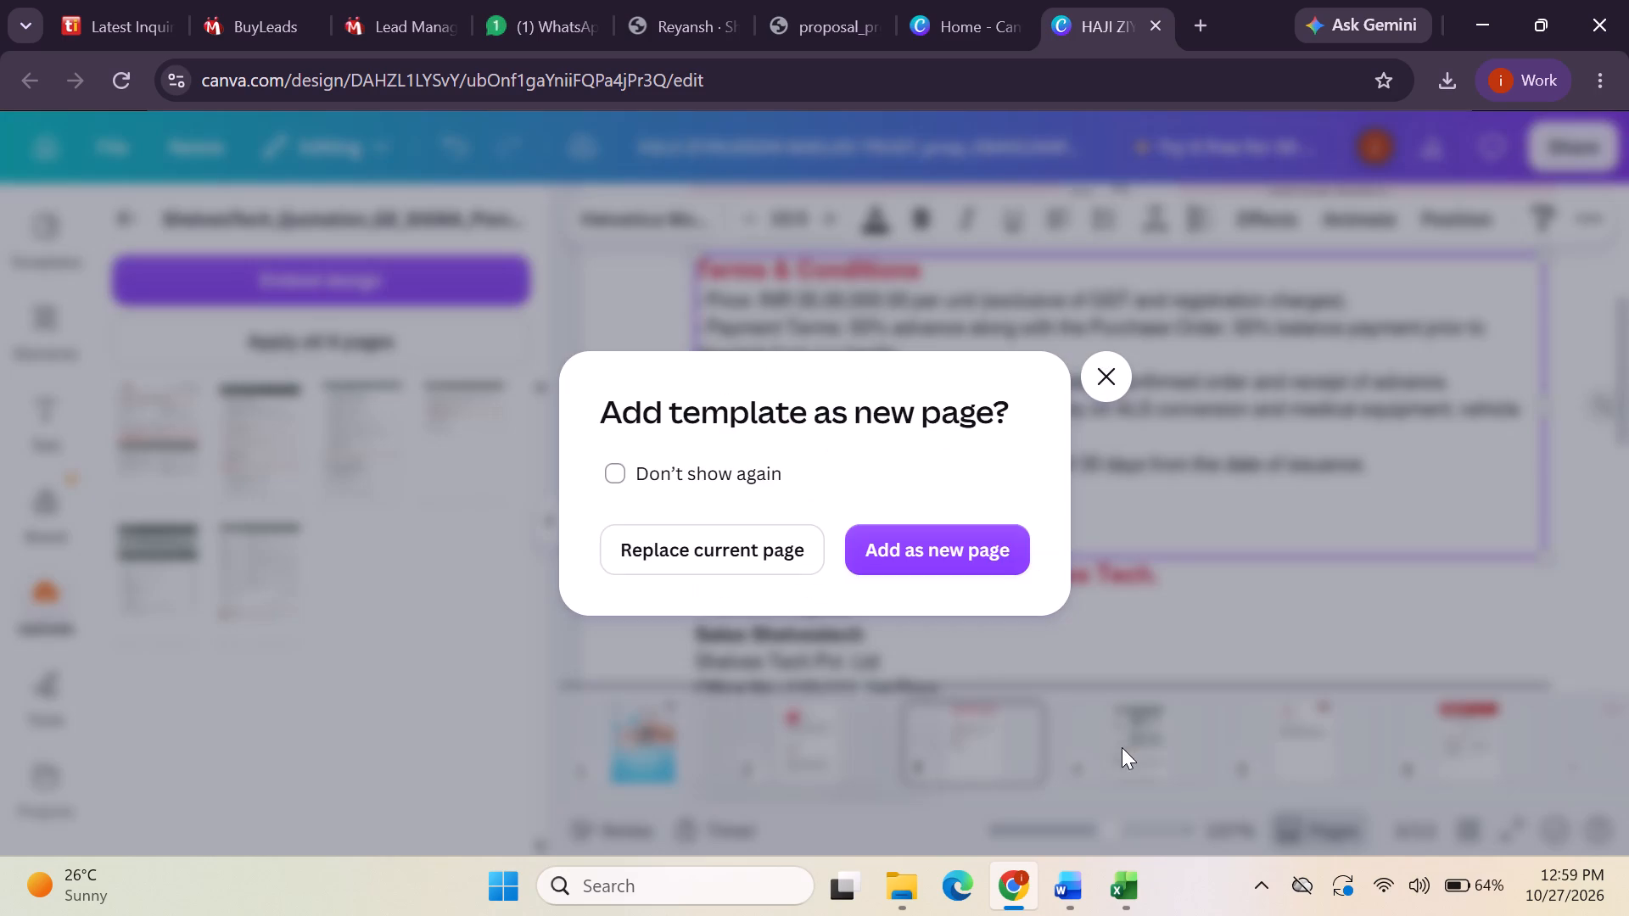
pyautogui.click(1111, 380)
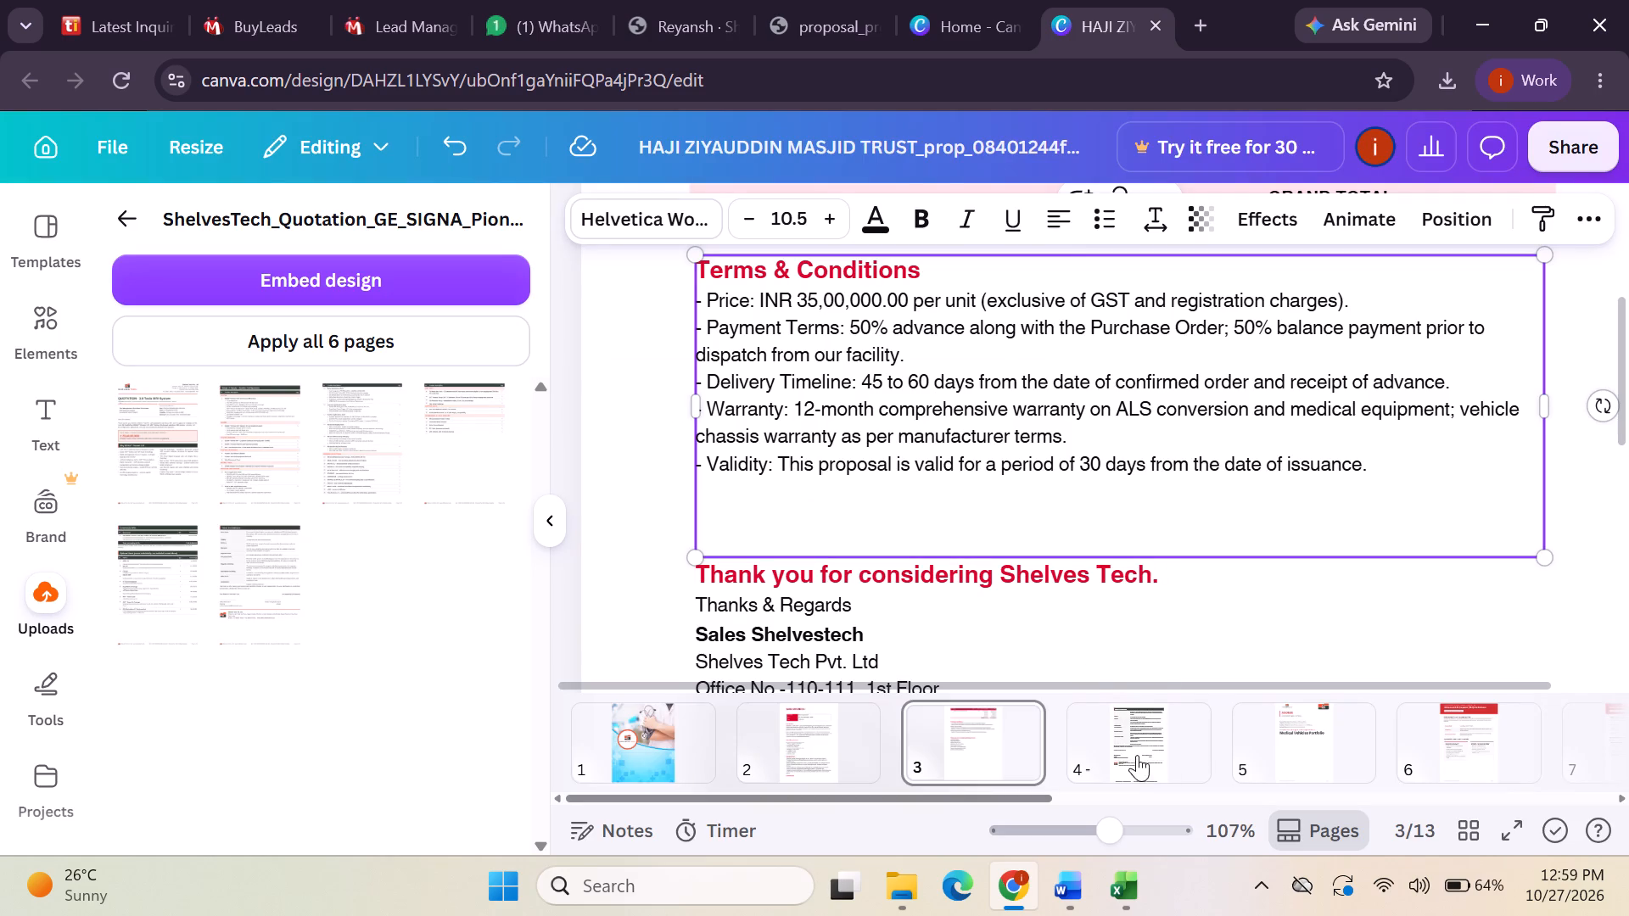
pyautogui.click(1212, 740)
pyautogui.click(1140, 774)
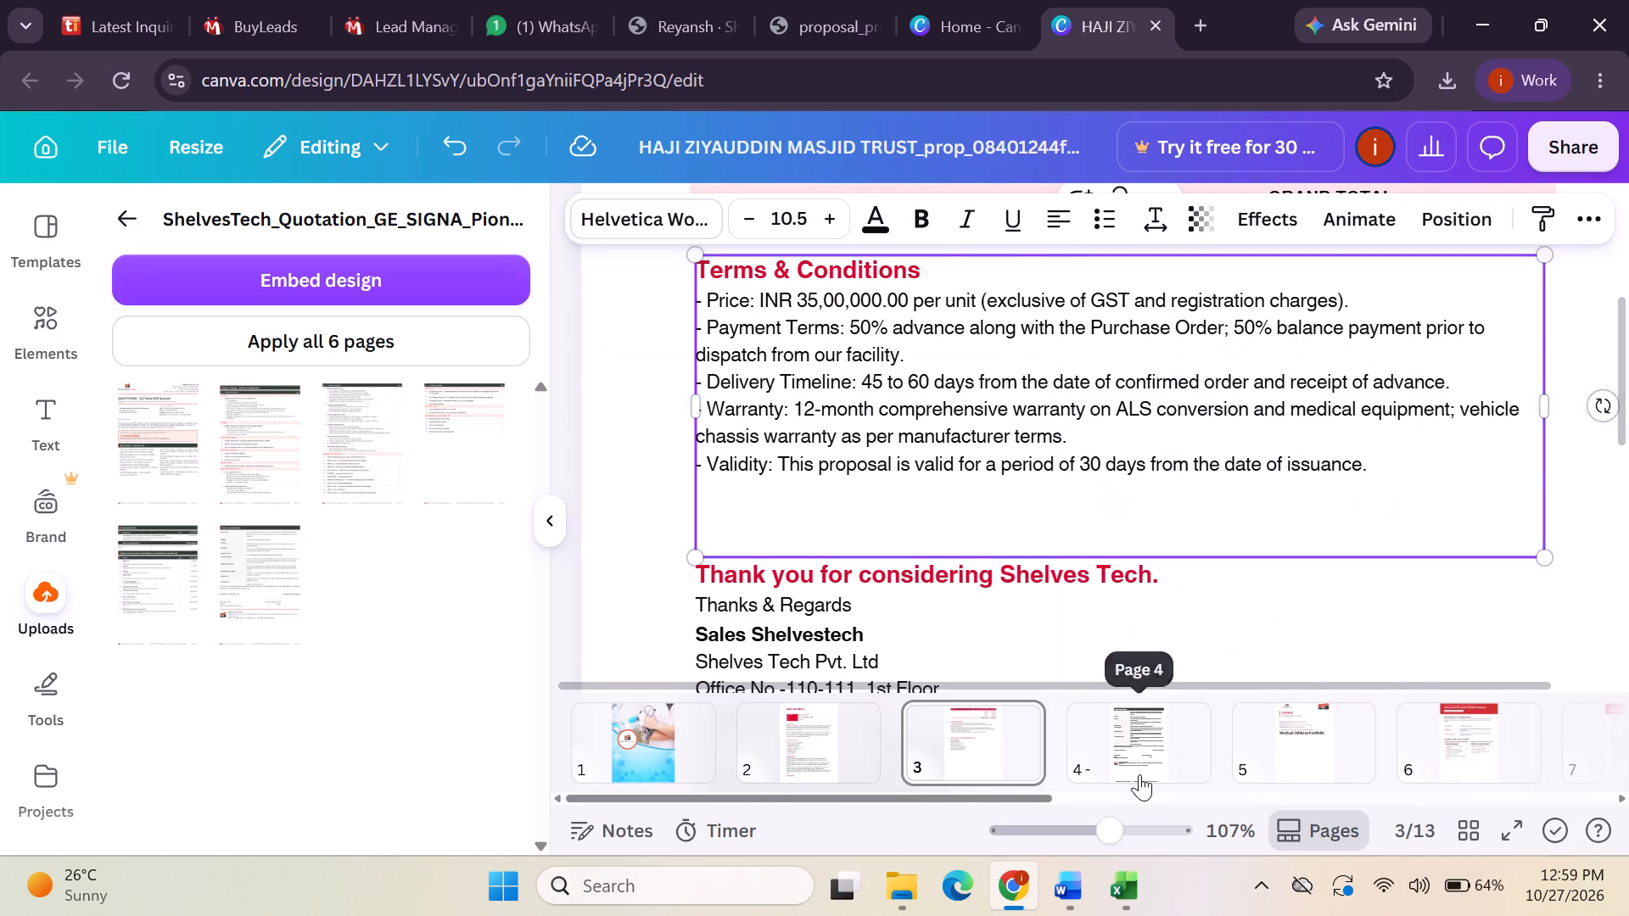
pyautogui.scroll(-4, 1180, 500)
pyautogui.scroll(2, 1180, 500)
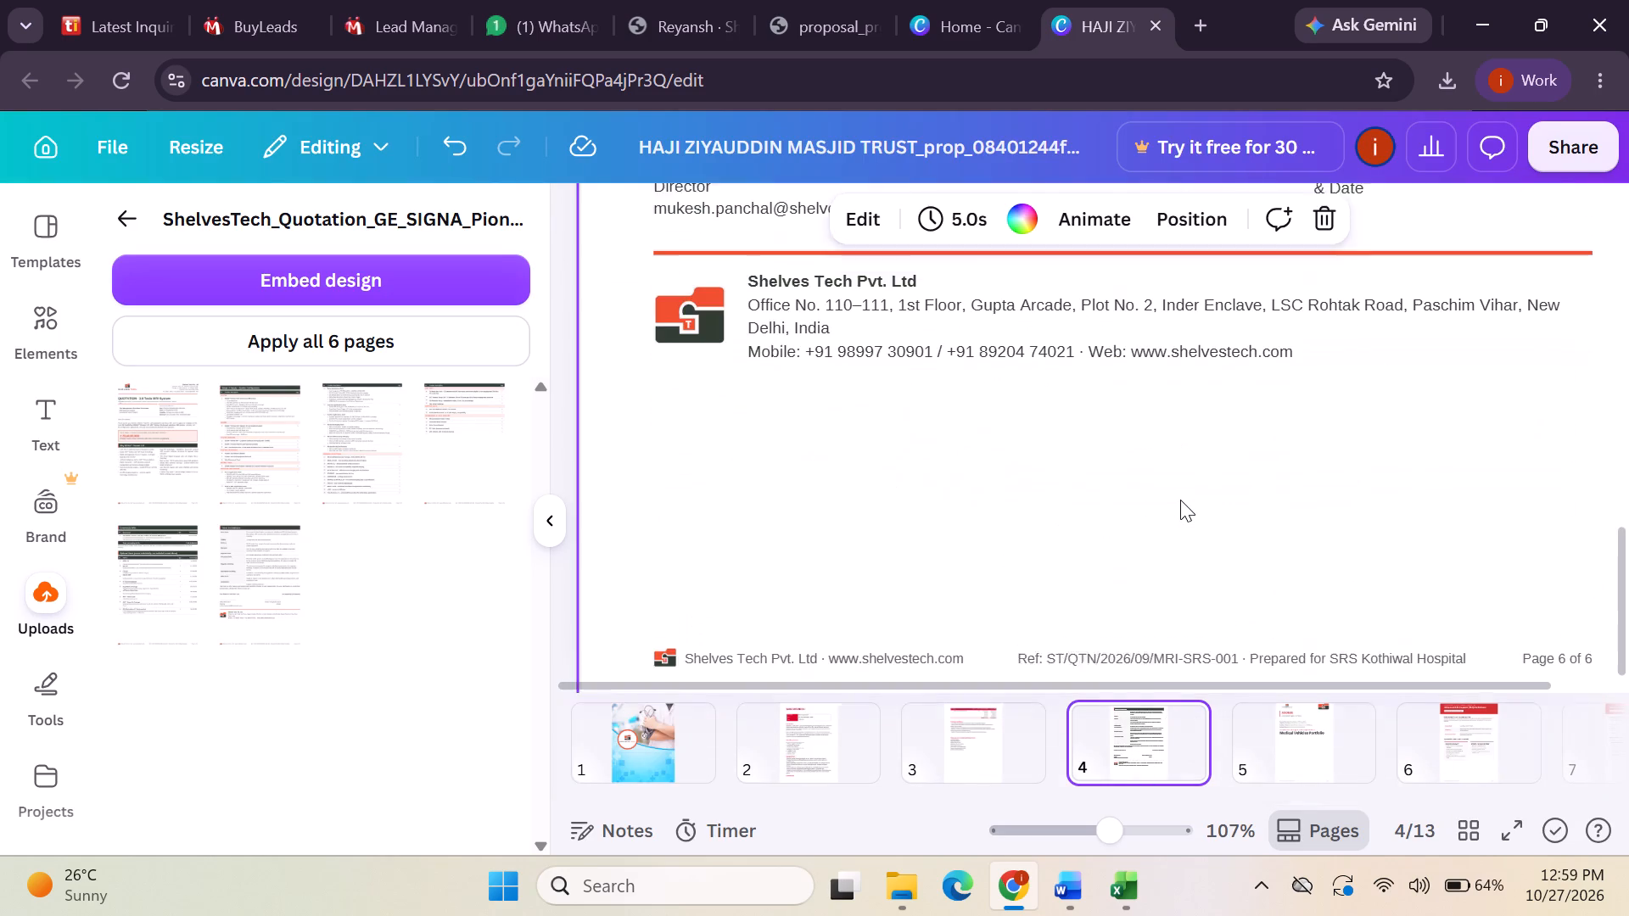
pyautogui.scroll(2, 929, 495)
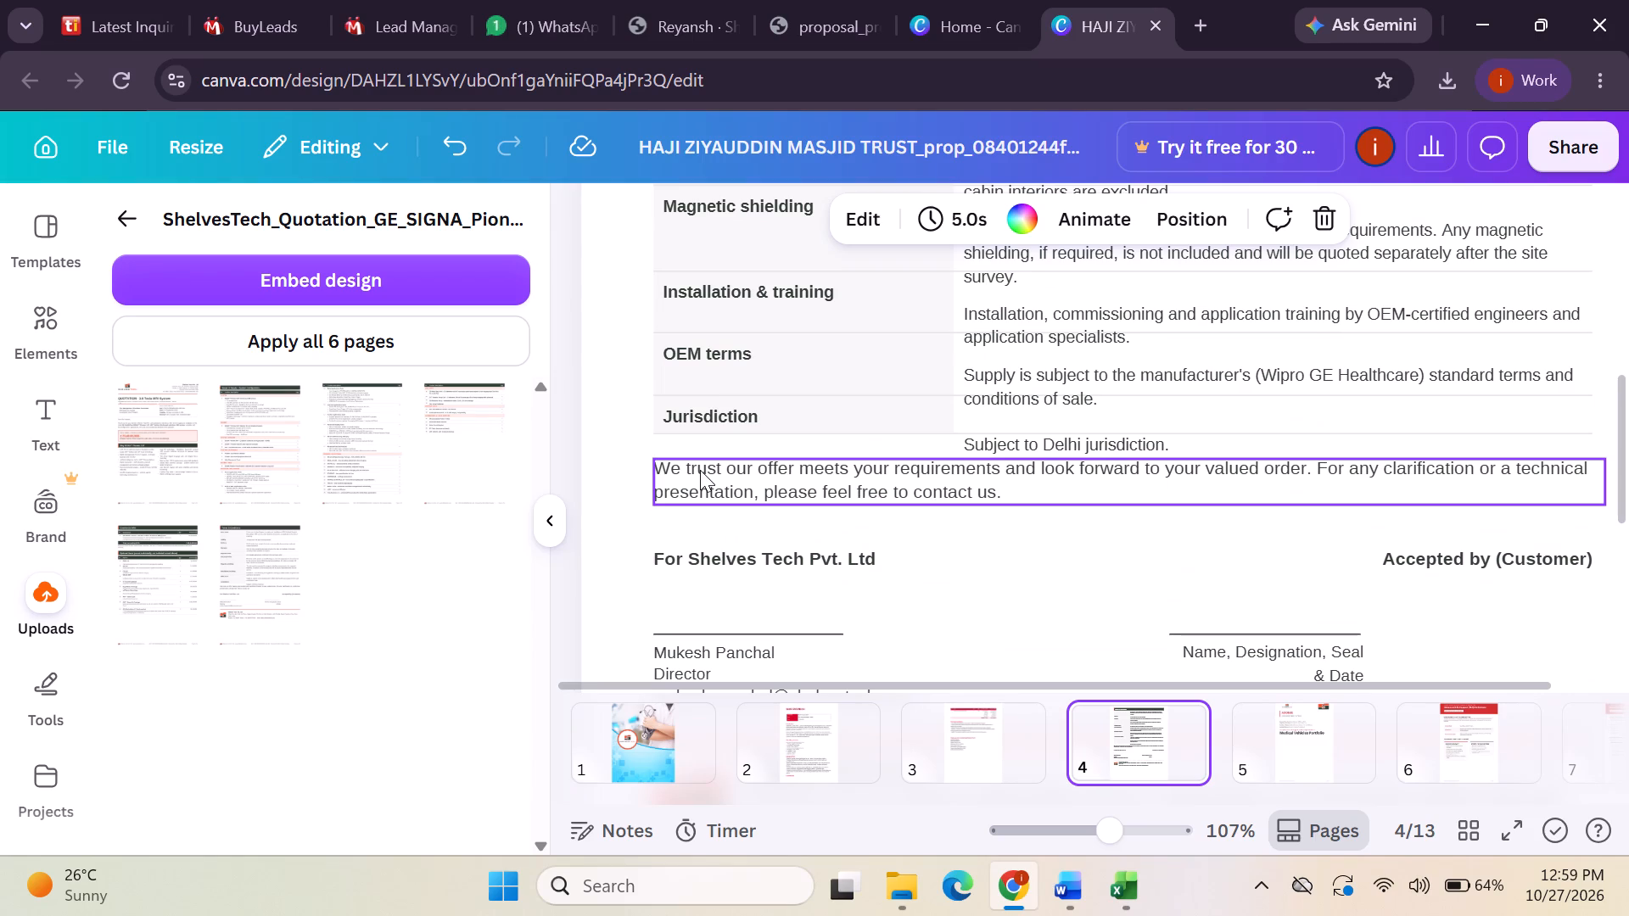
pyautogui.click(695, 470)
pyautogui.hotkey('ctrl', 'c')
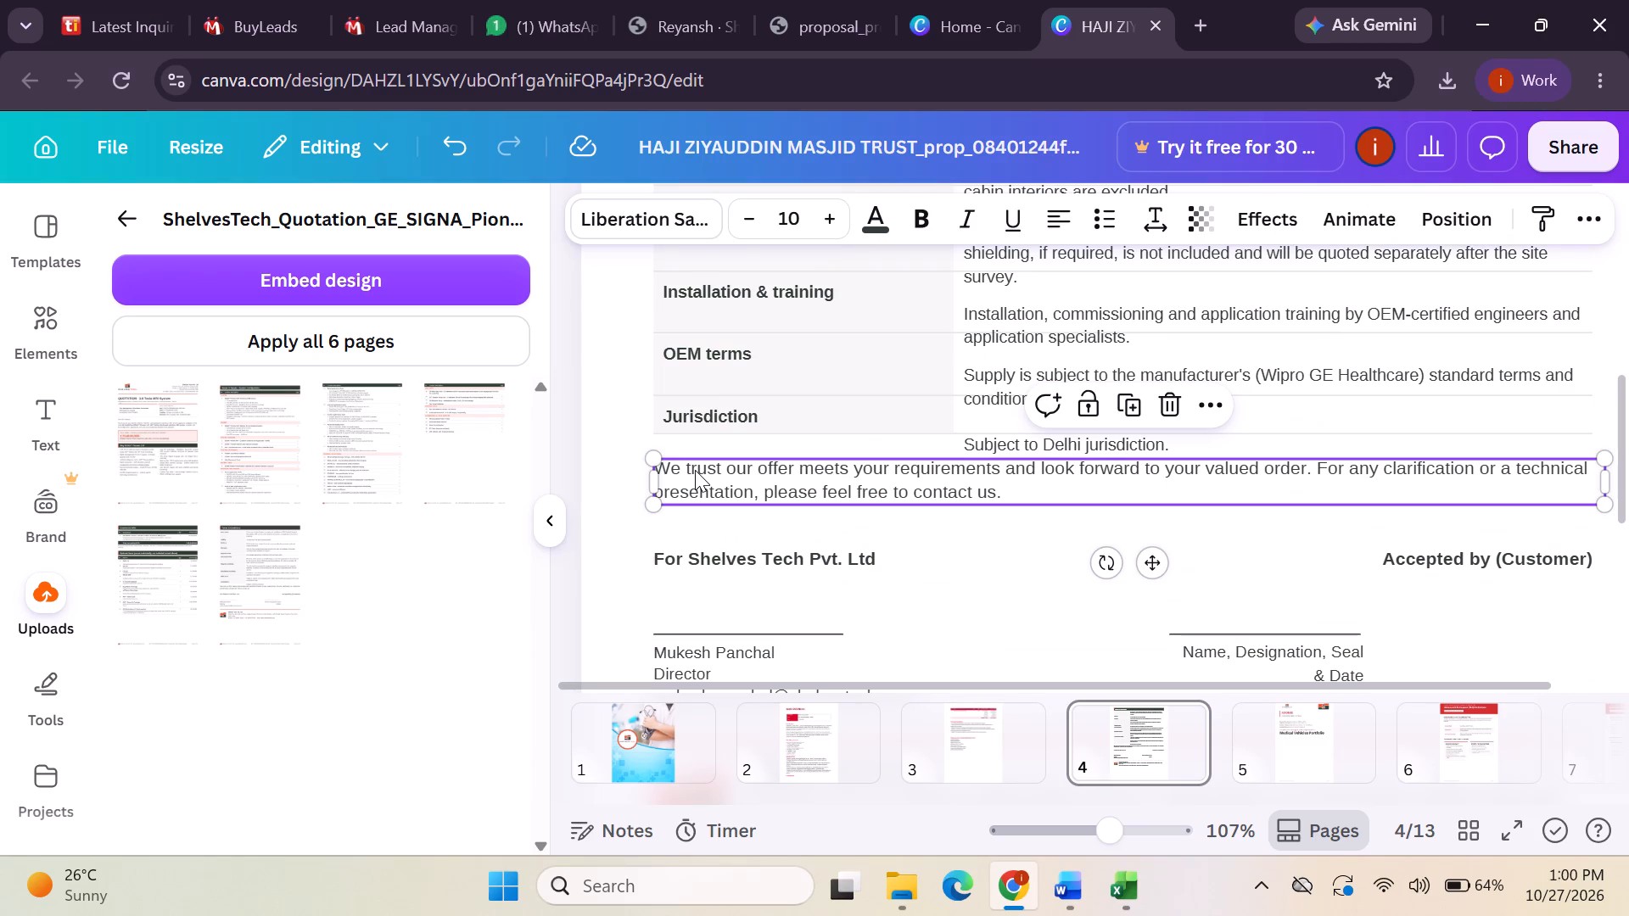
pyautogui.hotkey('ctrl', 'c')
pyautogui.hotkey('ctrl', 'c')
pyautogui.hotkey('ctrl', 'c')
pyautogui.doubleClick(997, 482)
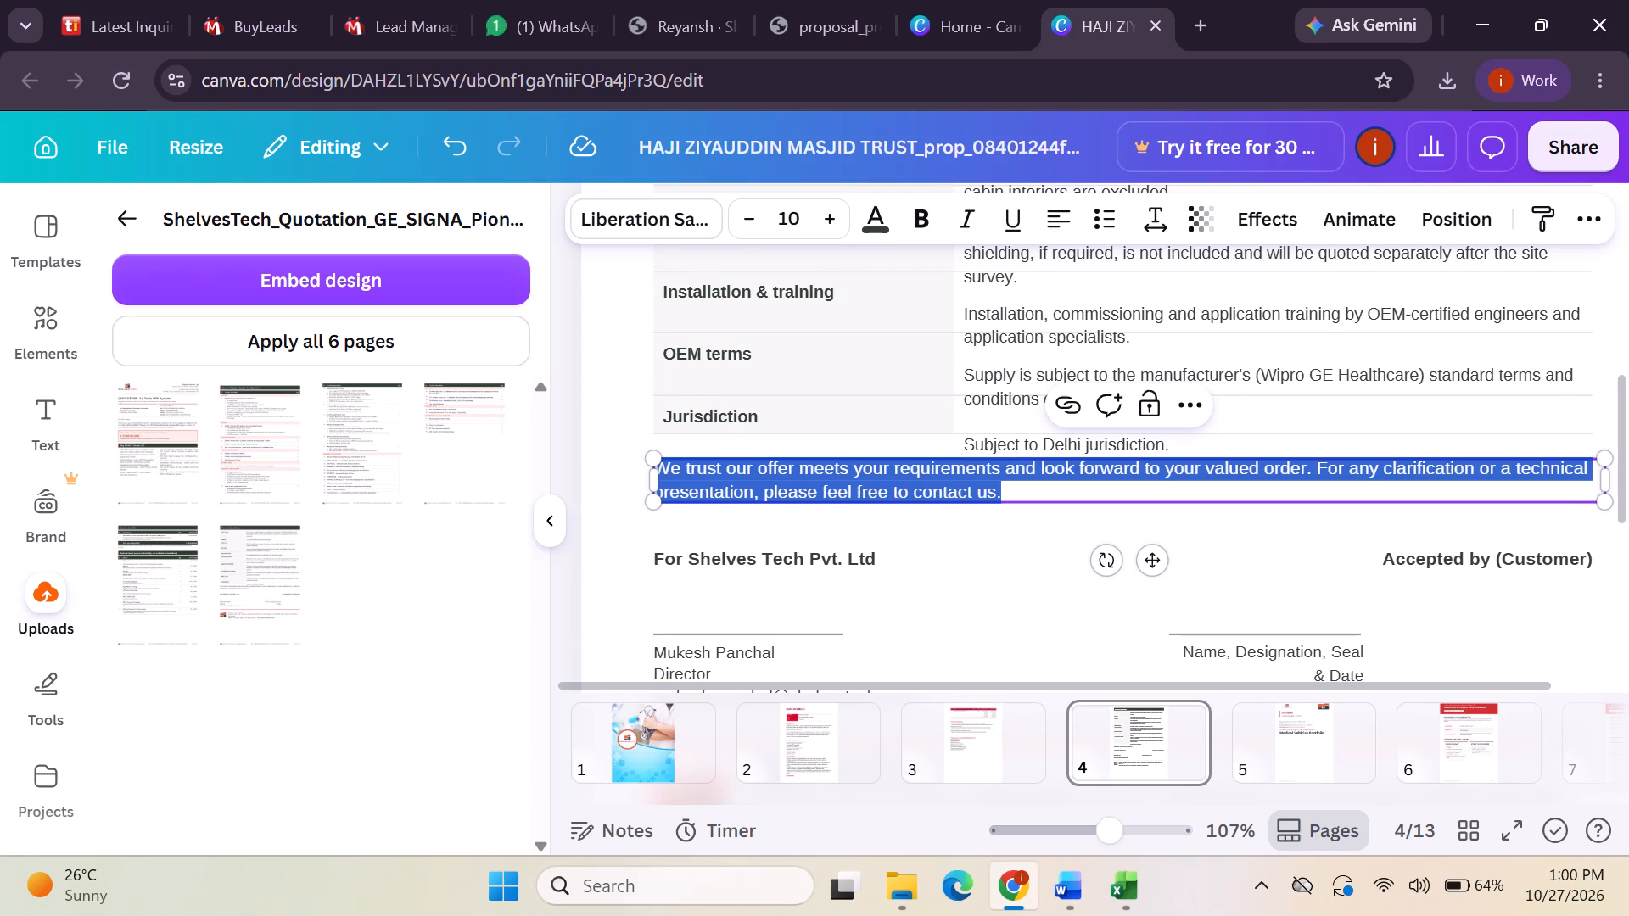
pyautogui.hotkey('ctrl', 'c')
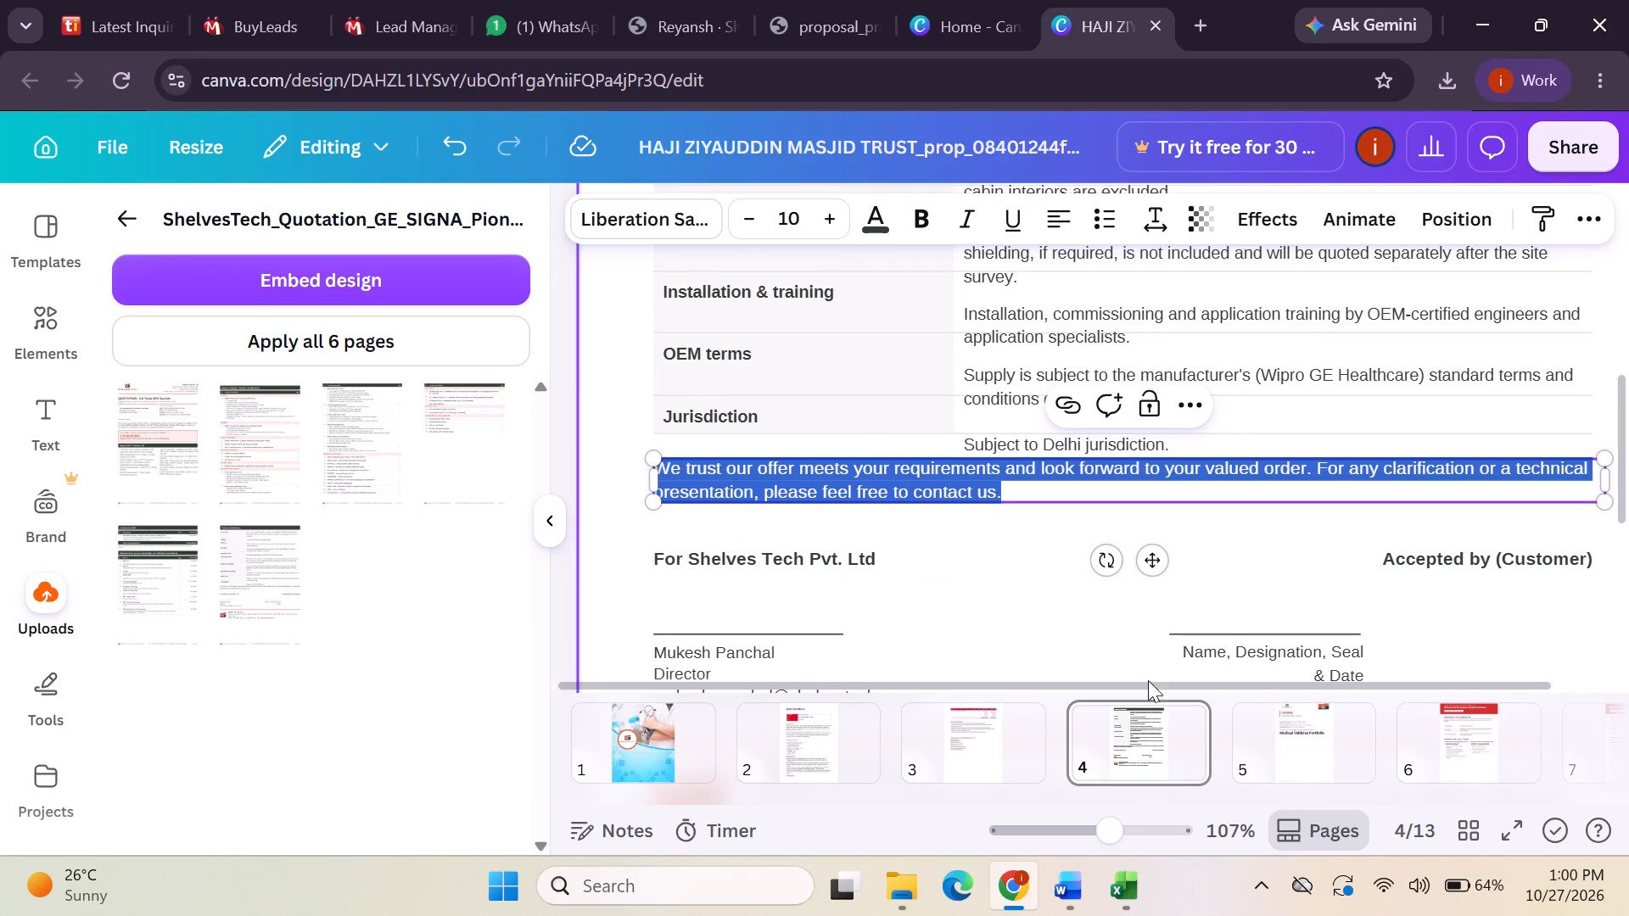
# Paste the closing paragraph below the Validity line in page 3's Terms & Conditions, followed by blank lines.
pyautogui.click(974, 769)
pyautogui.scroll(2, 955, 479)
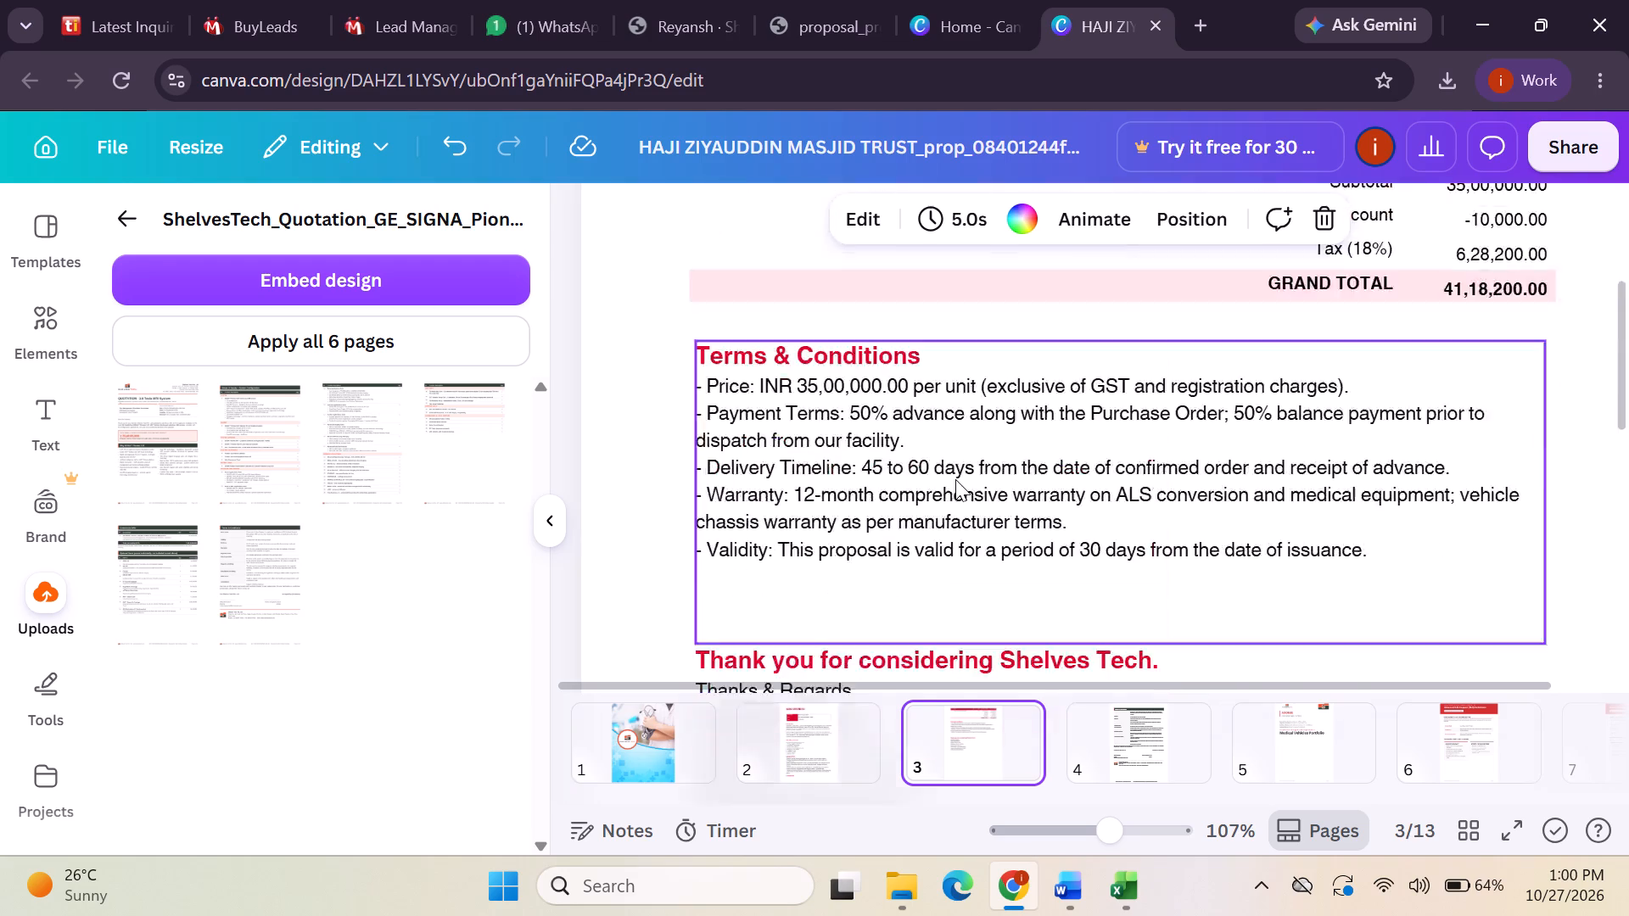
pyautogui.scroll(-2, 1184, 524)
pyautogui.scroll(1, 1356, 377)
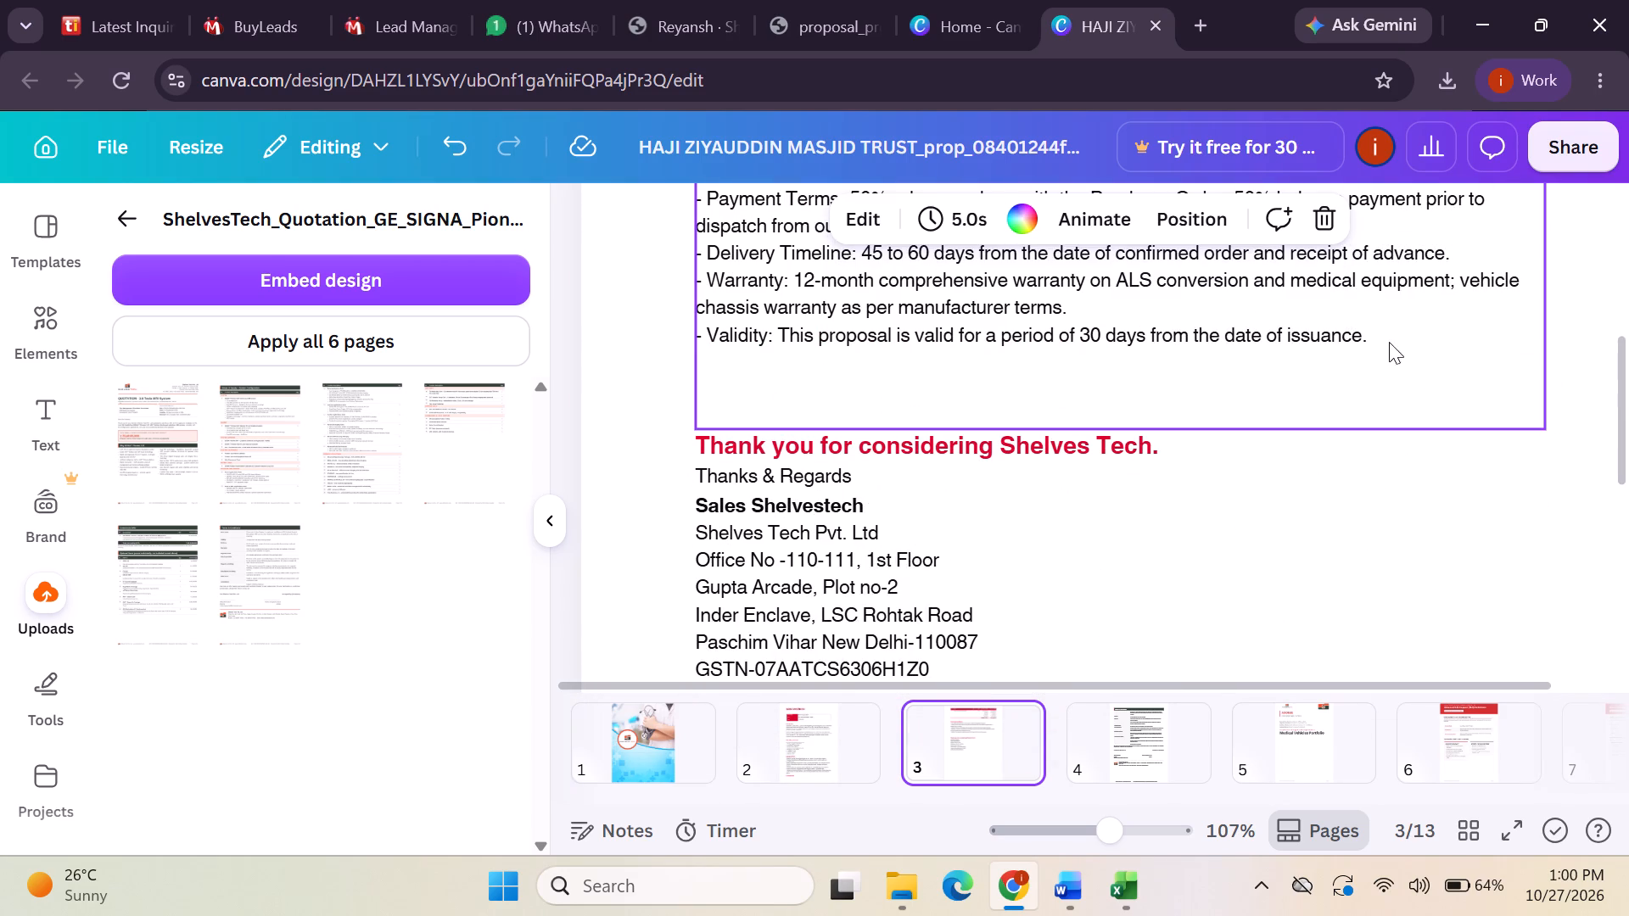
pyautogui.doubleClick(1370, 335)
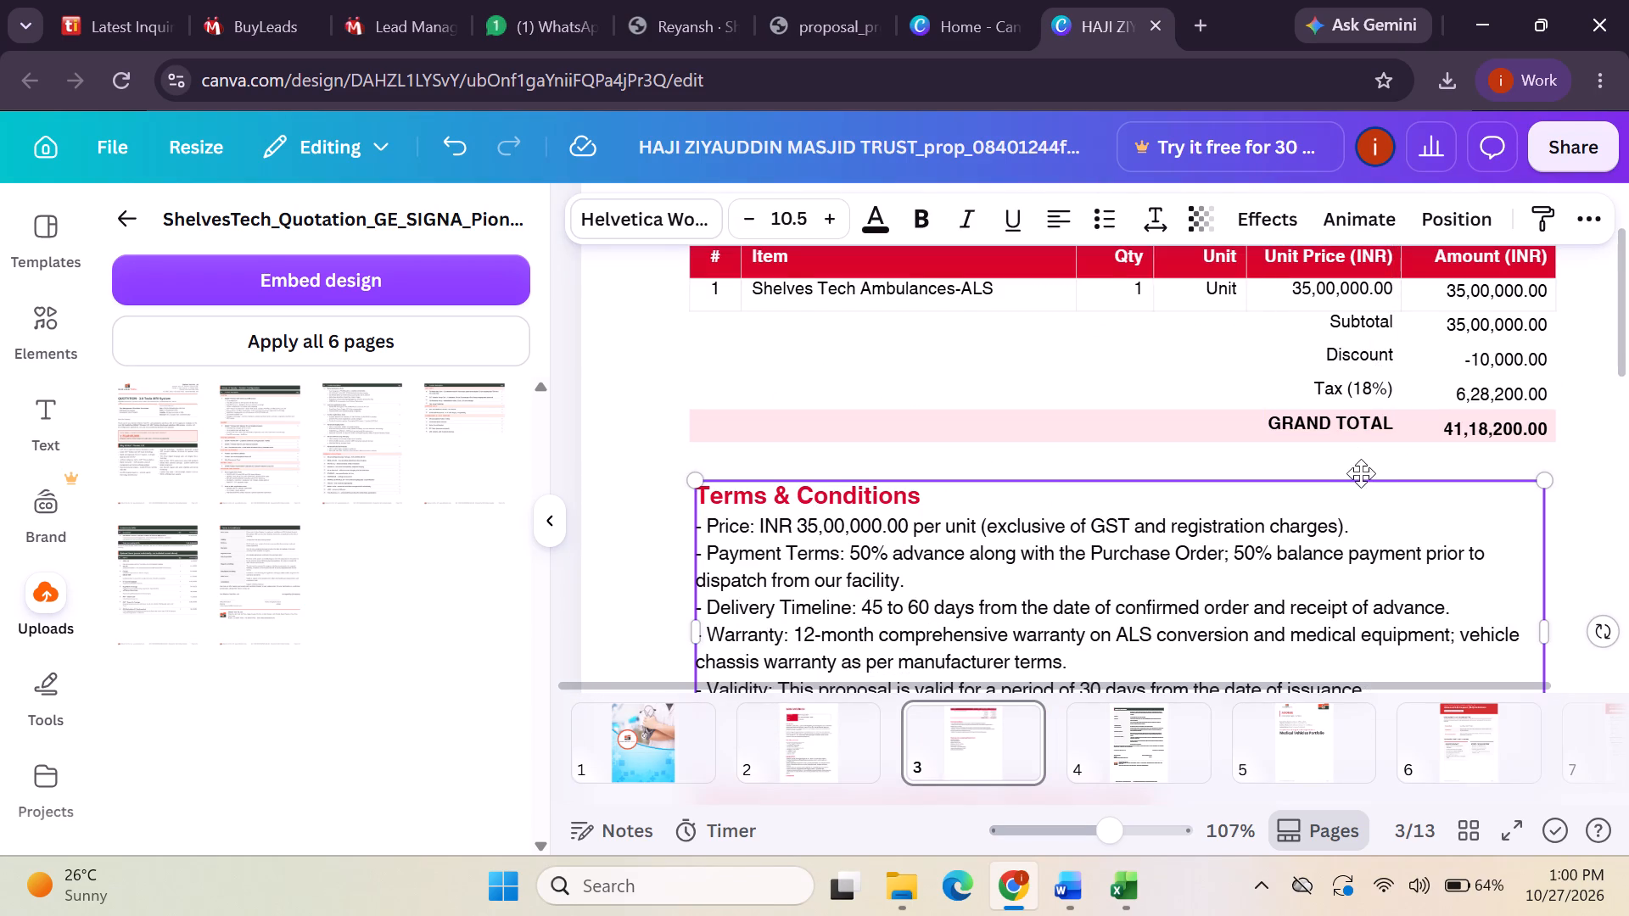
pyautogui.scroll(-2, 1364, 472)
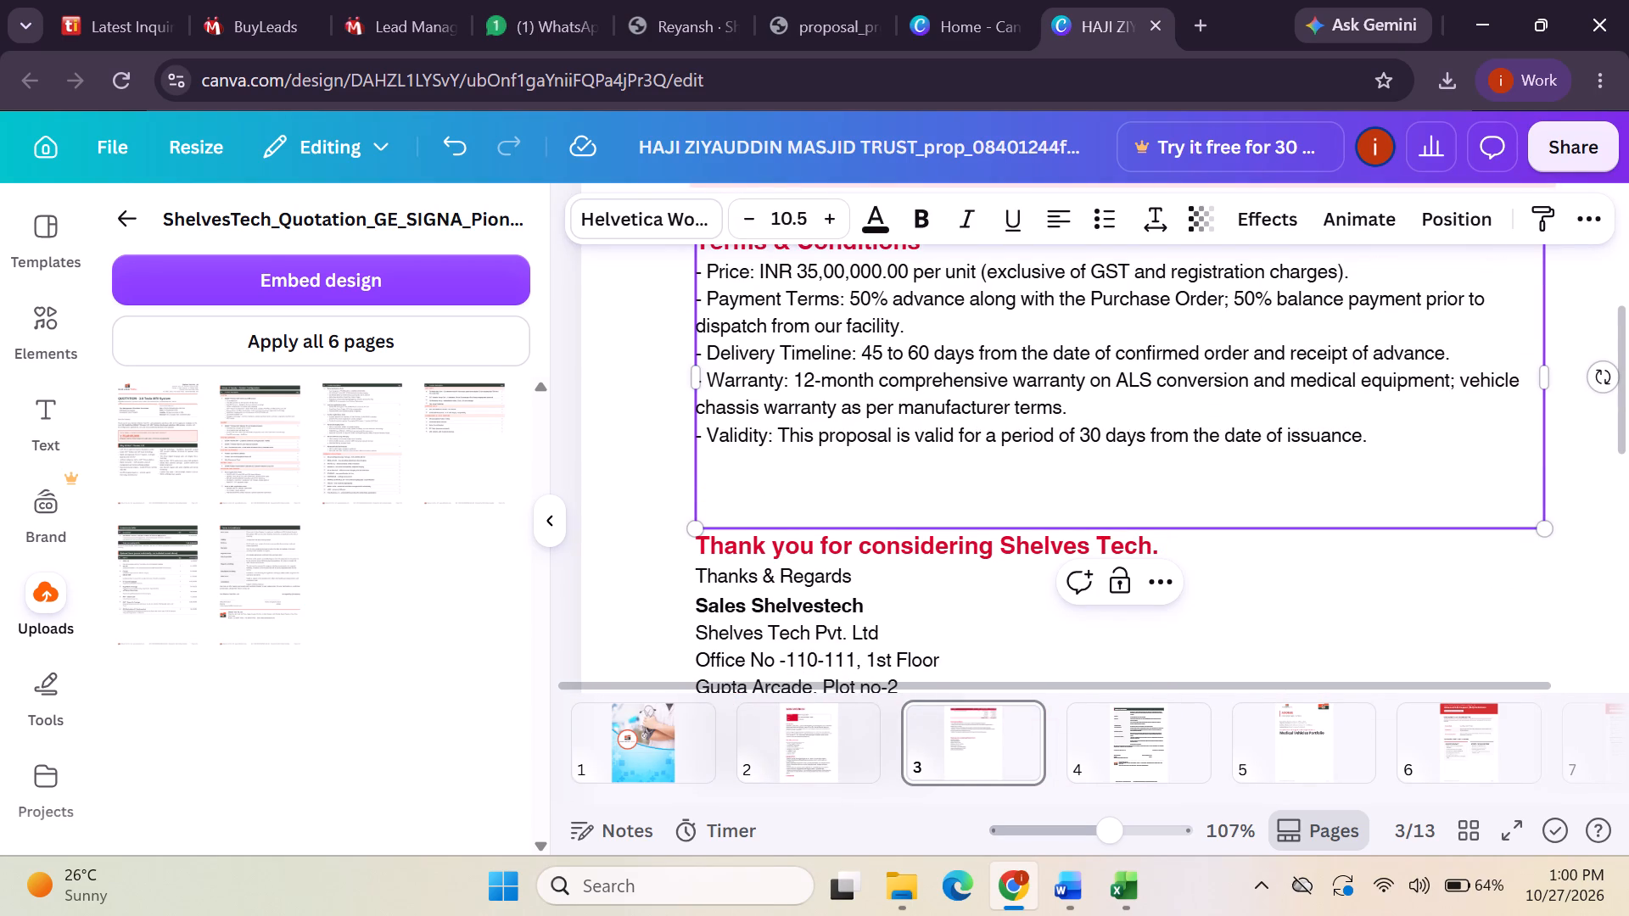
pyautogui.click(708, 479)
pyautogui.hotkey('ctrl', 'v')
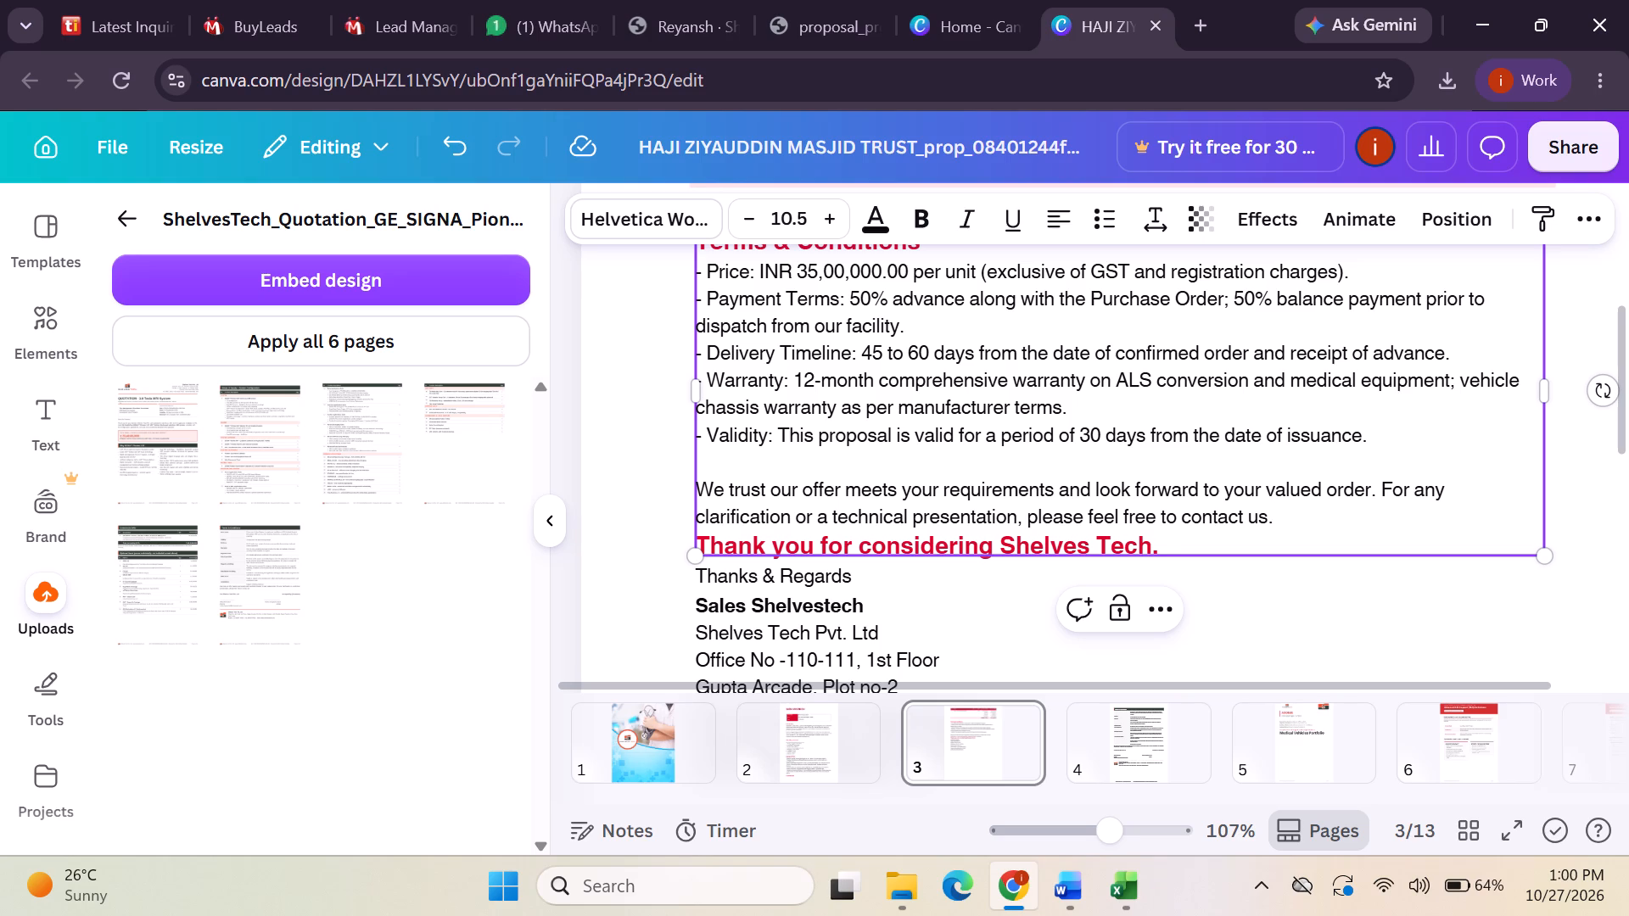
pyautogui.press('Return')
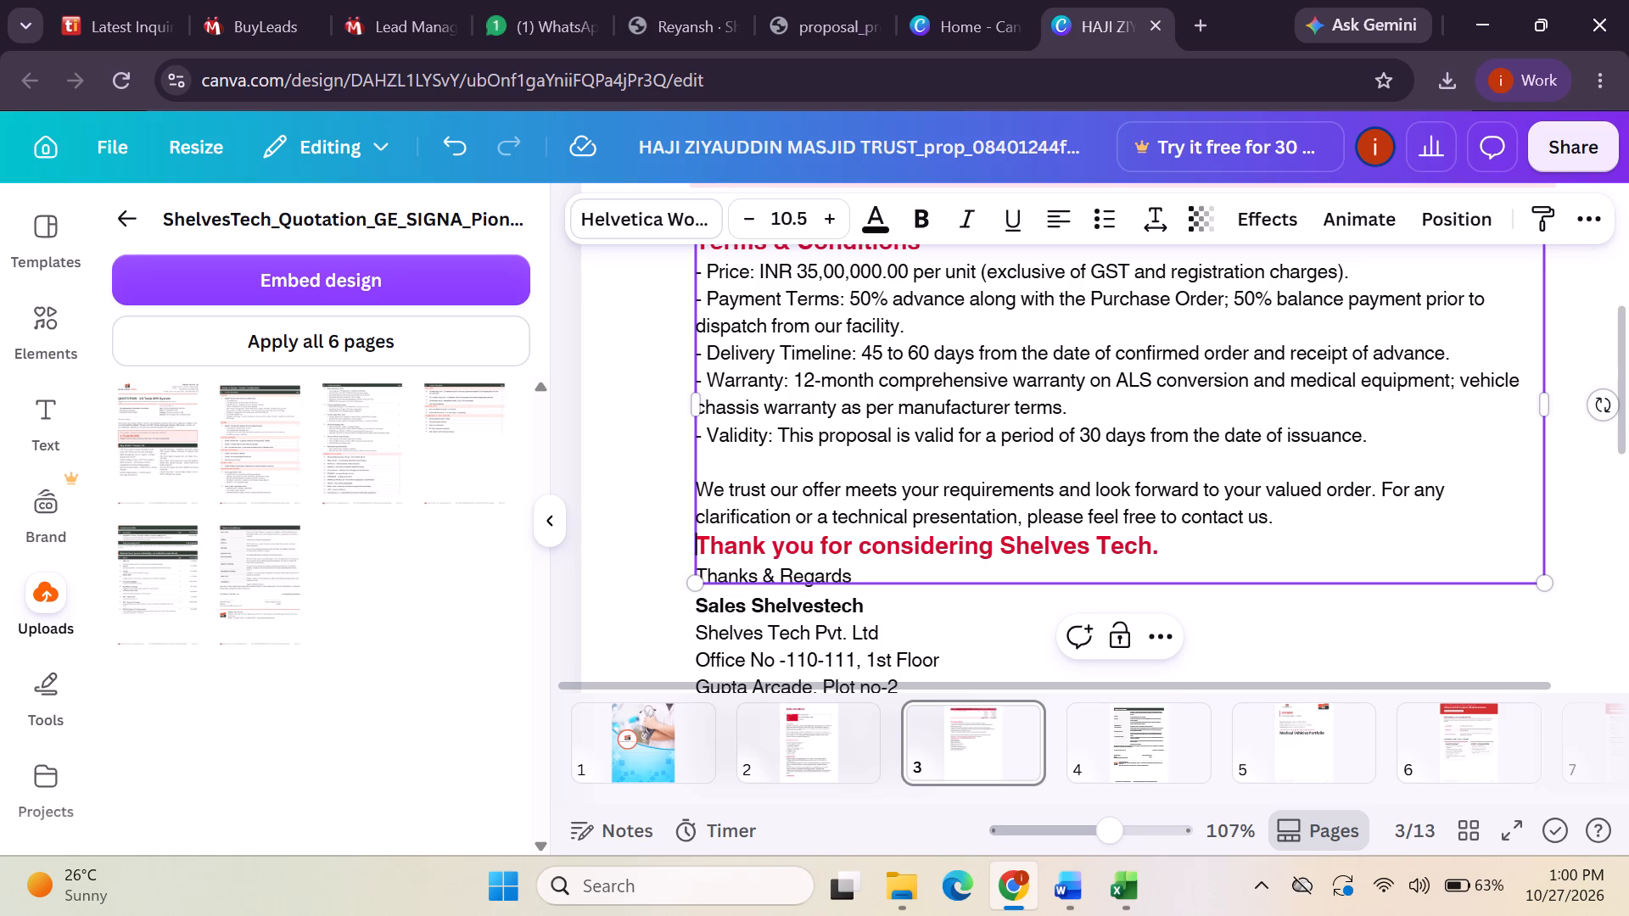
pyautogui.click(1279, 517)
pyautogui.press('Return')
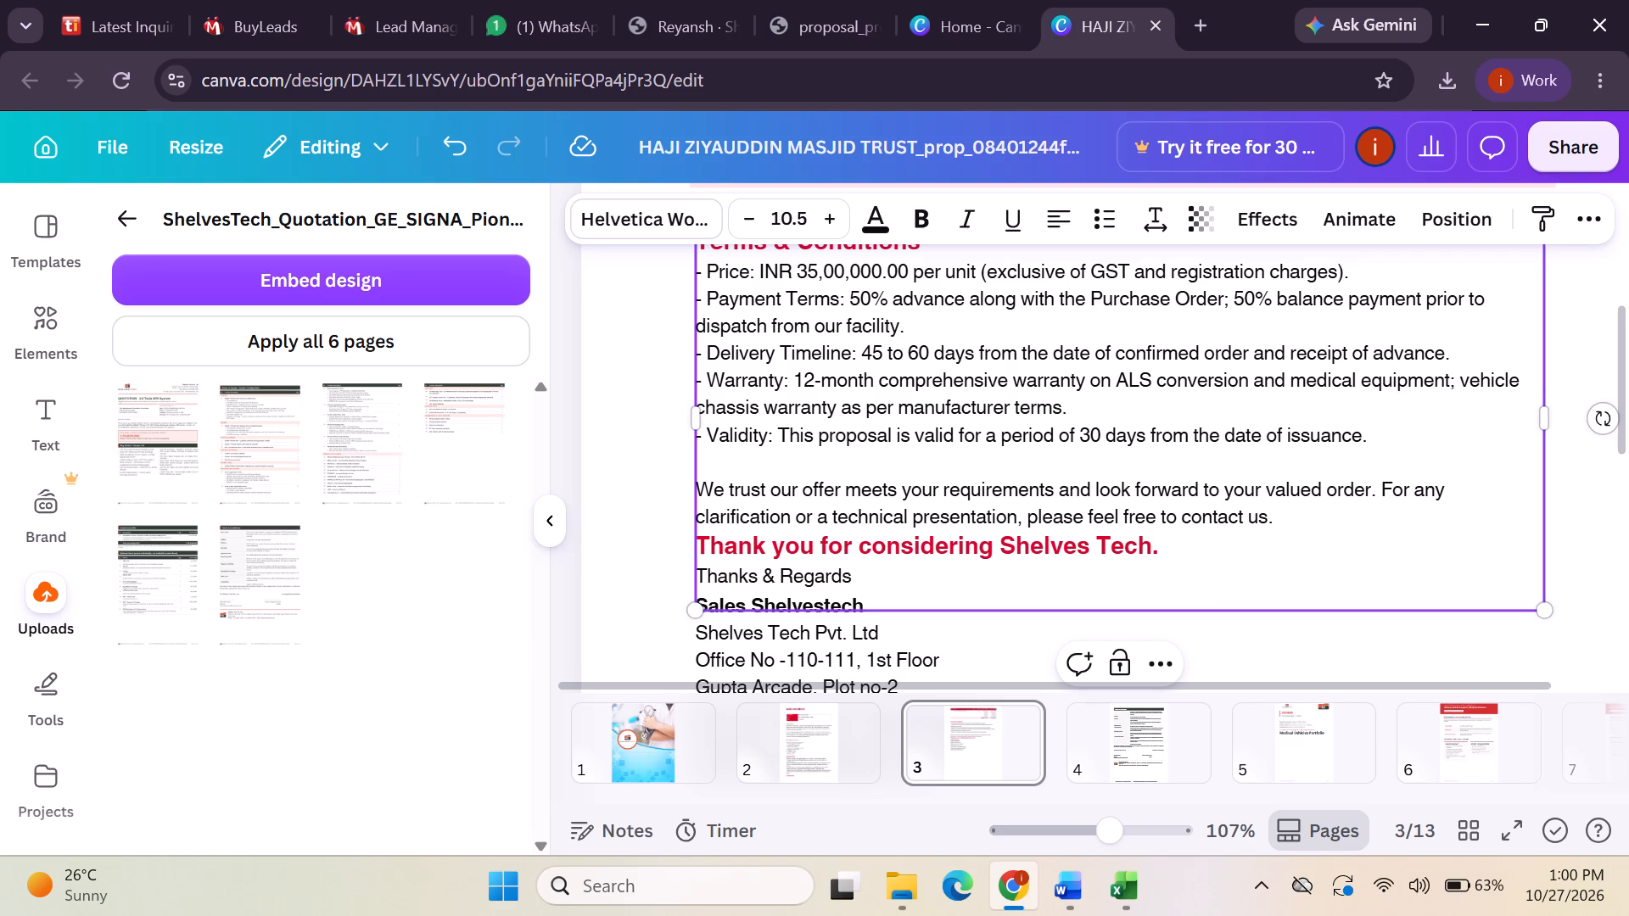
pyautogui.click(1275, 551)
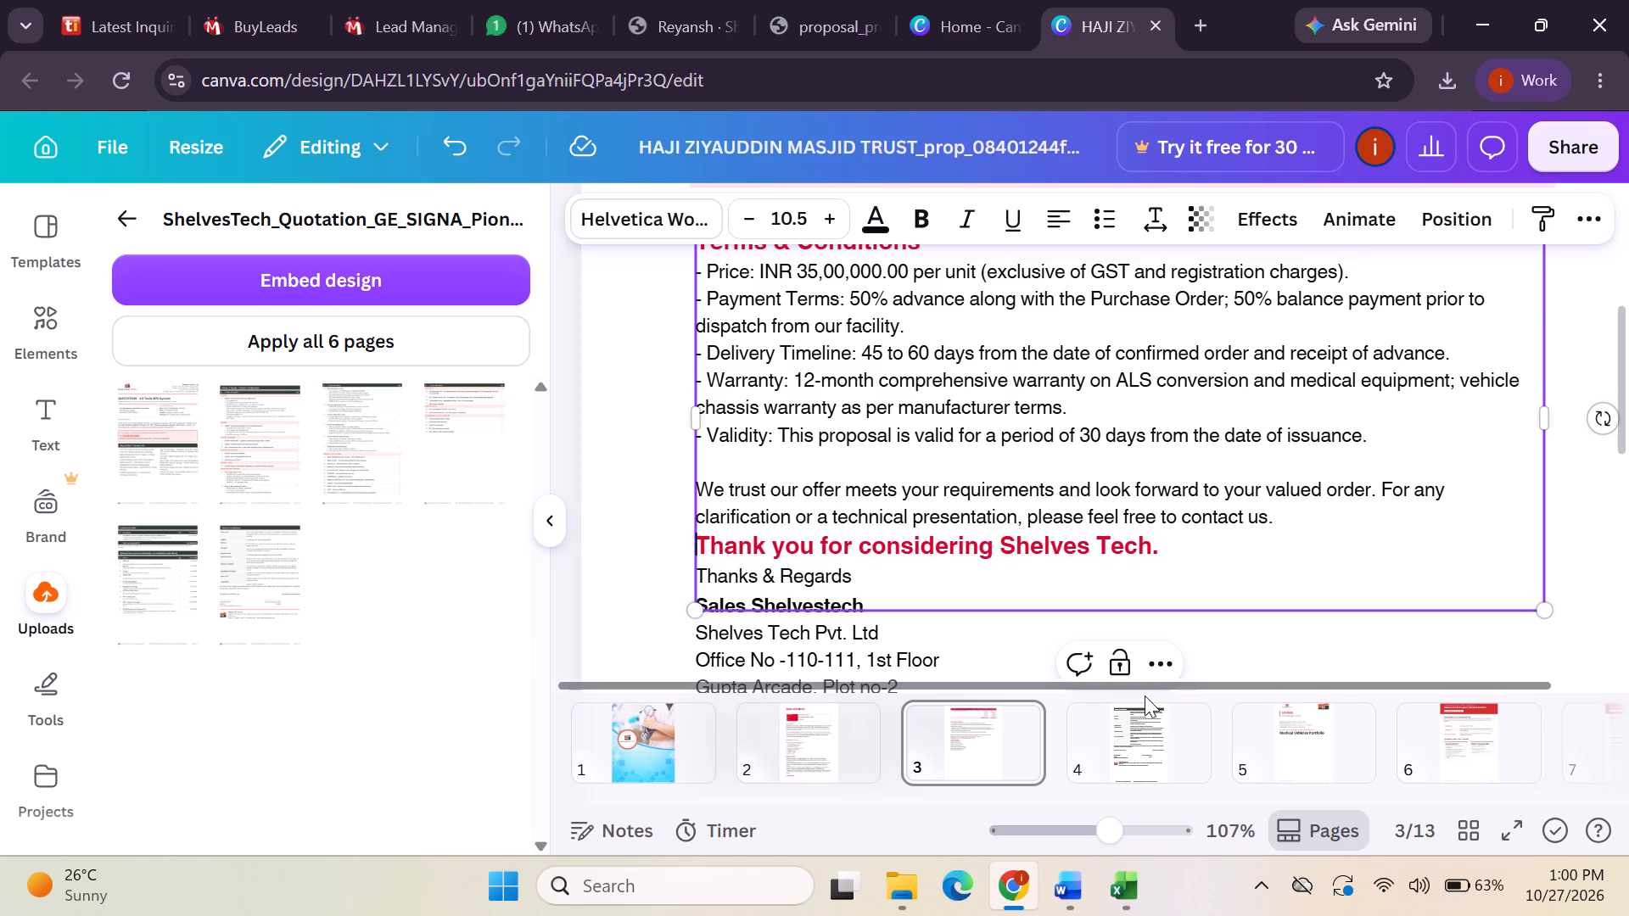
# Copy the "Accepted by (Customer)" label from page 4 onto page 3 and place it just below the sign-off address, near the page's right edge.
pyautogui.click(1153, 748)
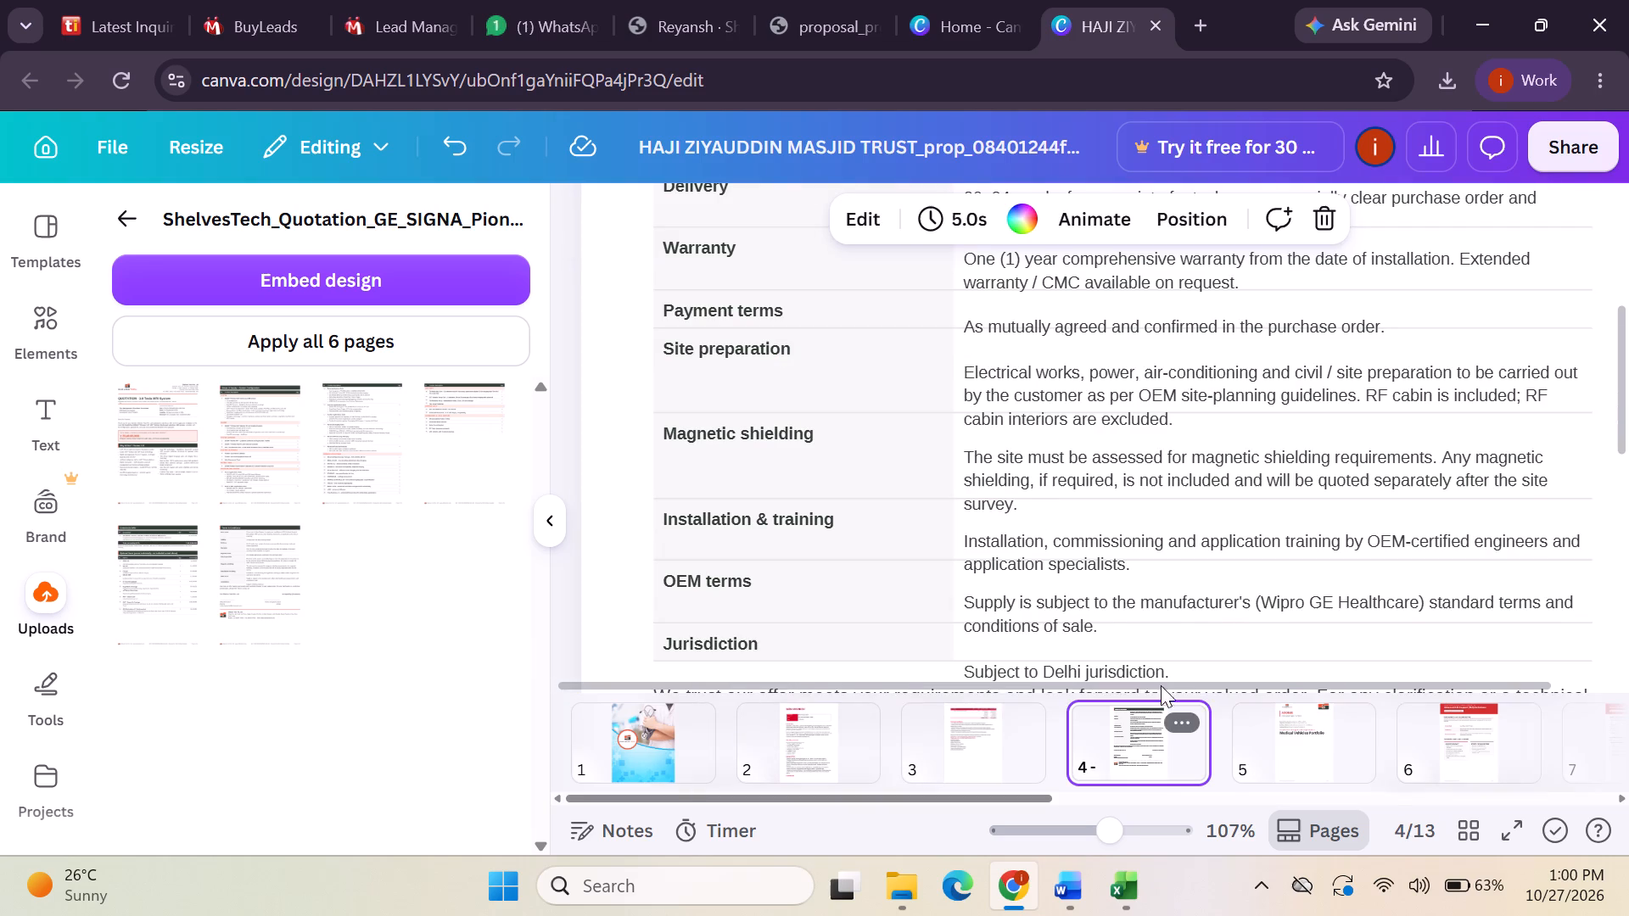
pyautogui.scroll(-3, 1168, 519)
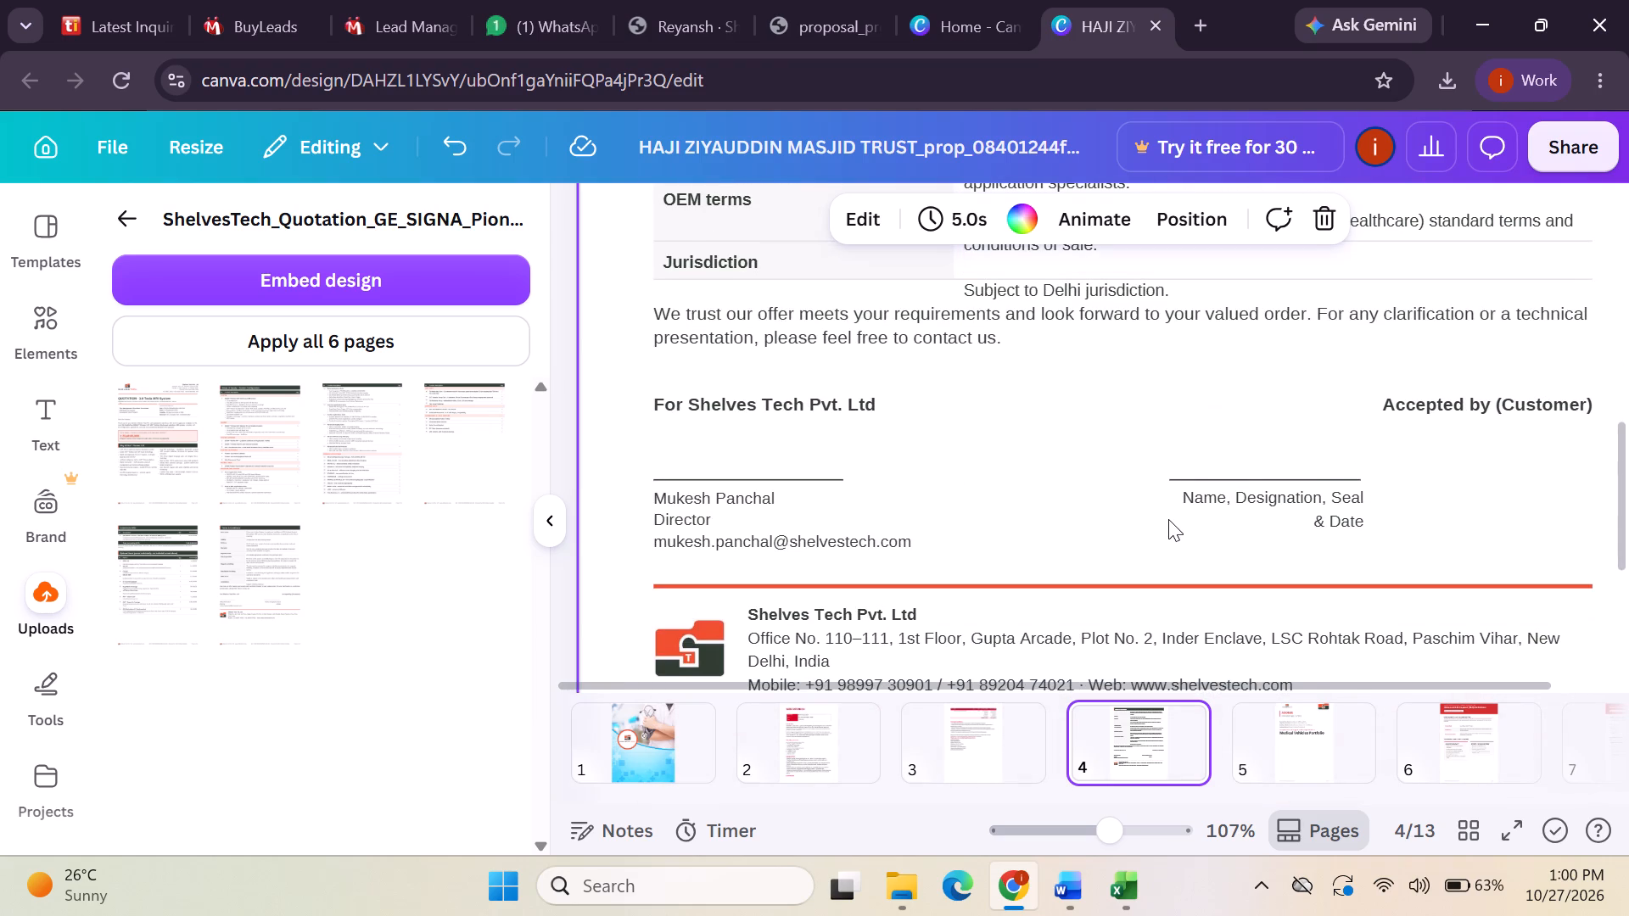
pyautogui.click(1385, 395)
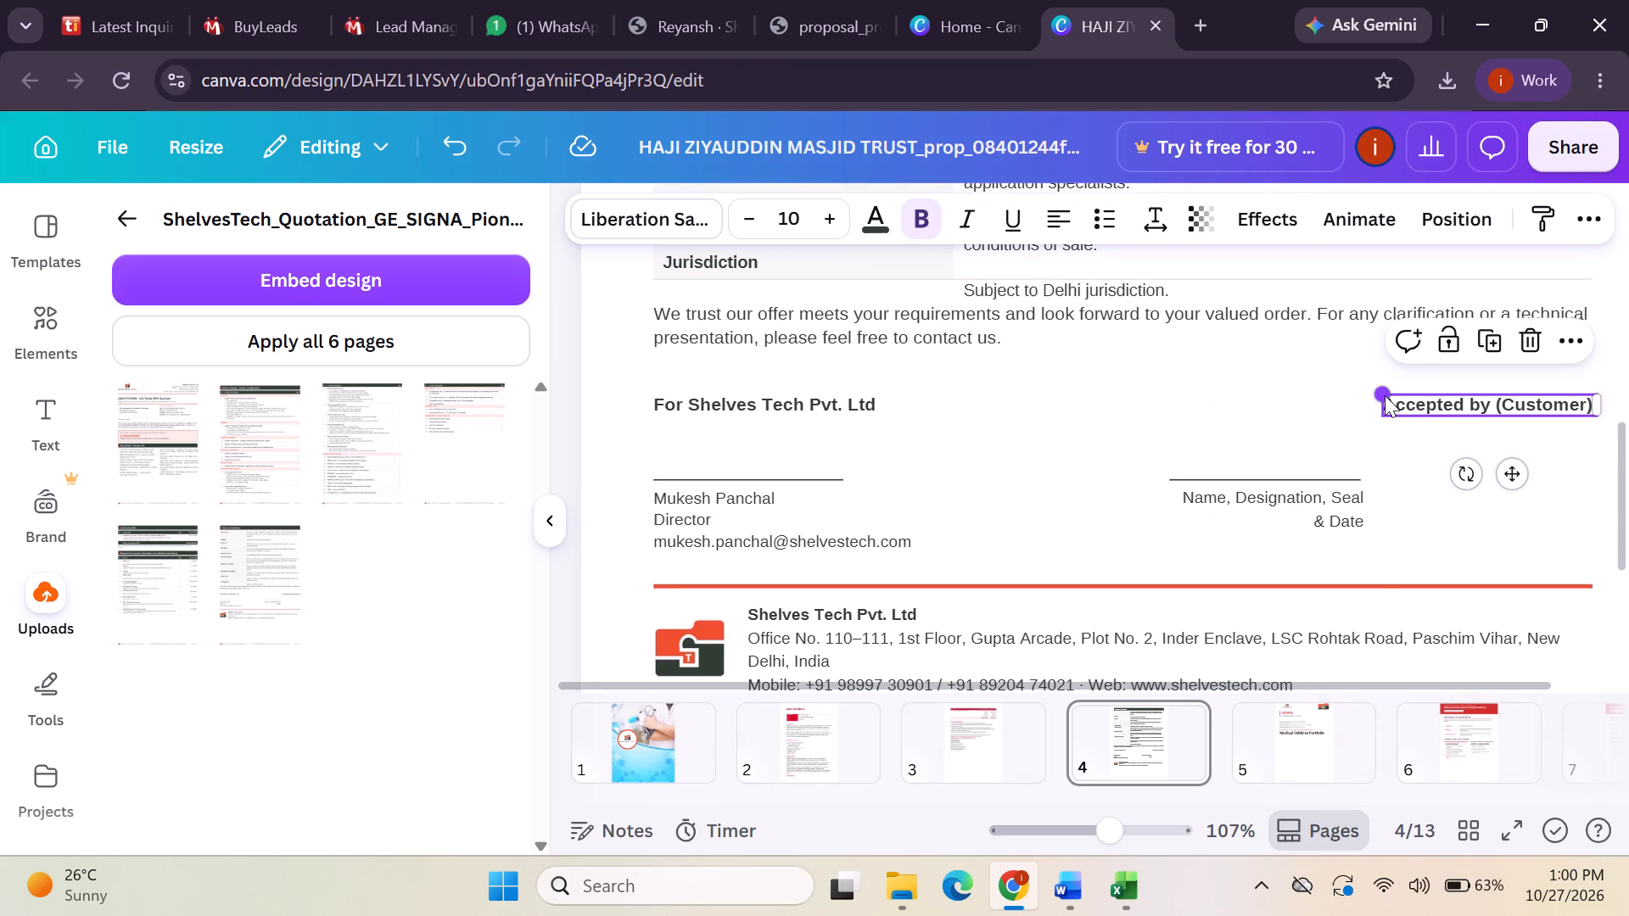
pyautogui.hotkey('ctrl', 'c')
pyautogui.click(1014, 746)
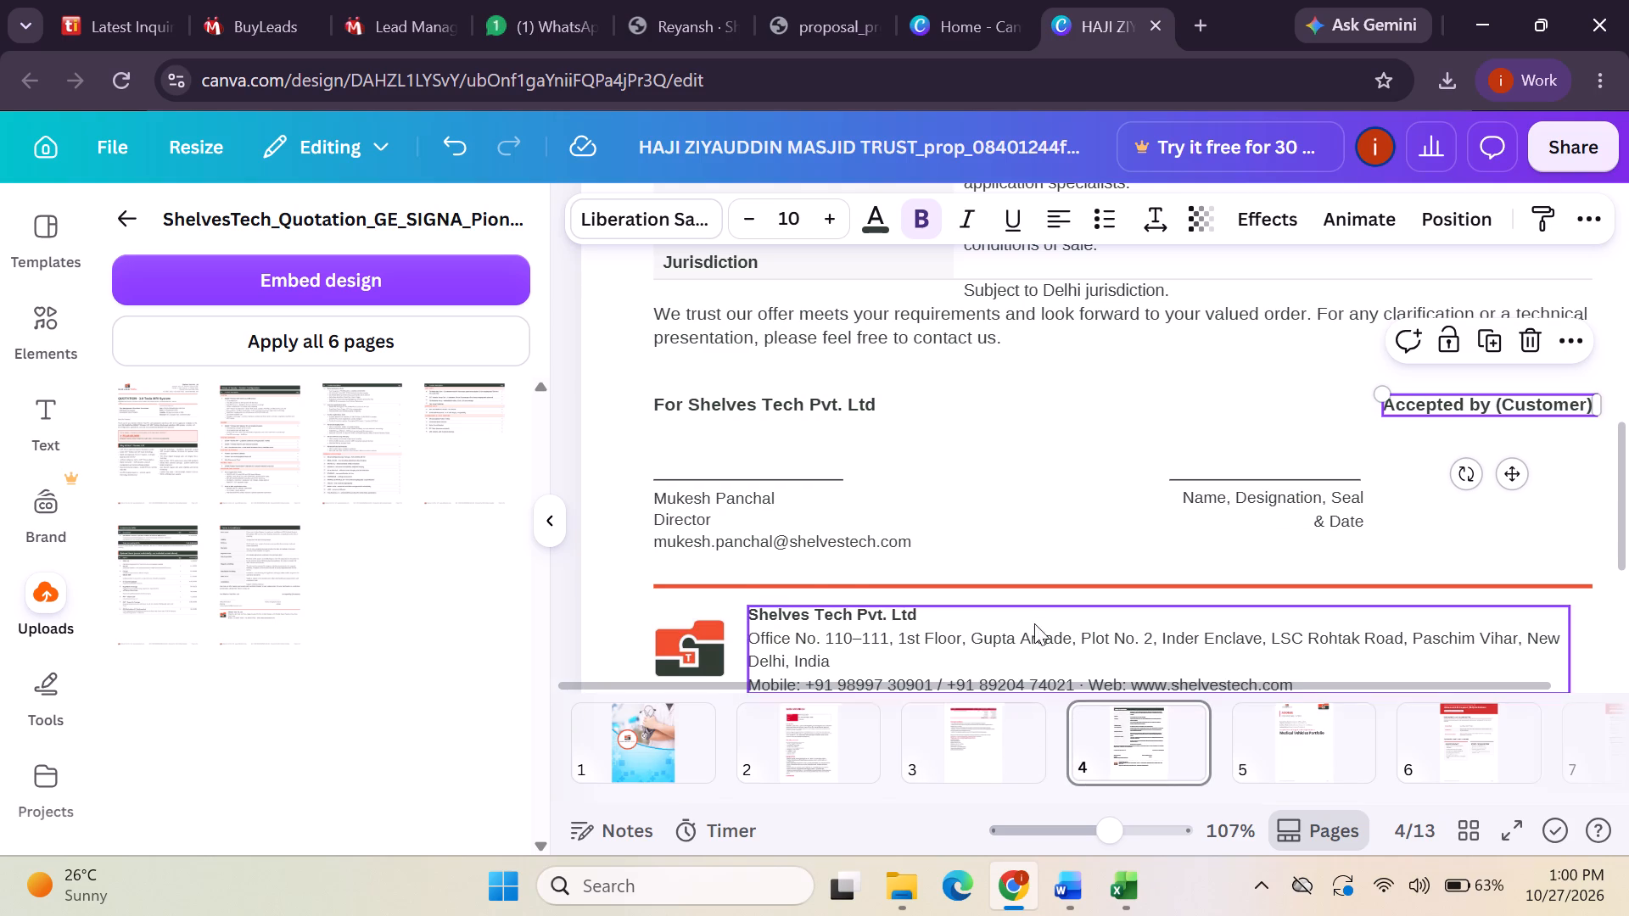
pyautogui.click(999, 747)
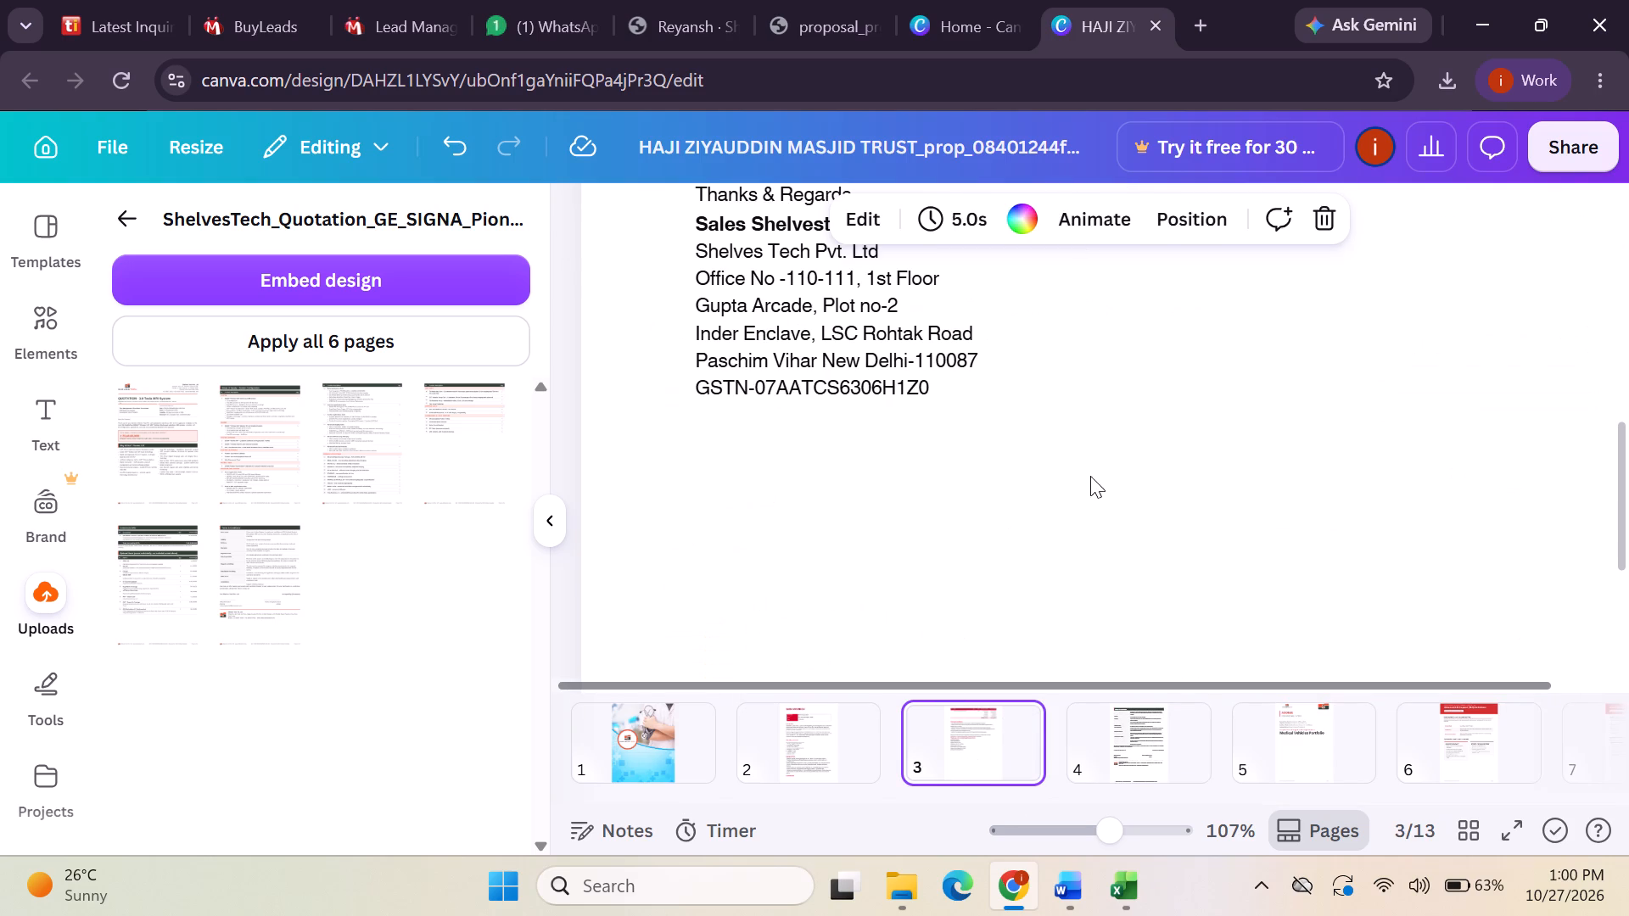
pyautogui.click(1234, 589)
pyautogui.hotkey('ctrl', 'v')
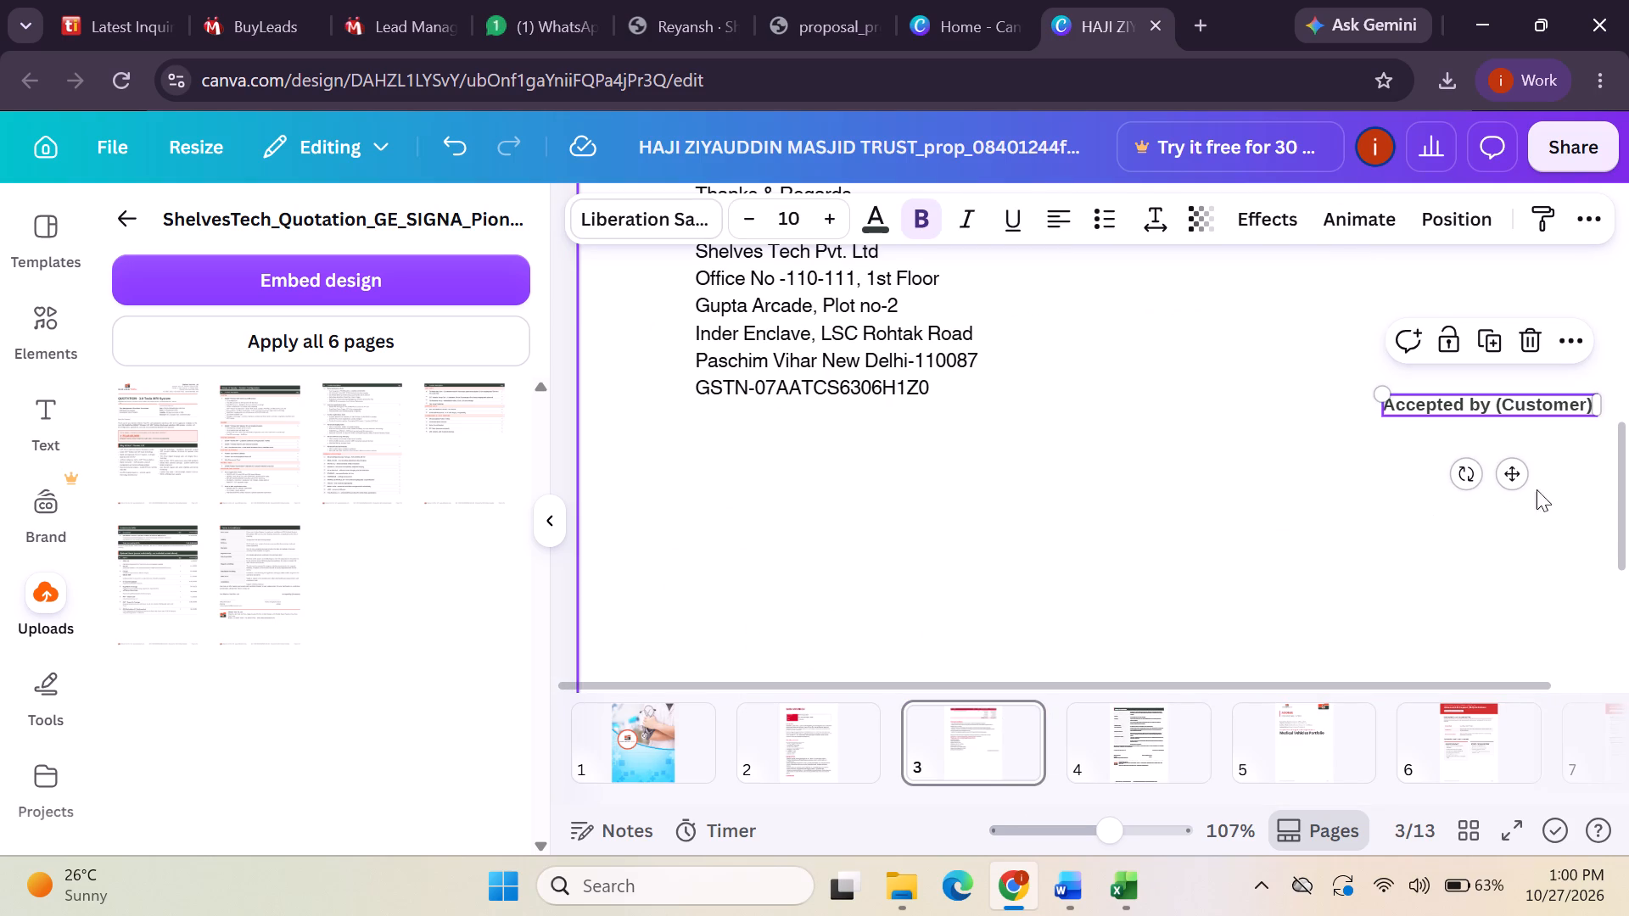
pyautogui.moveTo(1509, 478); pyautogui.dragTo(1486, 539)
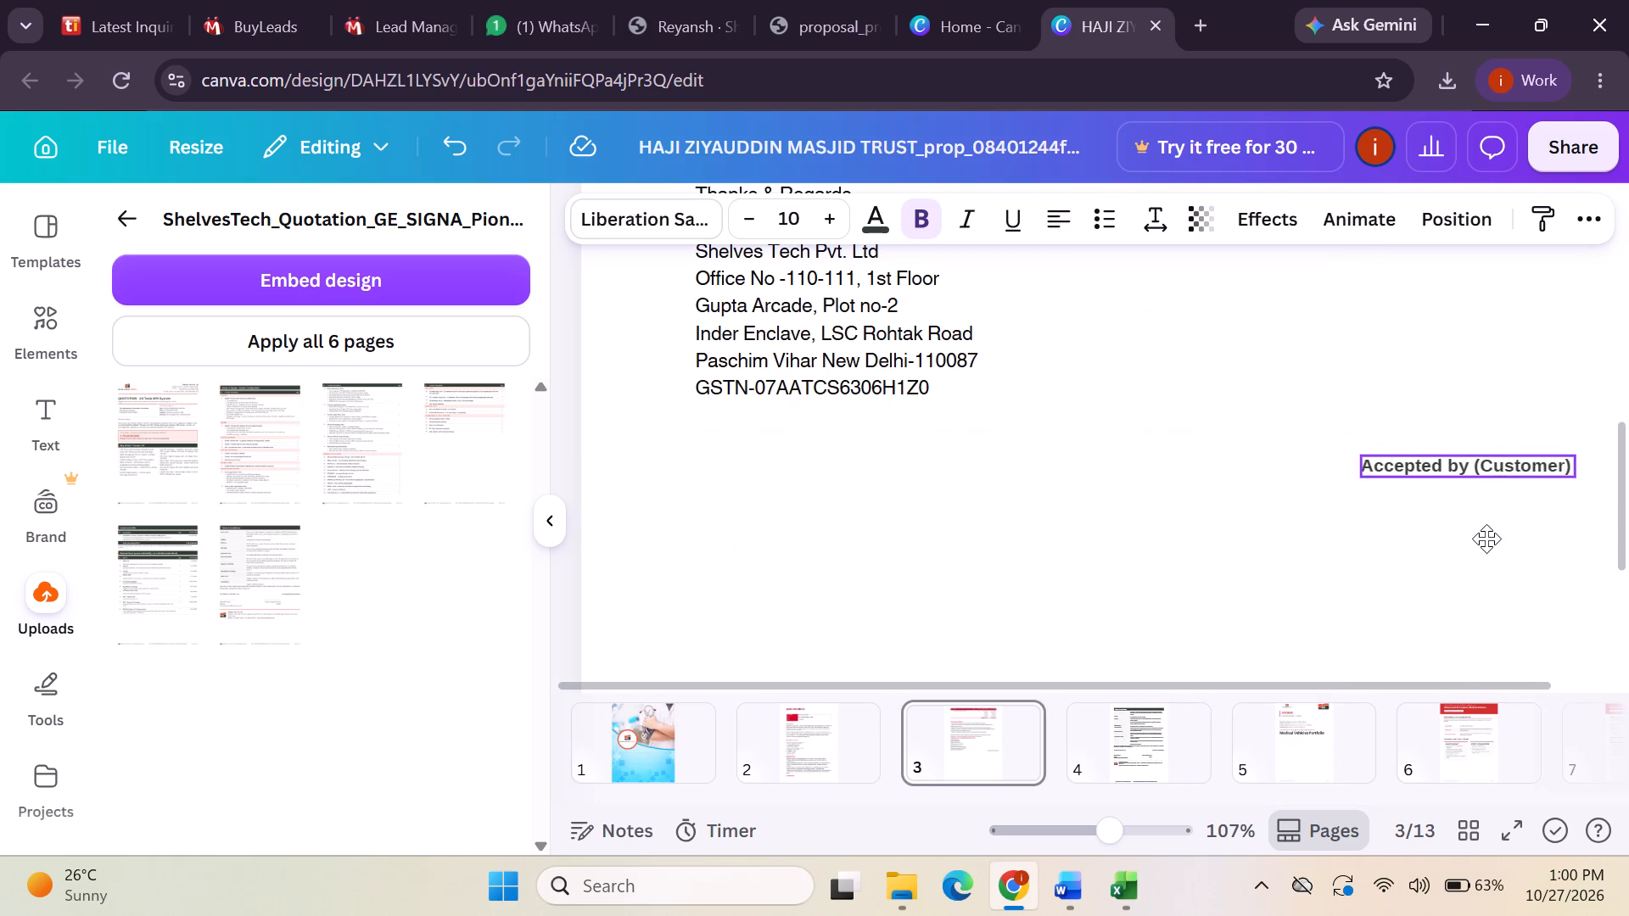
# Nudge the "Accepted by (Customer)" label on page 3 slightly closer to the page's right edge.
pyautogui.moveTo(1486, 539); pyautogui.dragTo(1495, 538)
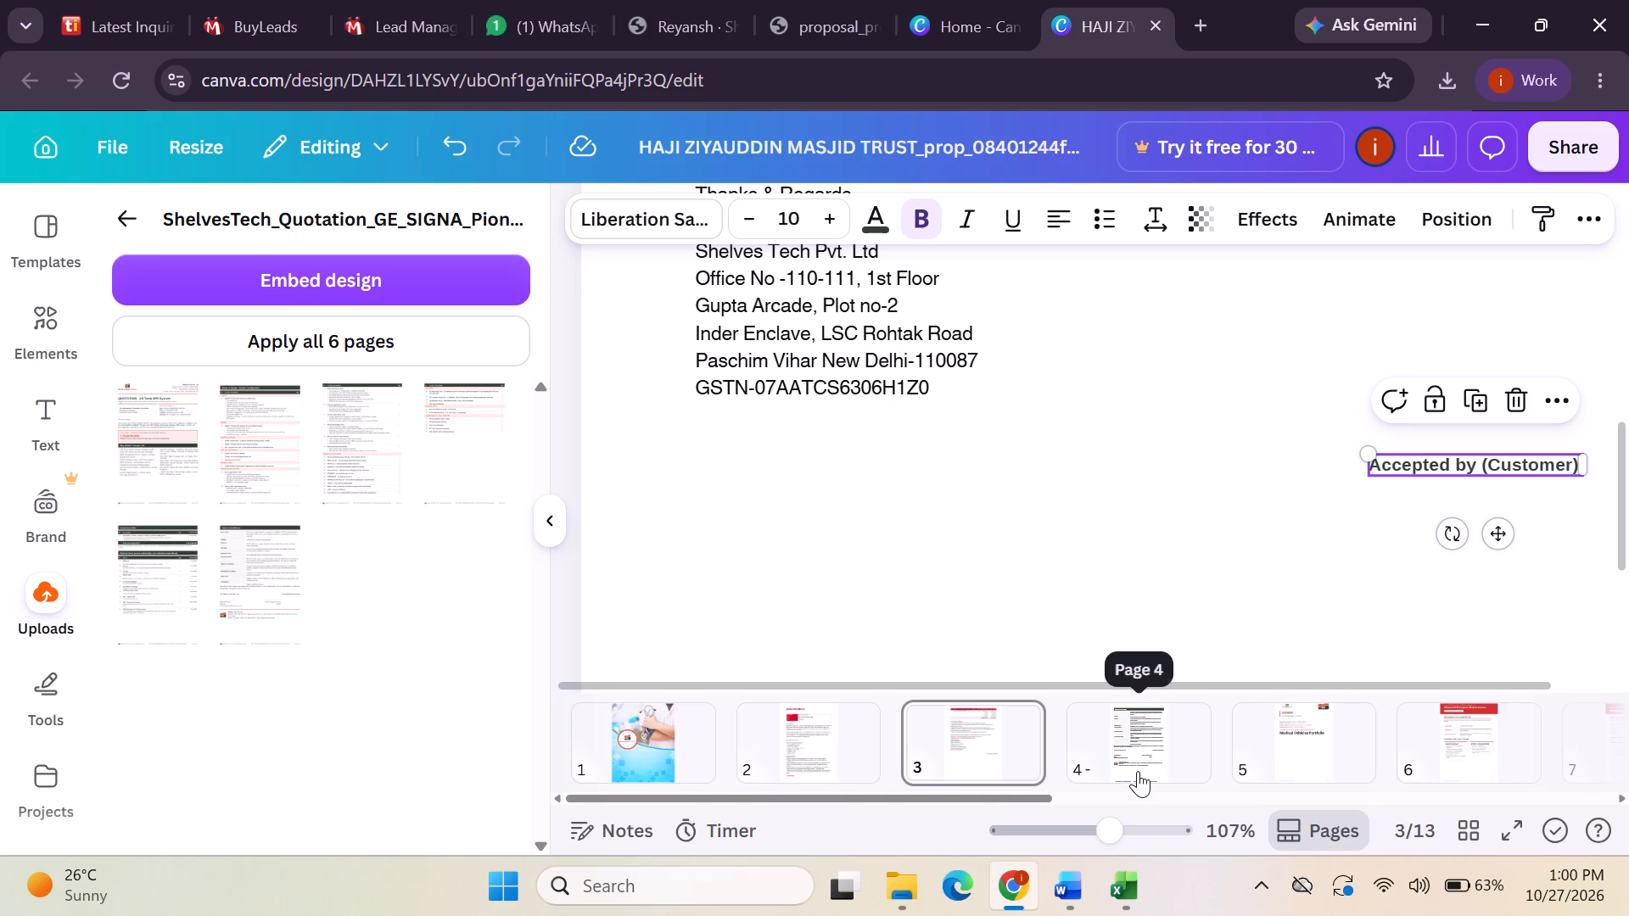
# Copy the "For Shelves Tech Pvt. Ltd" label from page 4 onto page 3, below the address and level with "Accepted by (Customer)".
pyautogui.click(1138, 771)
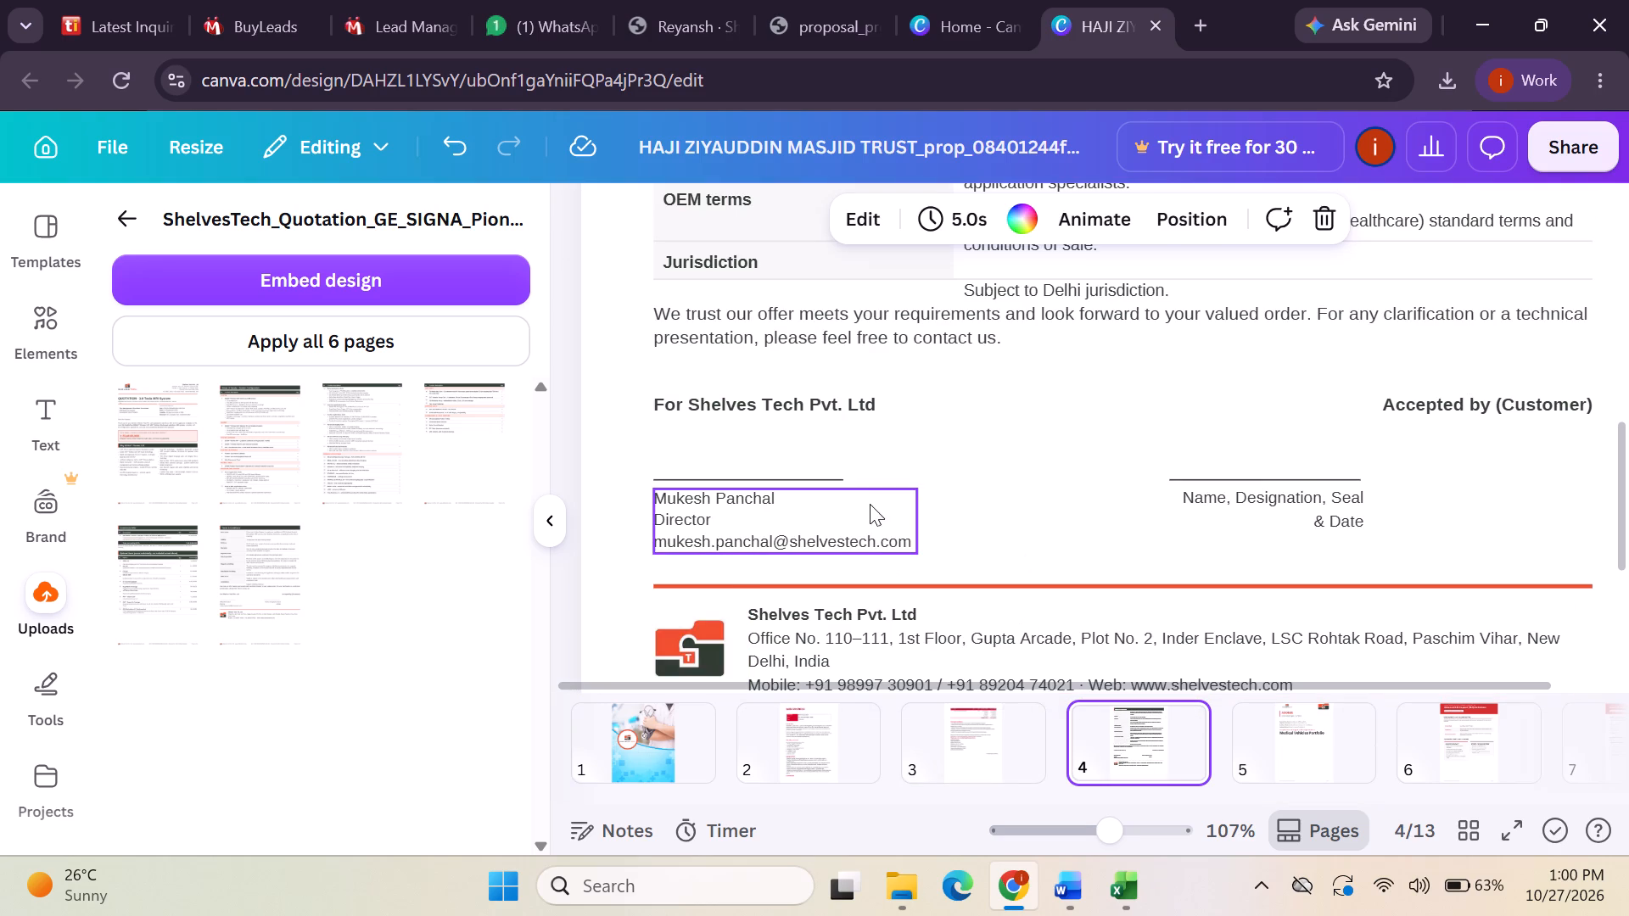
pyautogui.click(831, 408)
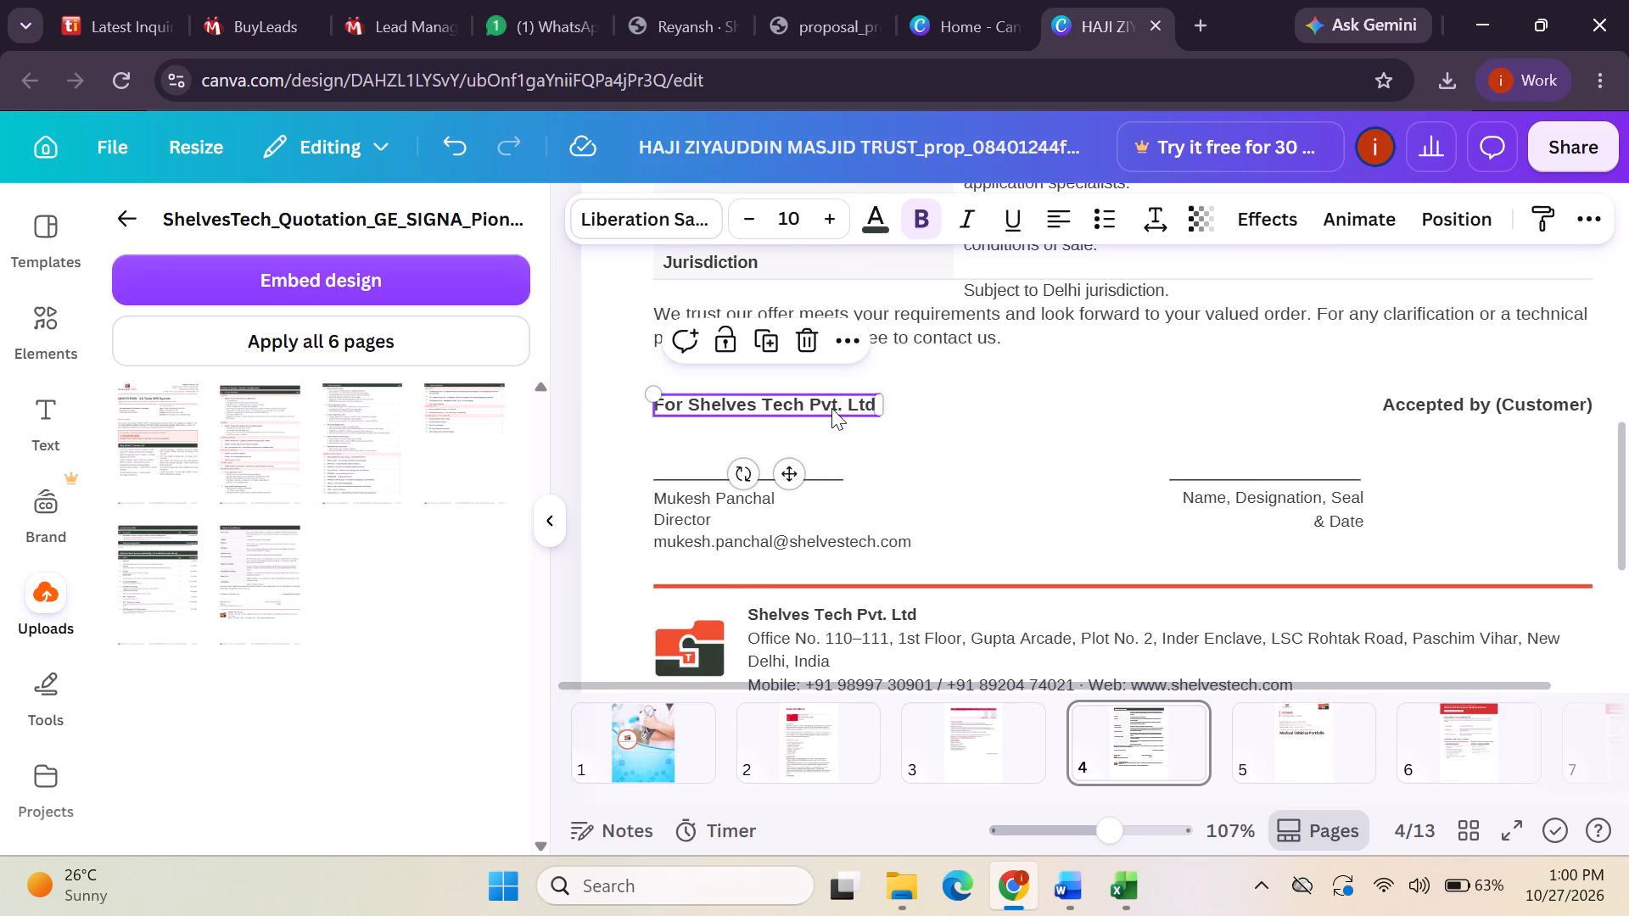
pyautogui.hotkey('ctrl', 'c')
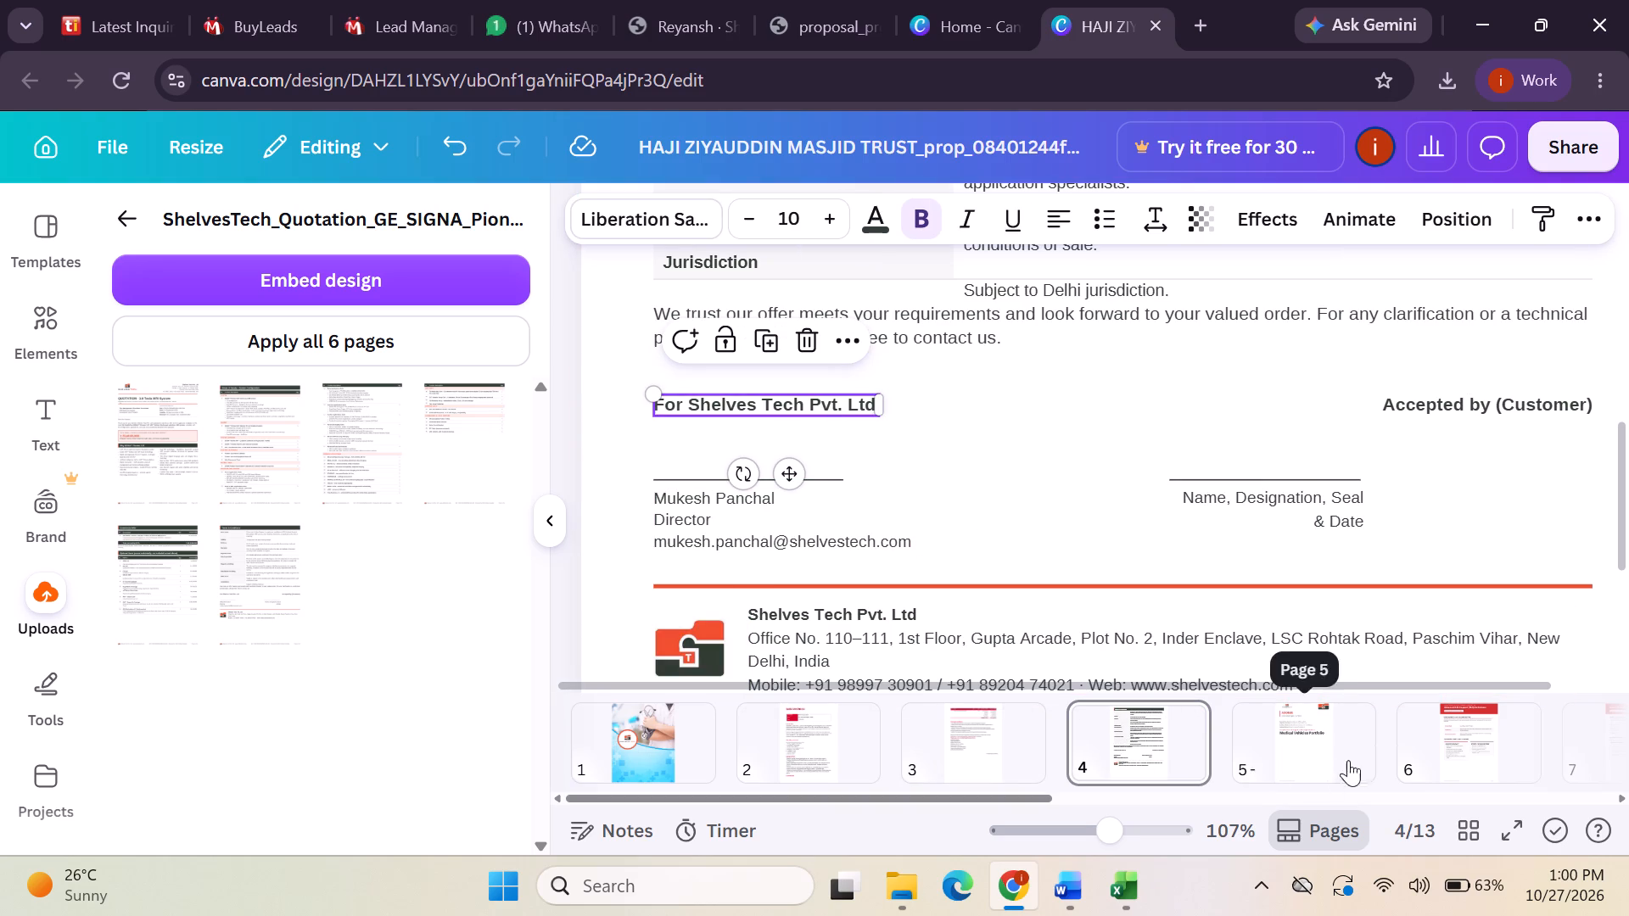
pyautogui.click(1326, 751)
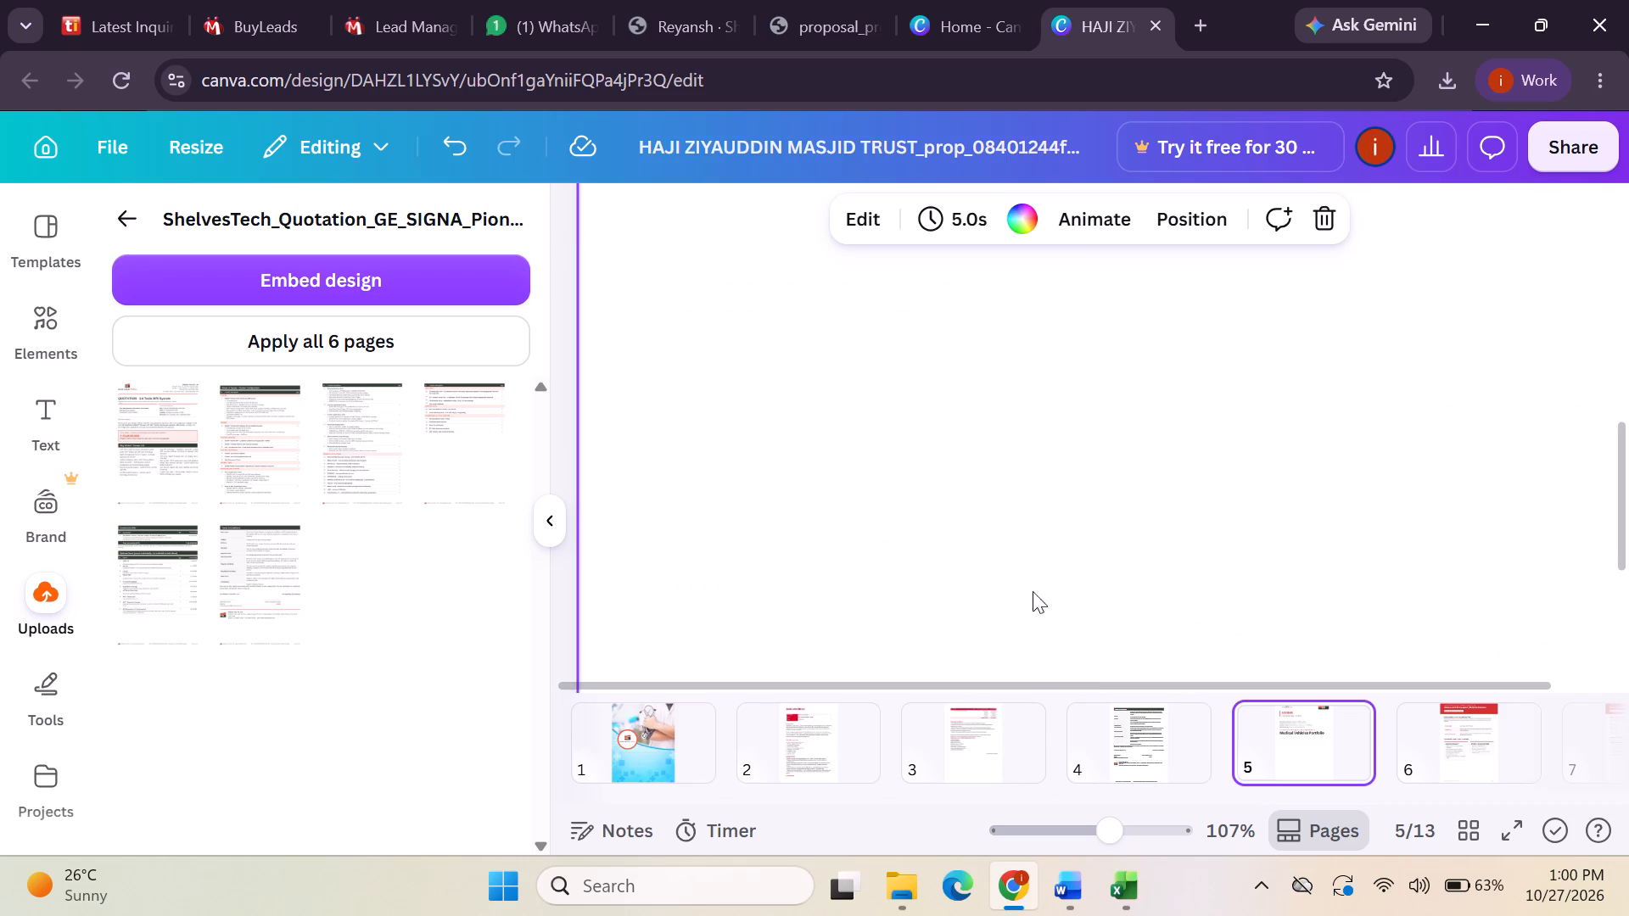
pyautogui.click(978, 768)
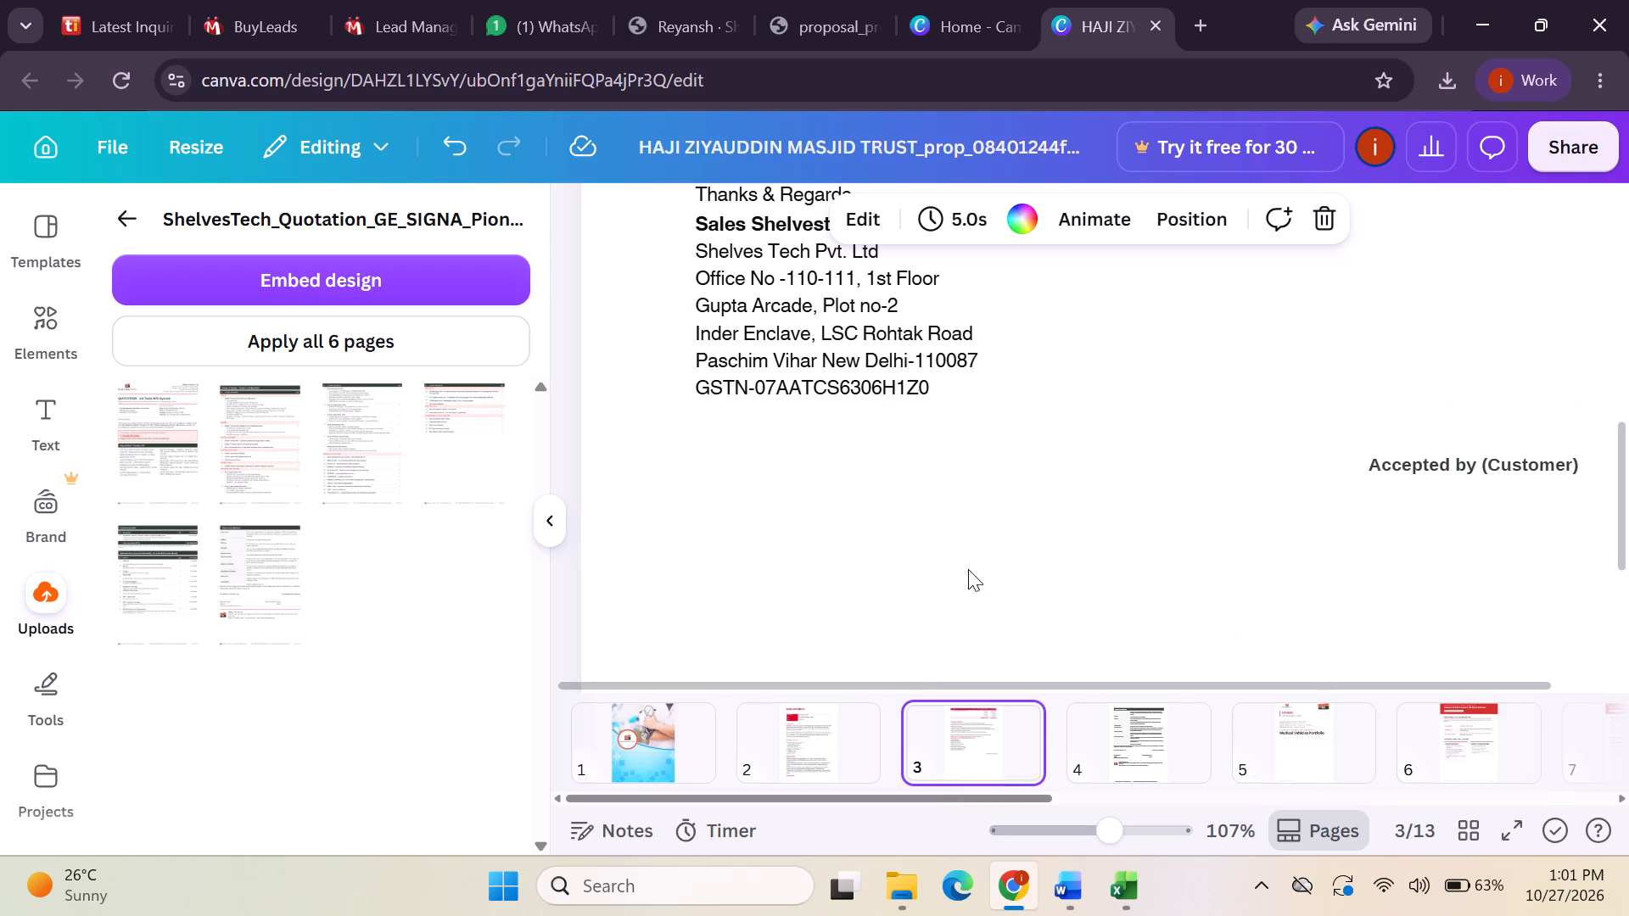
pyautogui.click(767, 484)
pyautogui.hotkey('ctrl', 'v')
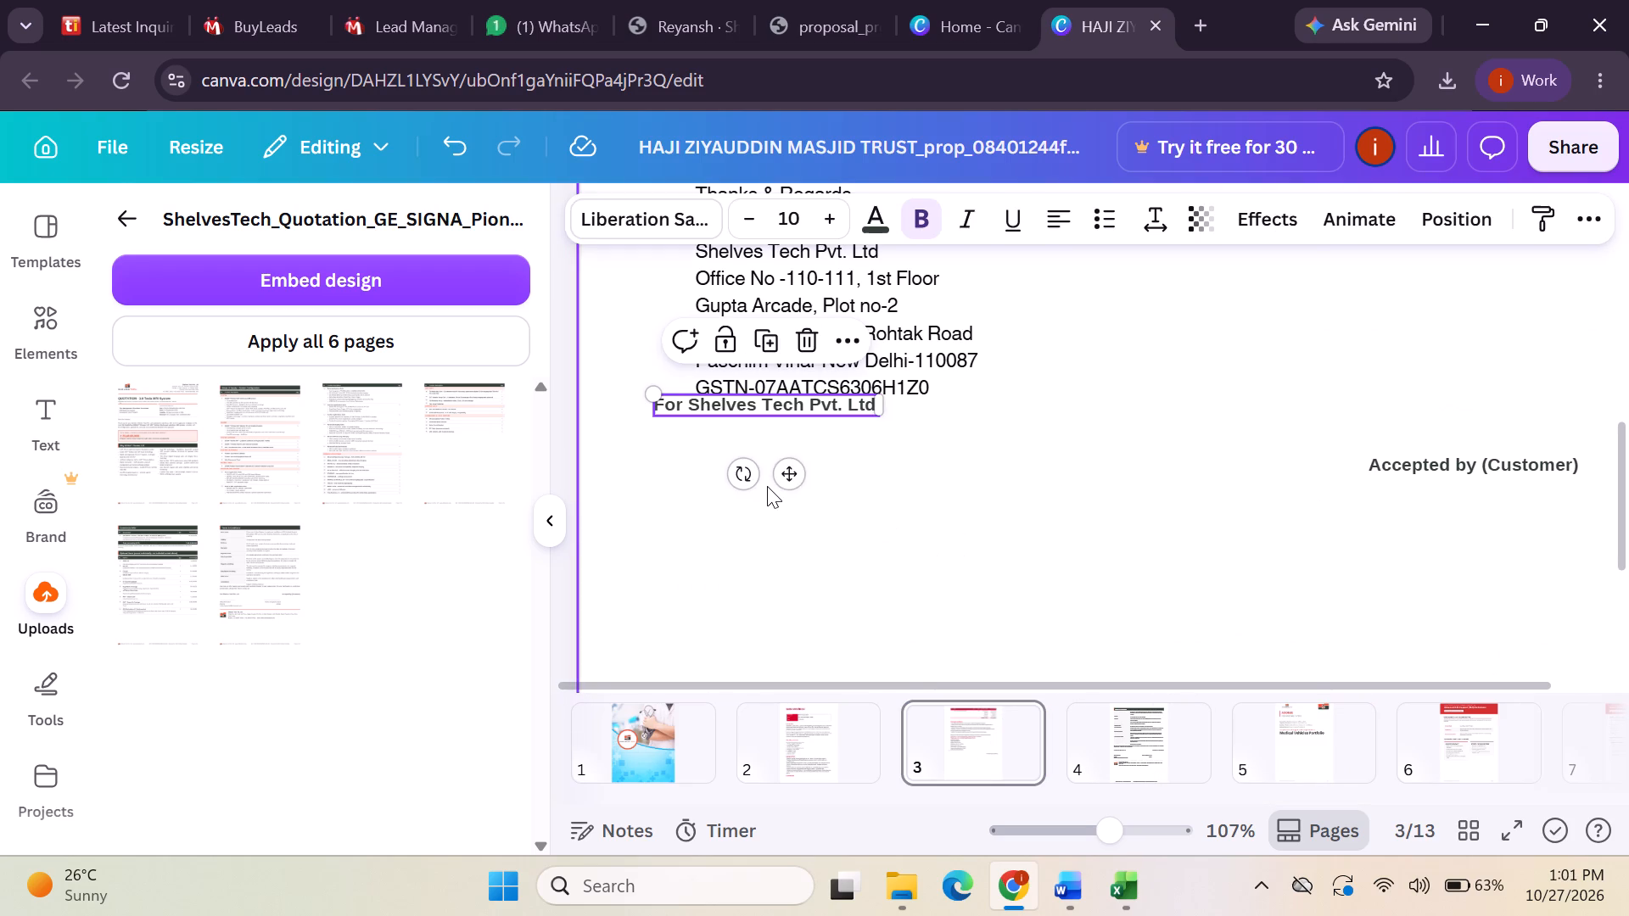
pyautogui.moveTo(786, 477); pyautogui.dragTo(781, 527)
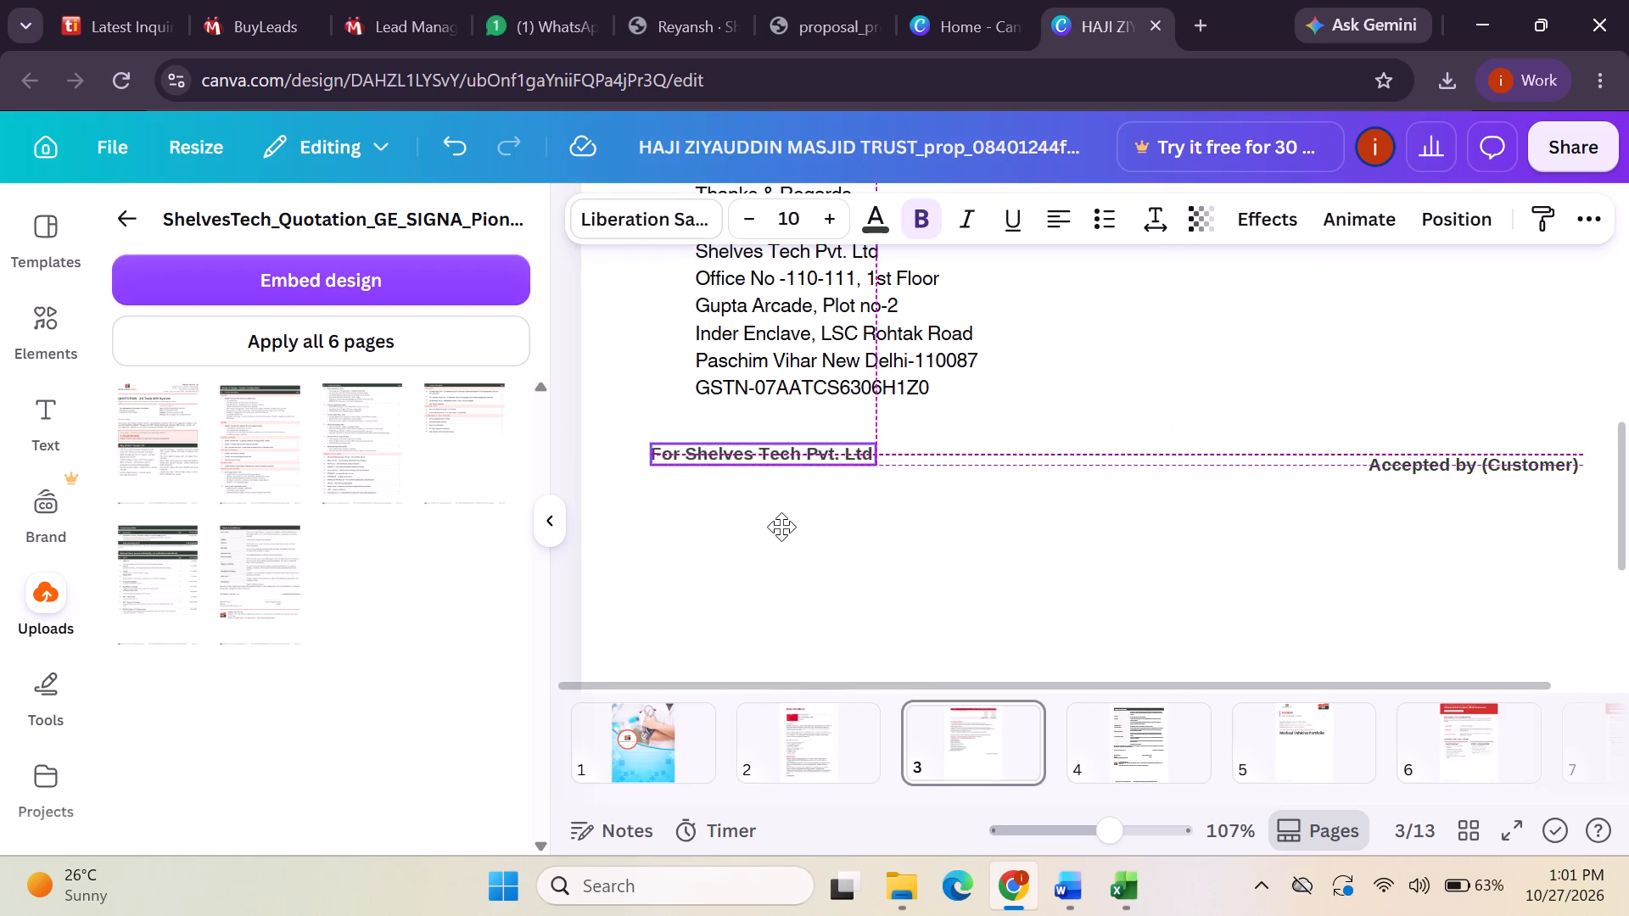
pyautogui.moveTo(781, 527); pyautogui.dragTo(779, 531)
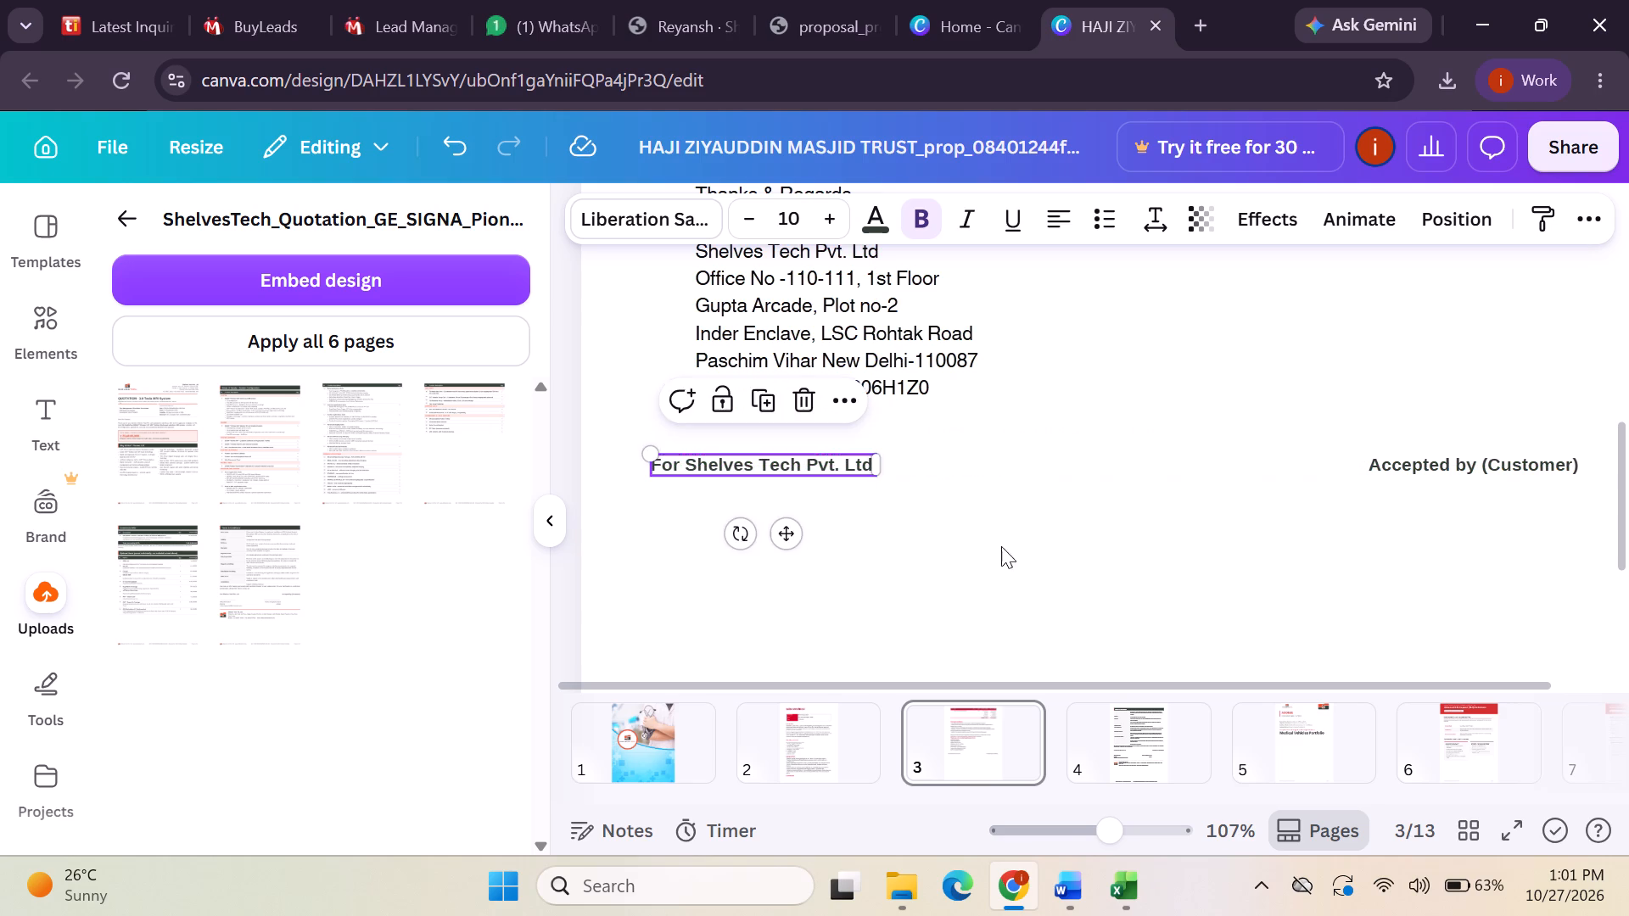
pyautogui.click(1191, 564)
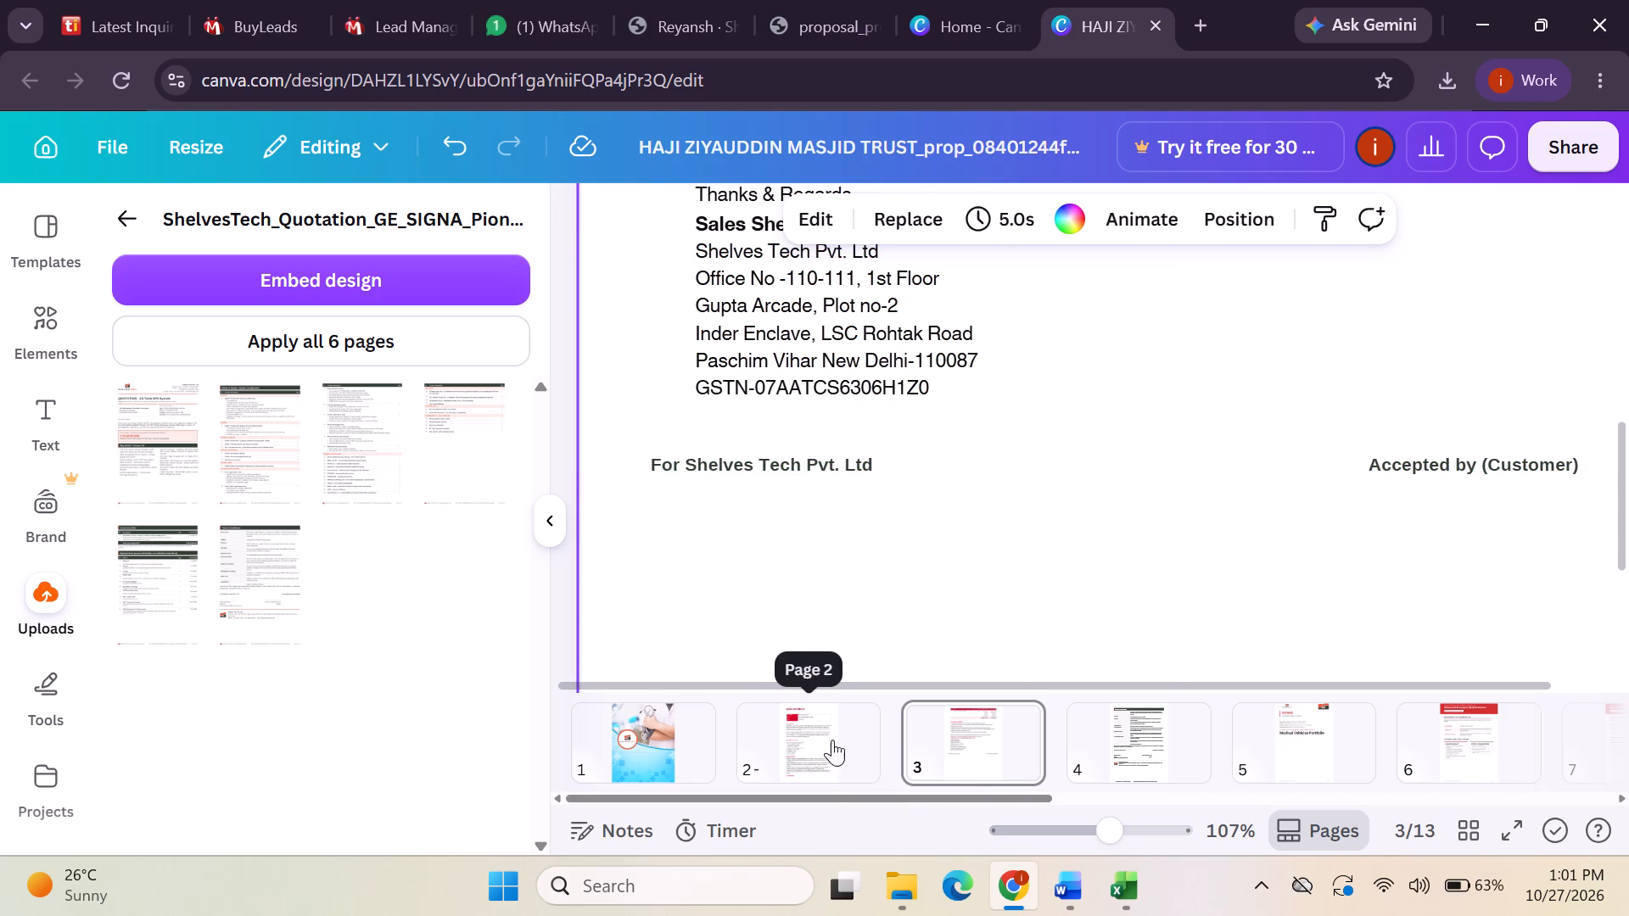
# Copy the director's name and contact block from page 4 onto page 3, left-aligned below "For Shelves Tech Pvt. Ltd" with a signature gap.
pyautogui.click(1208, 746)
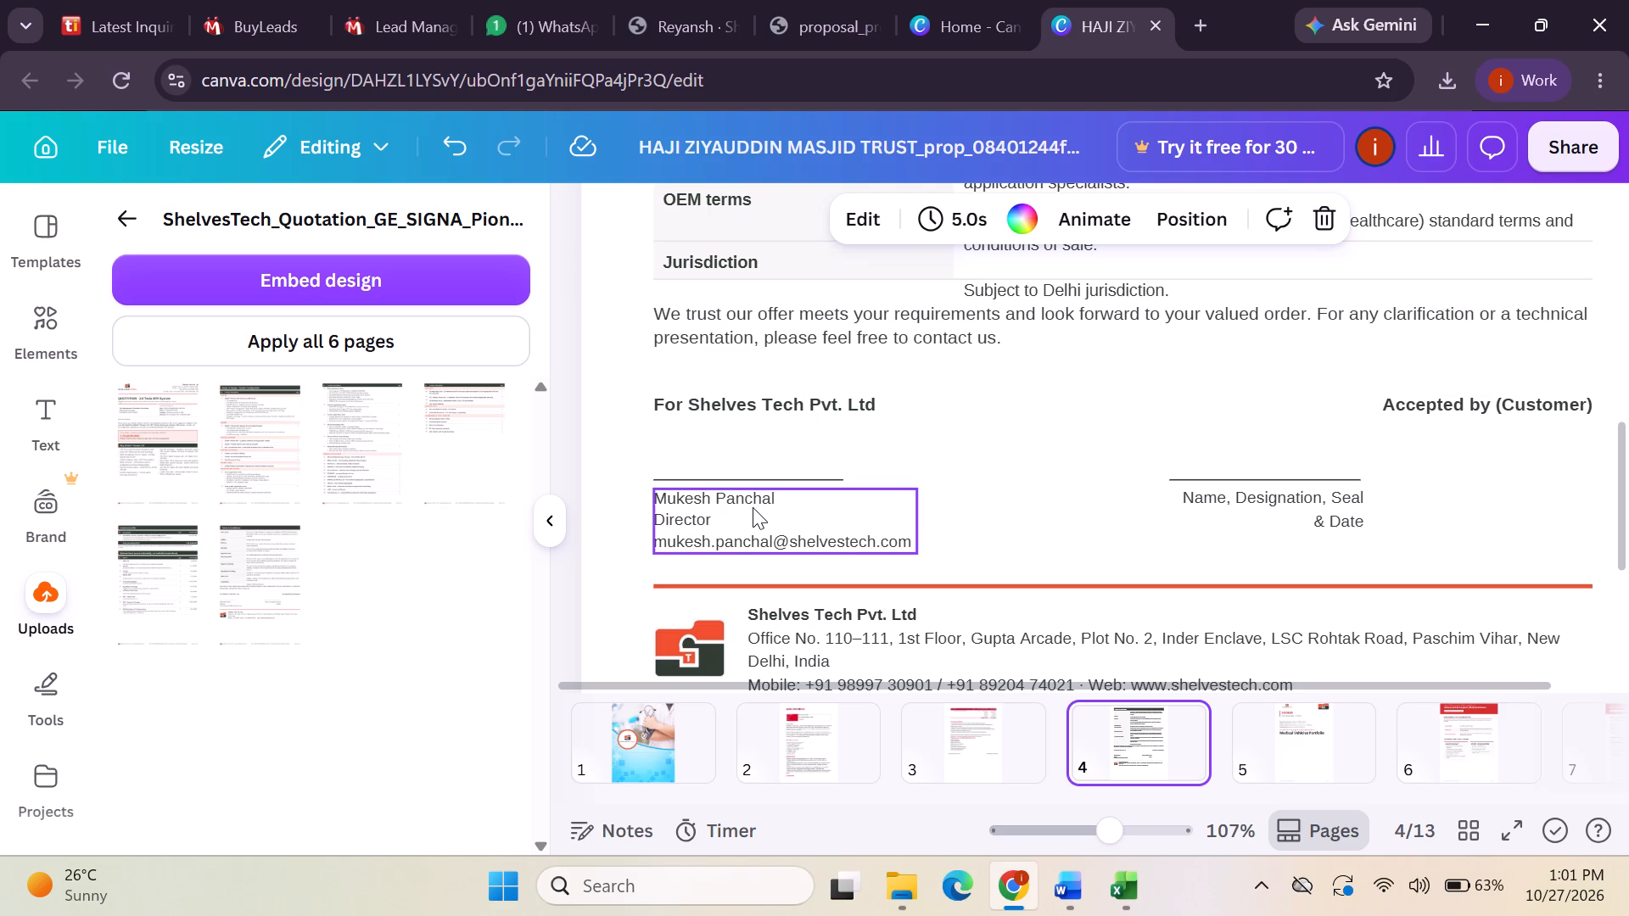
pyautogui.click(752, 507)
pyautogui.hotkey('ctrl', 'c')
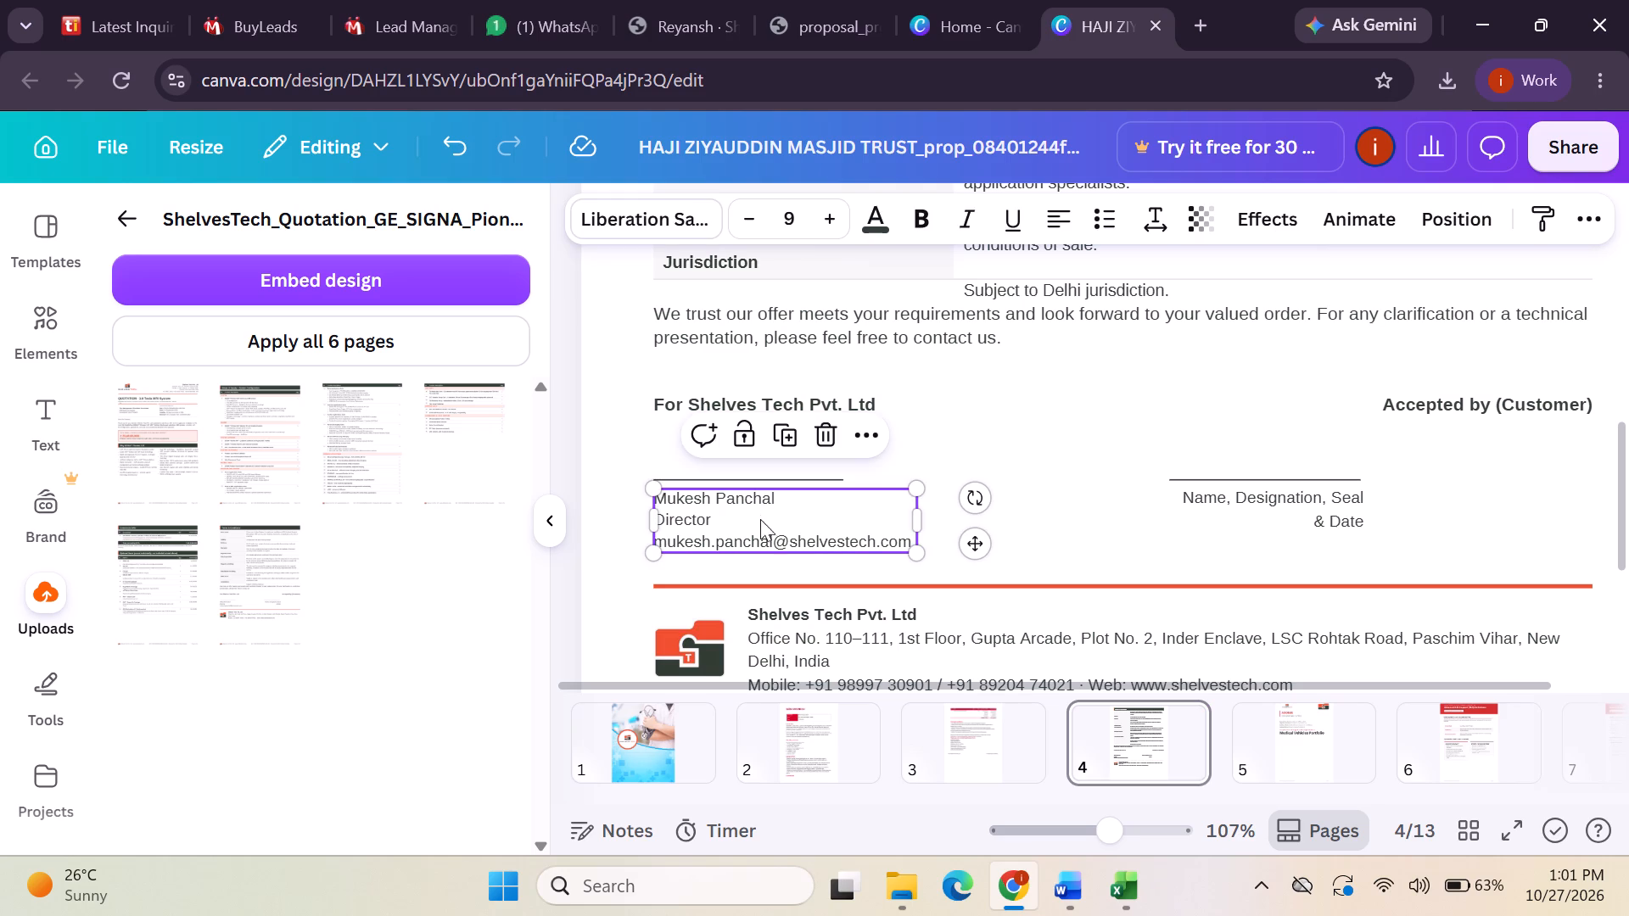
pyautogui.click(1145, 757)
pyautogui.click(962, 768)
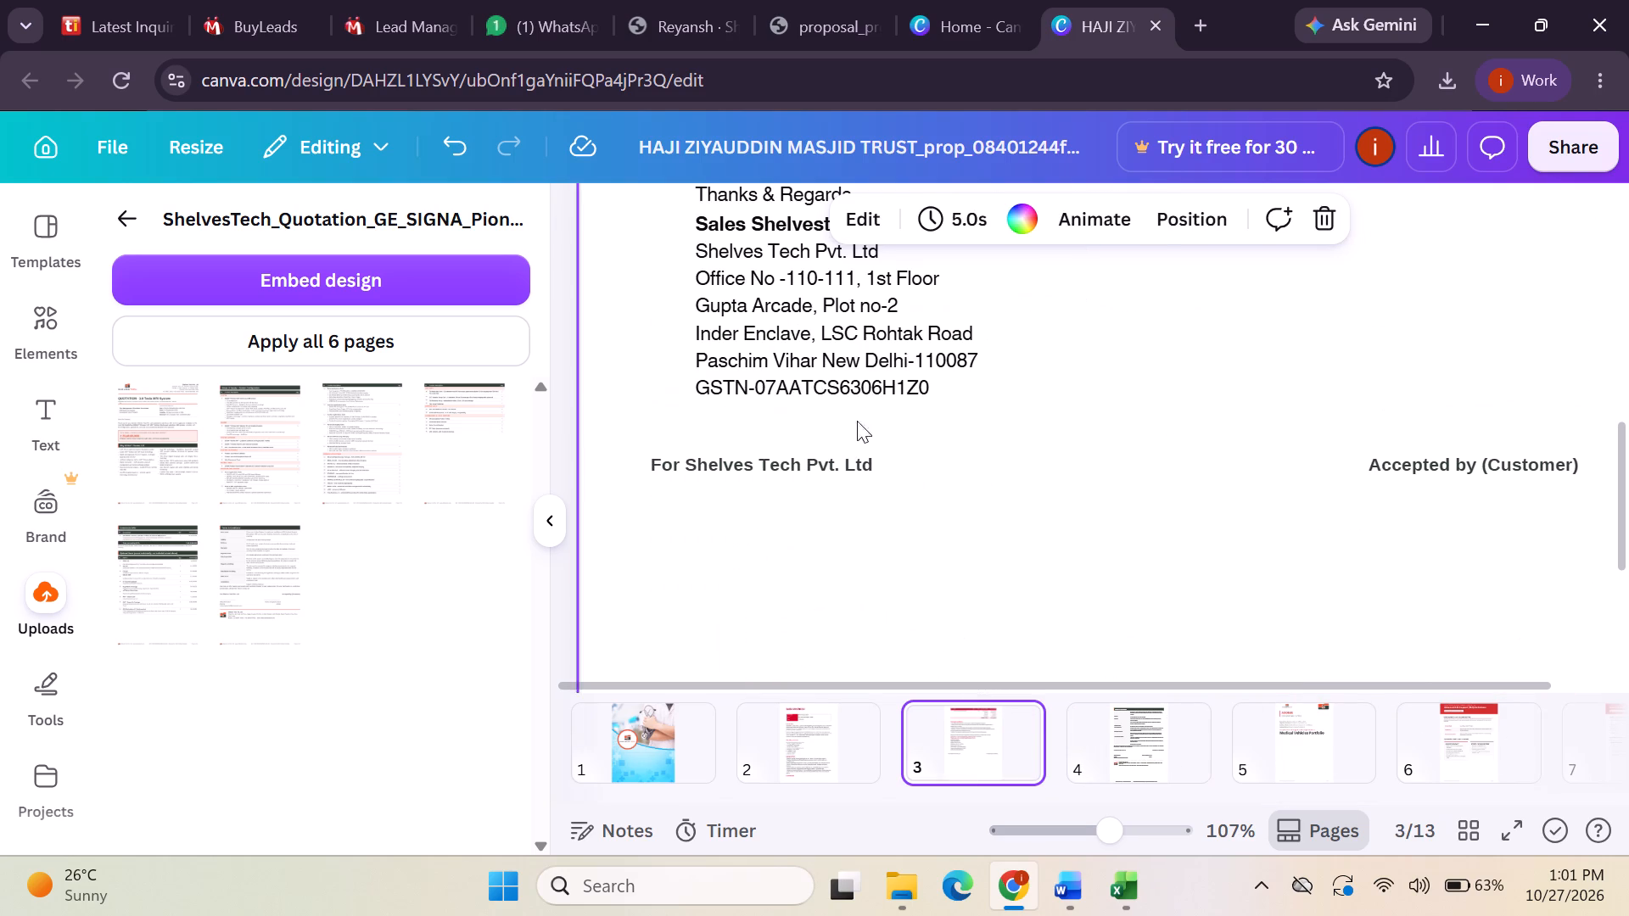
pyautogui.hotkey('ctrl', 'v')
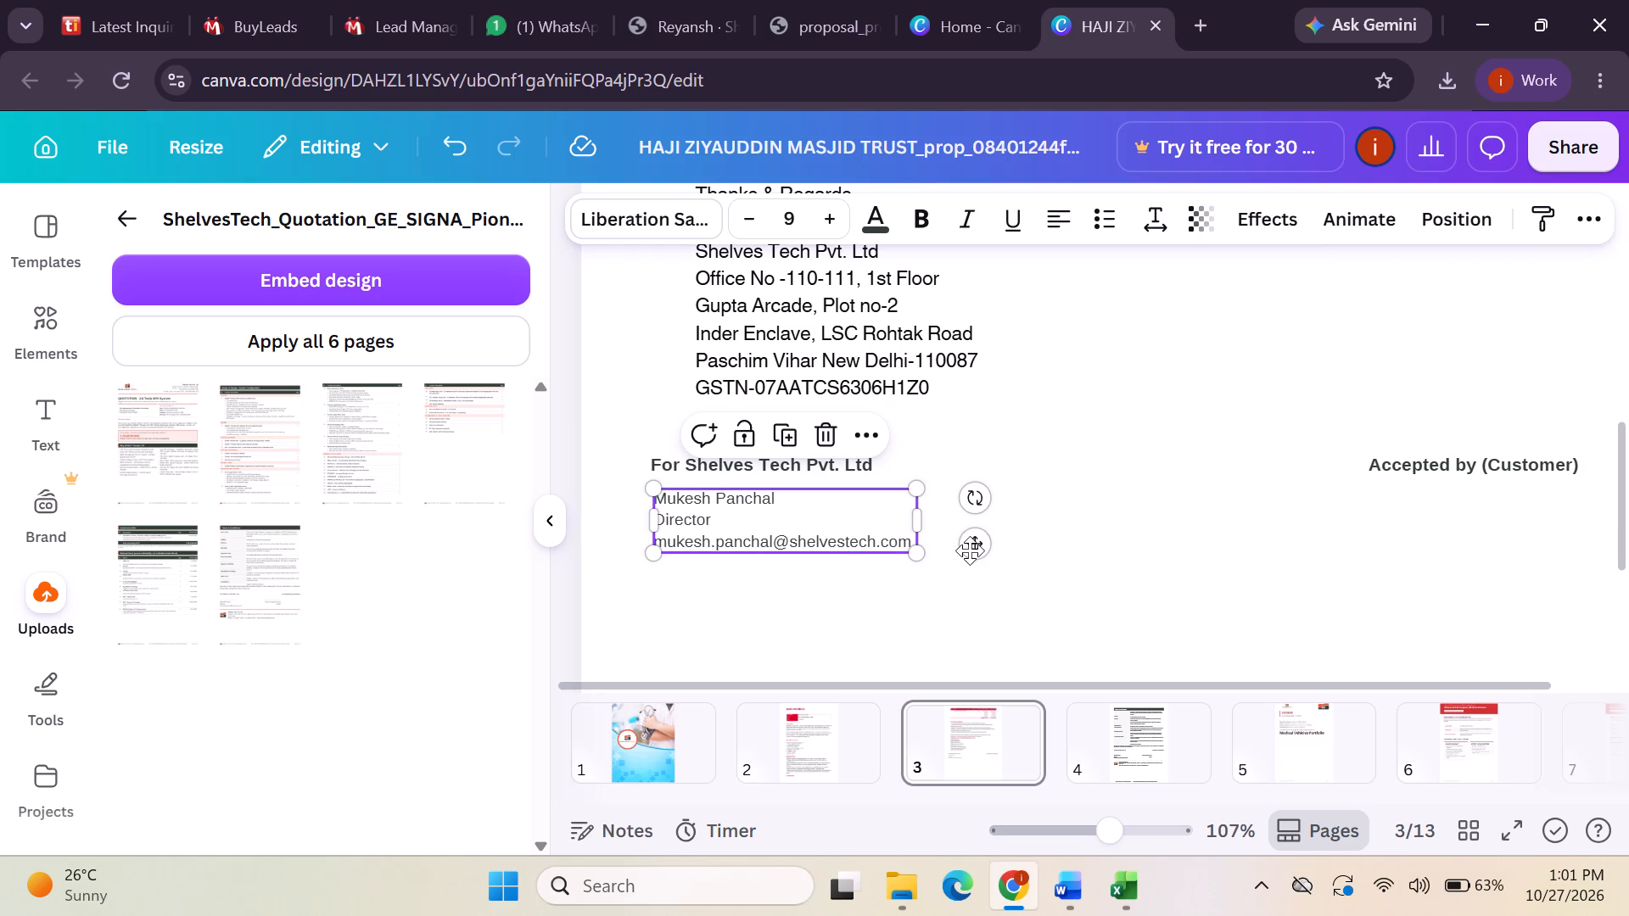
pyautogui.moveTo(975, 546); pyautogui.dragTo(949, 602)
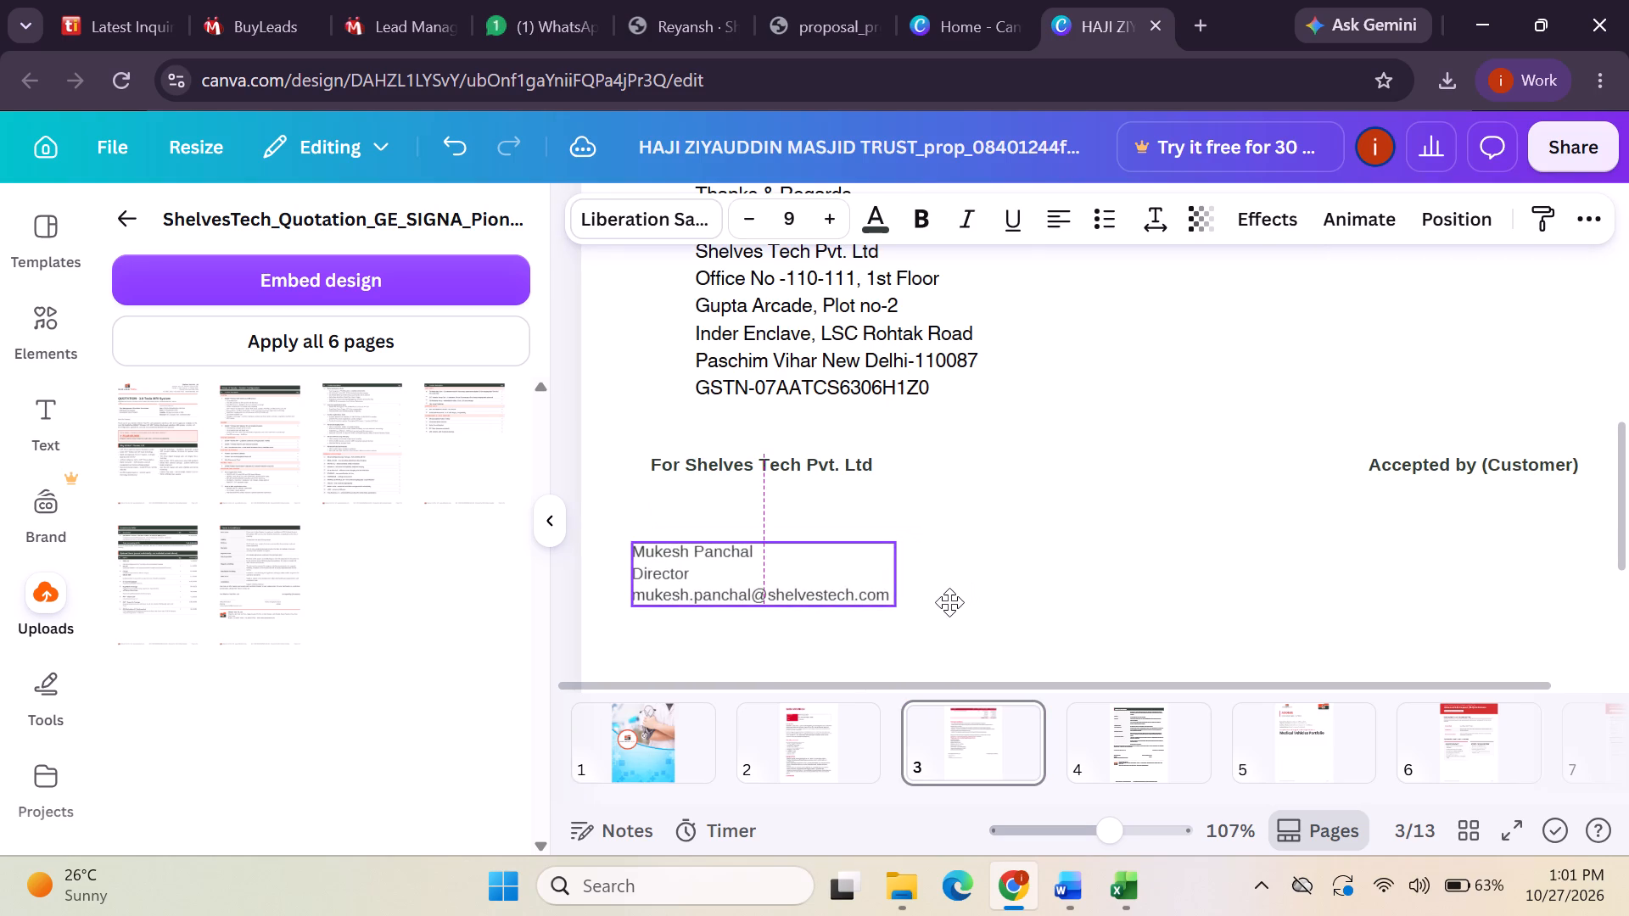
pyautogui.moveTo(949, 602); pyautogui.dragTo(966, 599)
pyautogui.click(1321, 606)
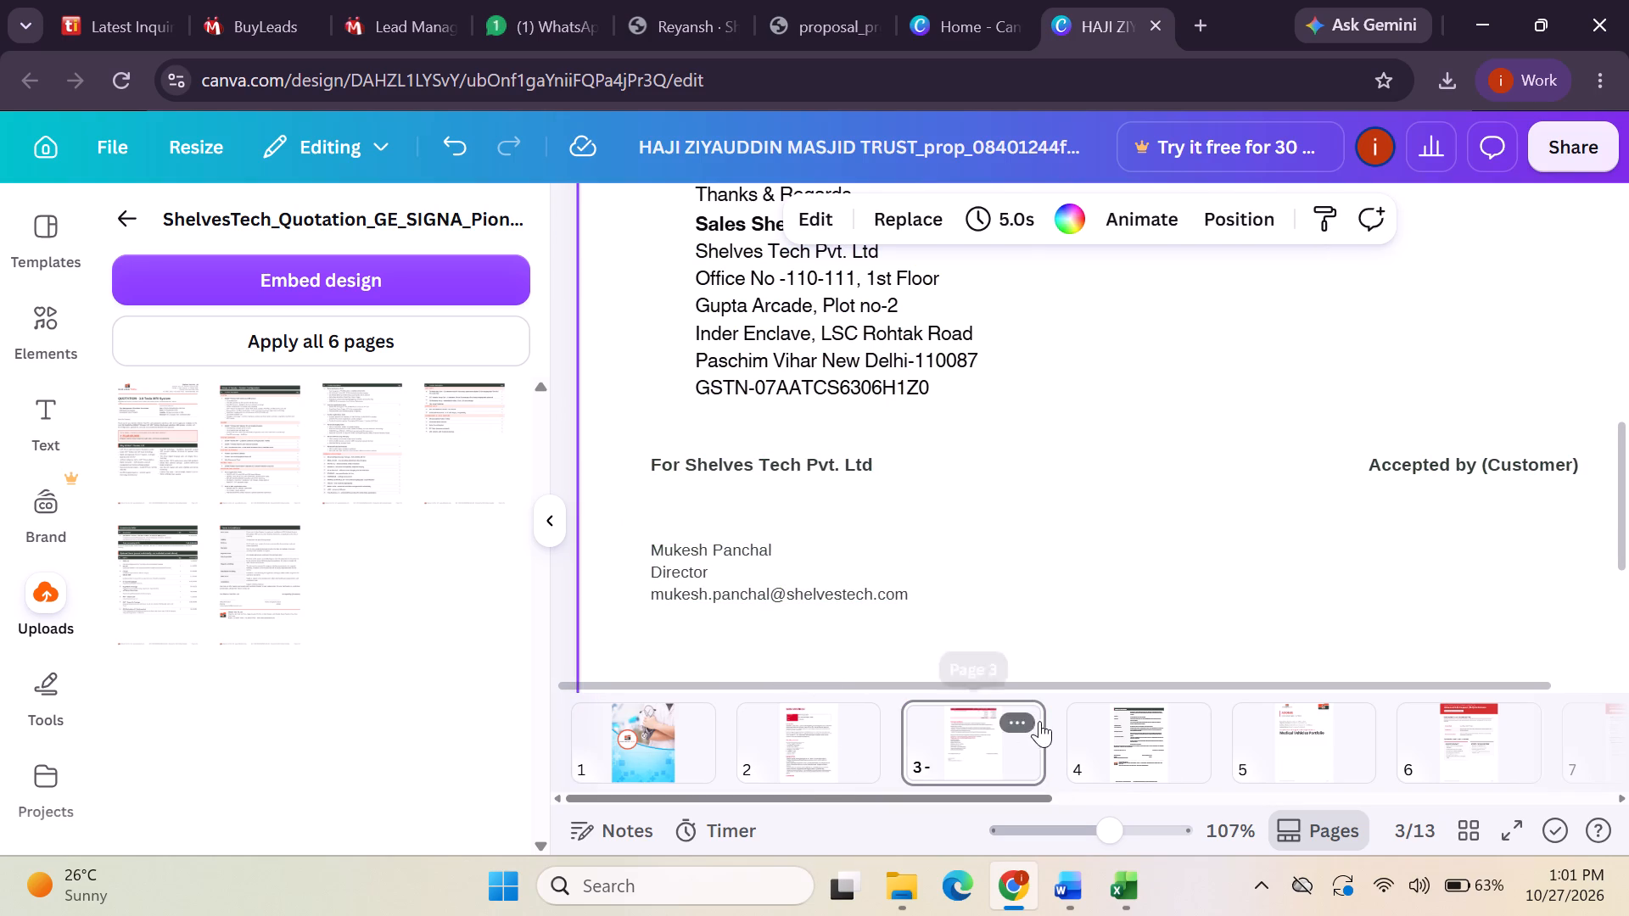
# Copy the "Name, Designation, Seal & Date" text from page 4 onto page 3, right-aligned below "Accepted by (Customer)" and level with the director's block.
pyautogui.click(1149, 741)
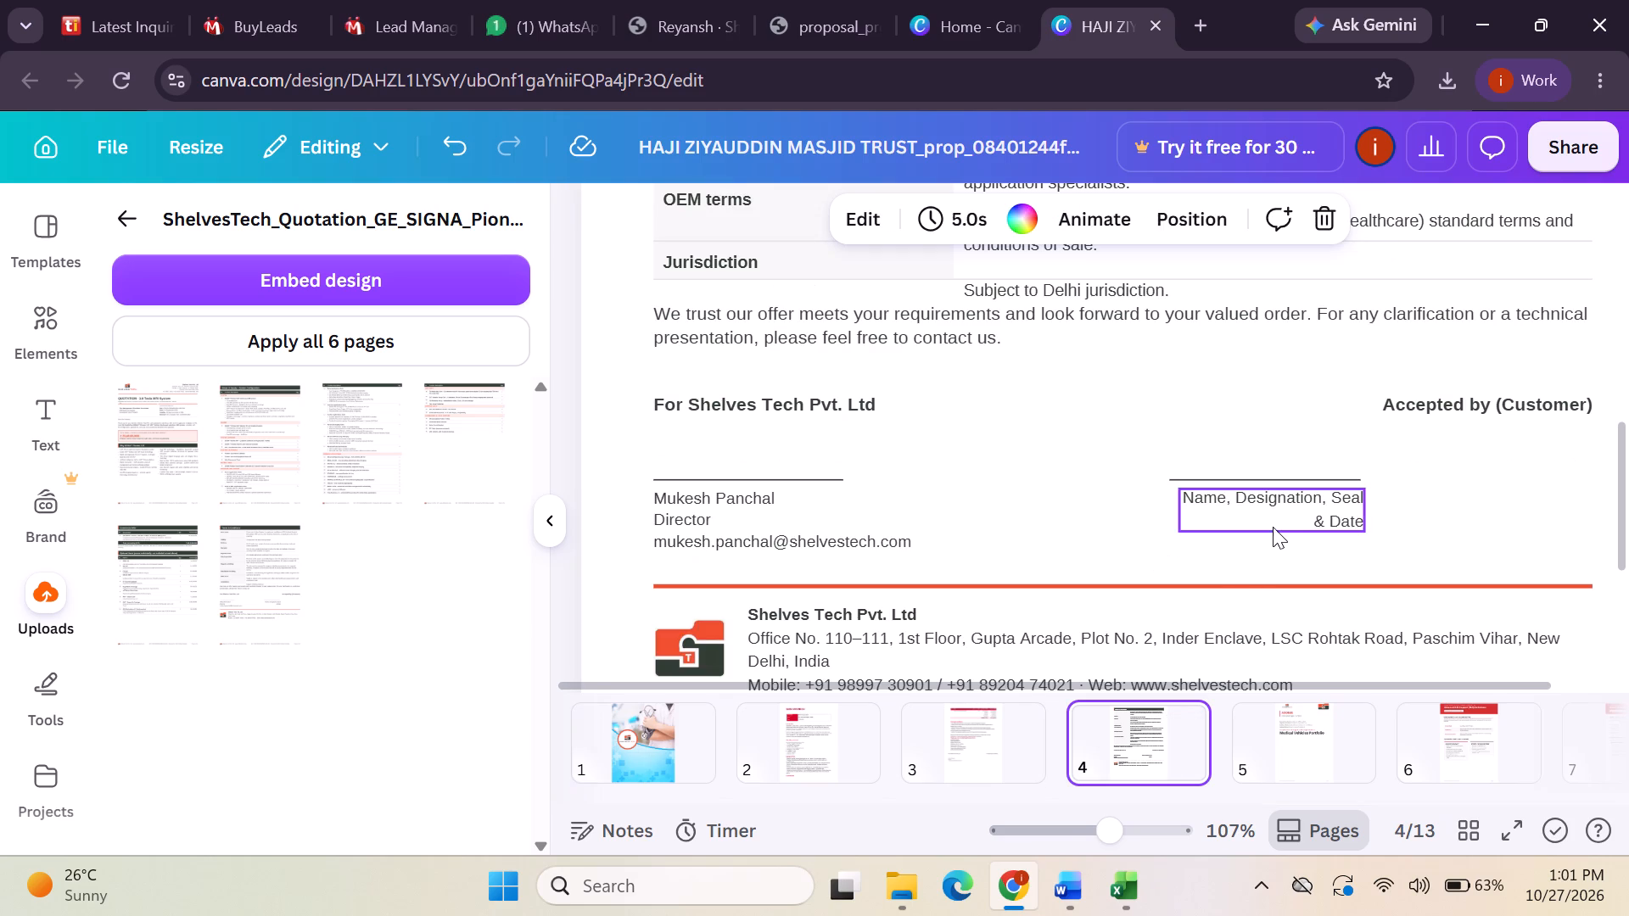
pyautogui.click(1273, 526)
pyautogui.hotkey('ctrl', 'c')
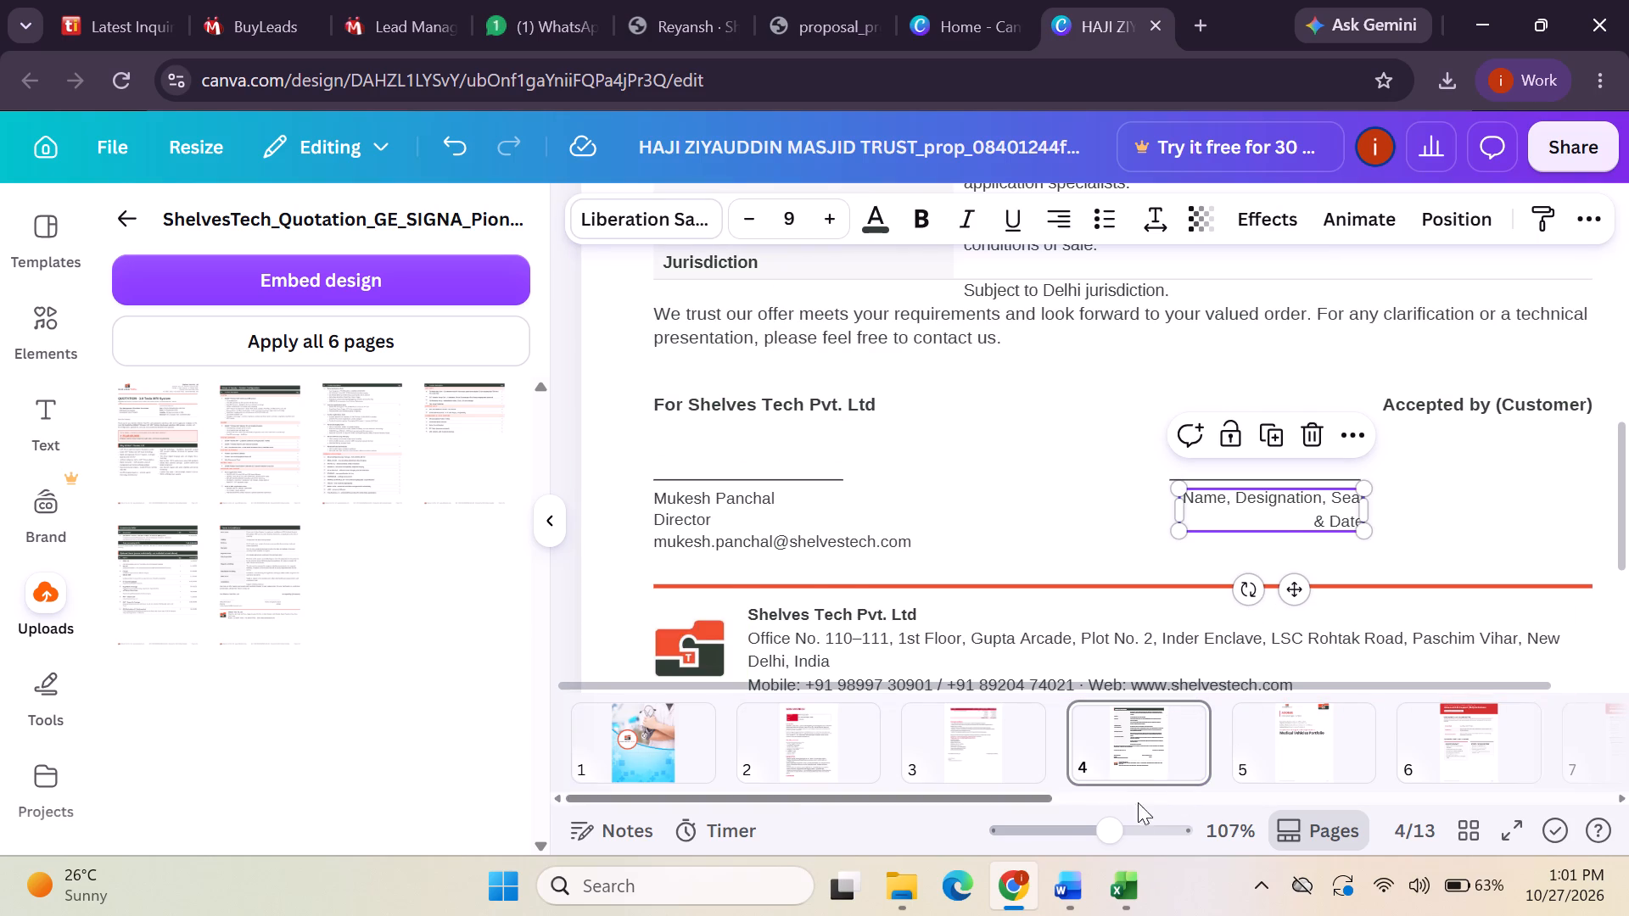
pyautogui.click(966, 762)
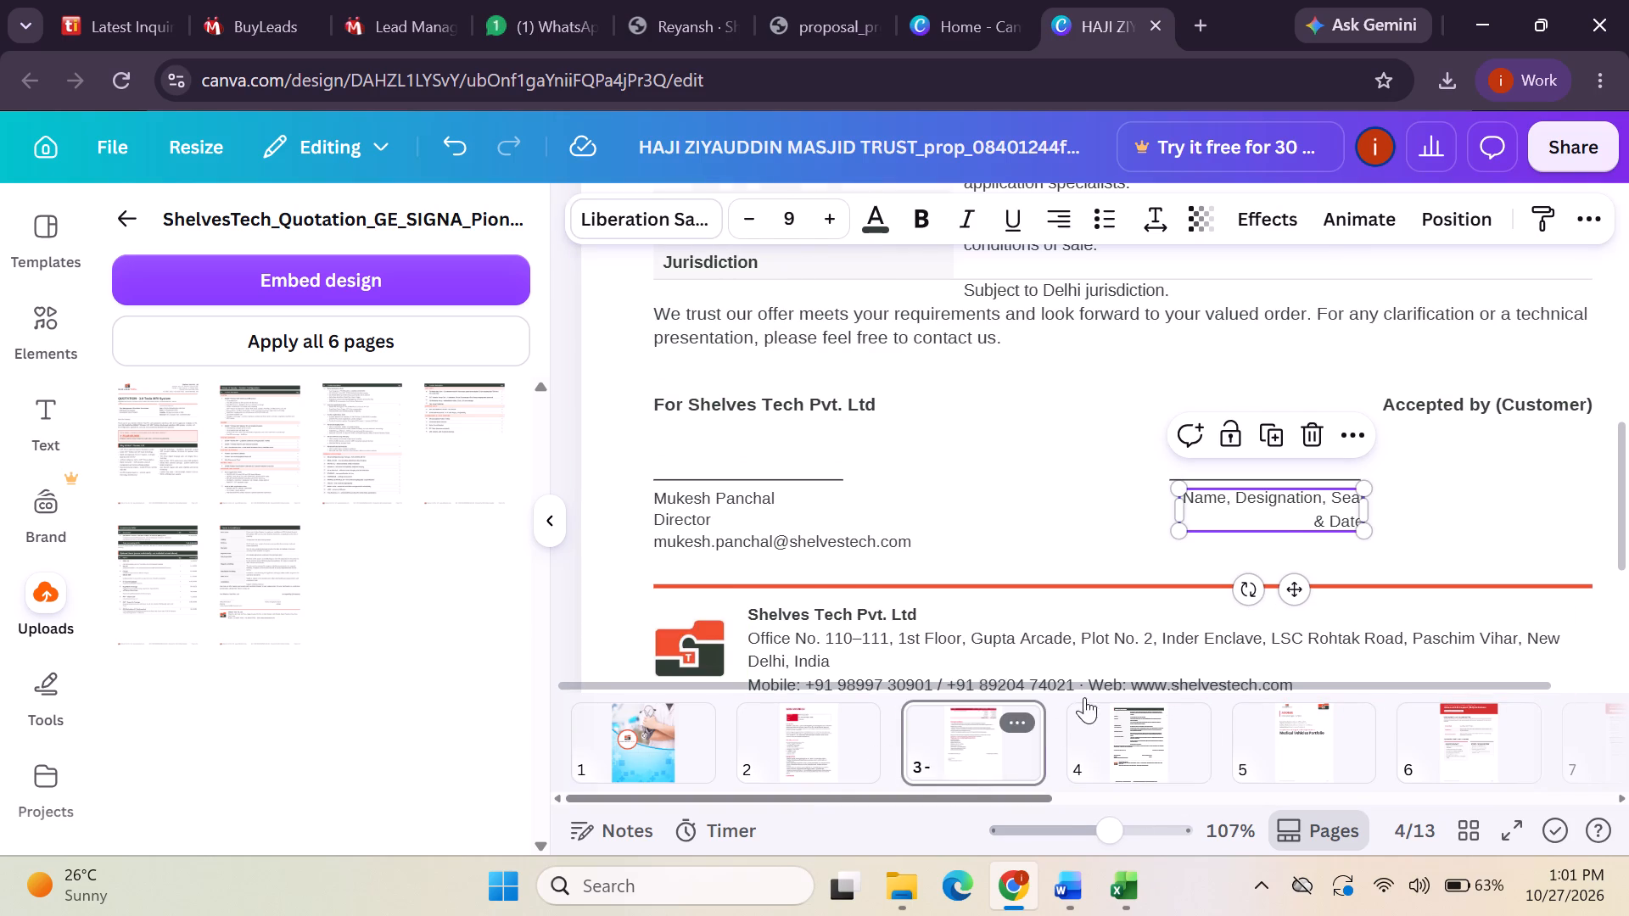
pyautogui.click(1320, 569)
pyautogui.hotkey('ctrl', 'v')
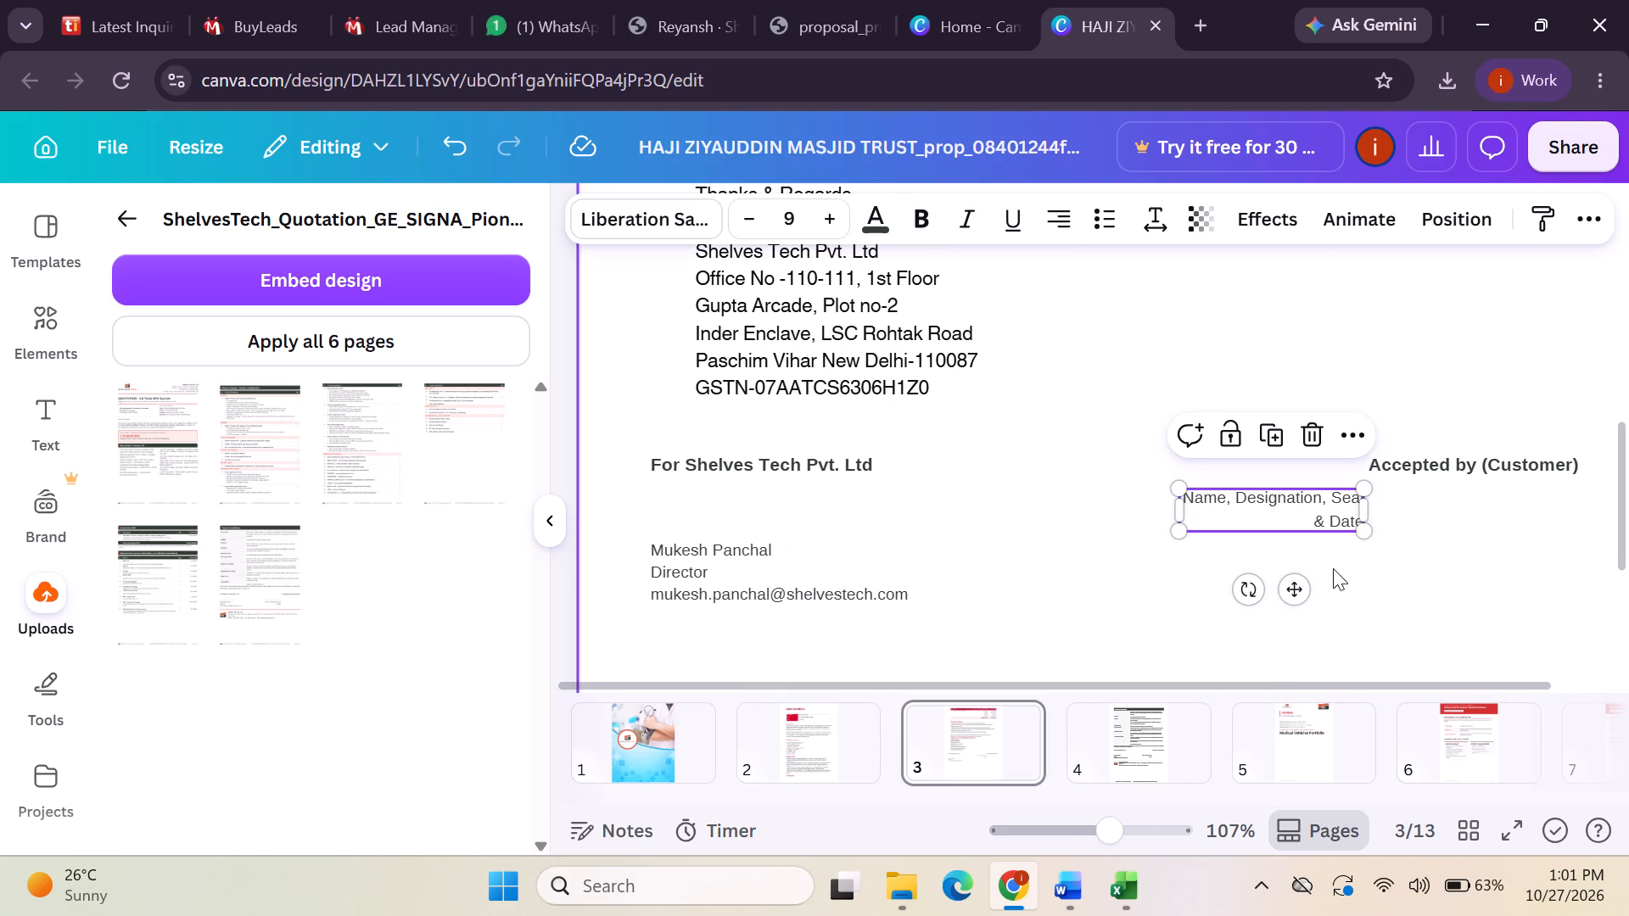
pyautogui.moveTo(1291, 584); pyautogui.dragTo(1443, 642)
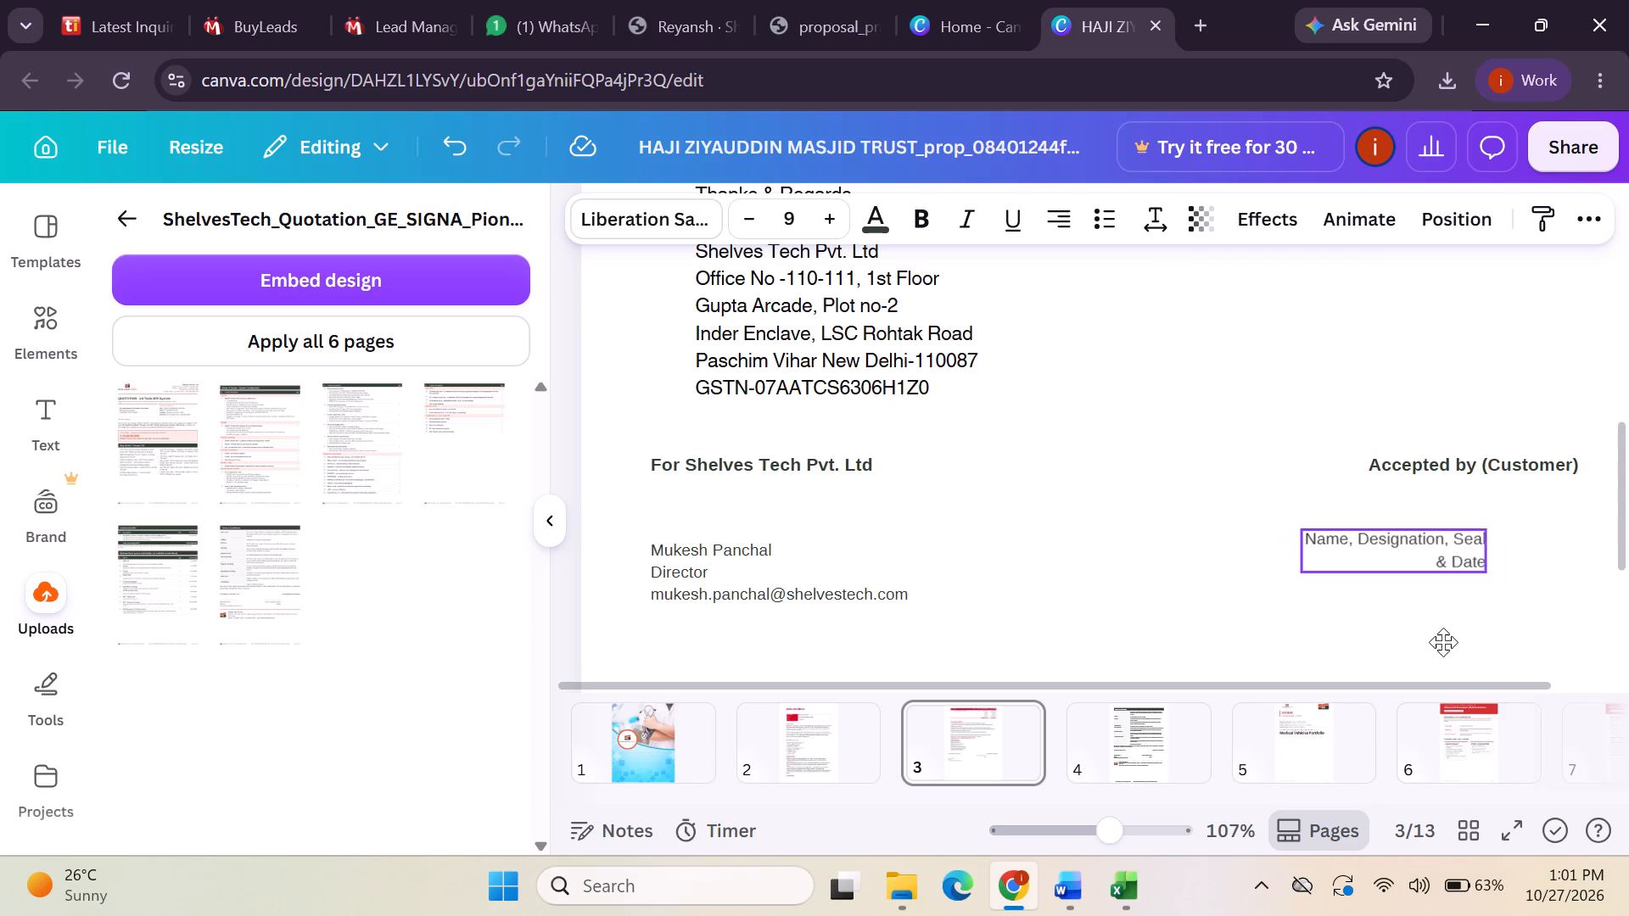
pyautogui.moveTo(1443, 642); pyautogui.dragTo(1504, 638)
pyautogui.click(1134, 661)
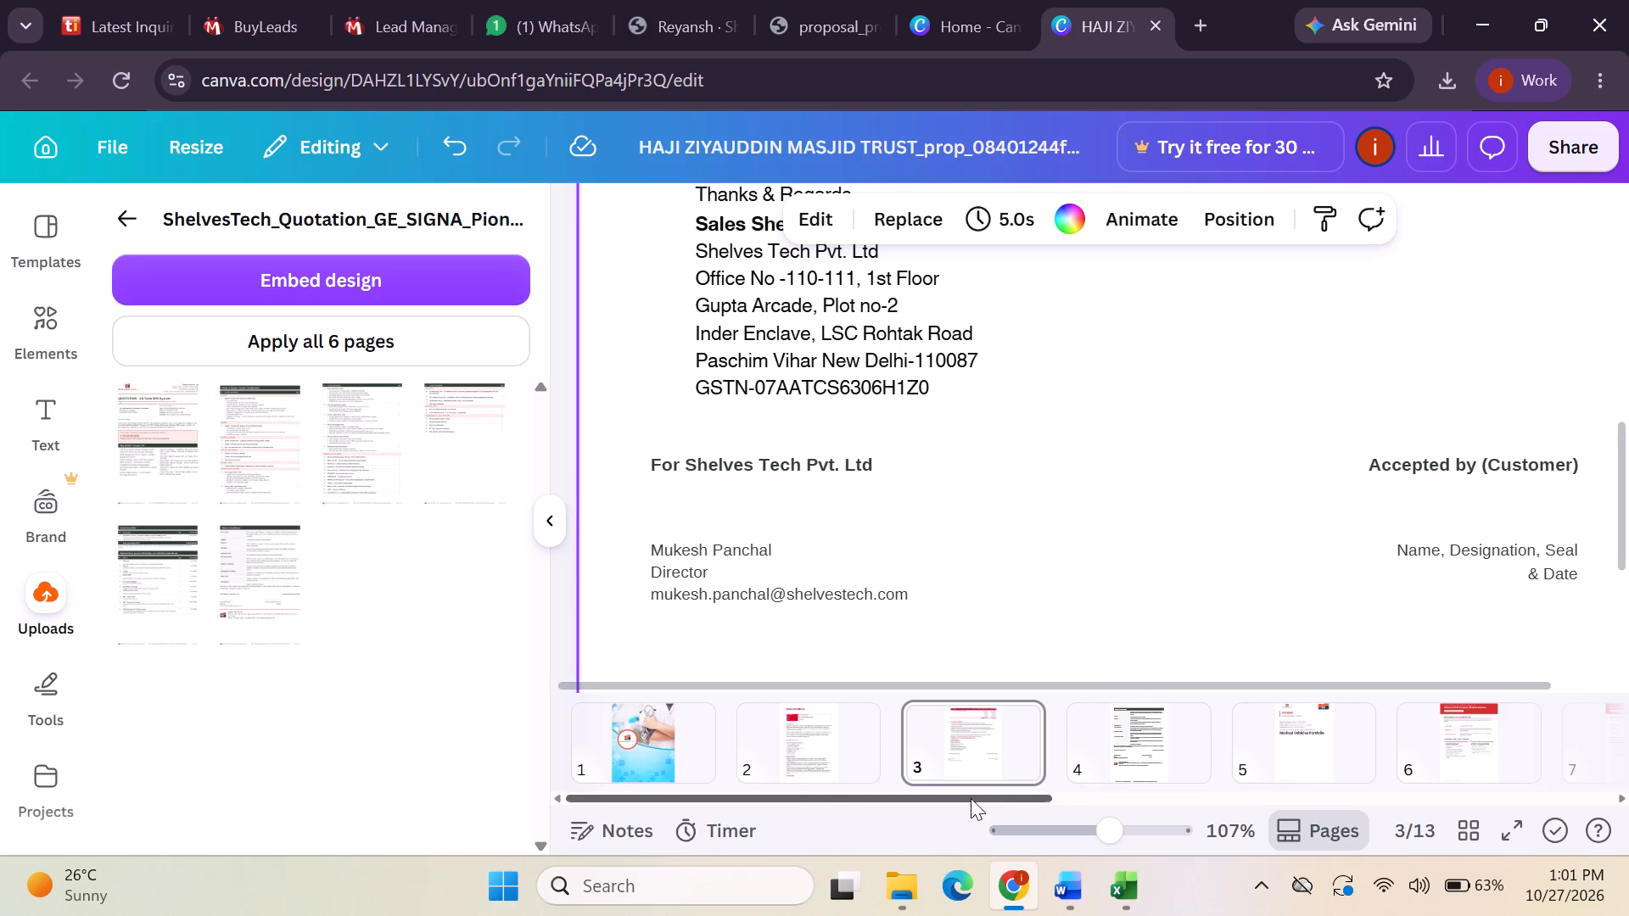
# Copy the company signature line from page 4 onto page 3, just above the director's name and left-aligned with it.
pyautogui.click(1135, 756)
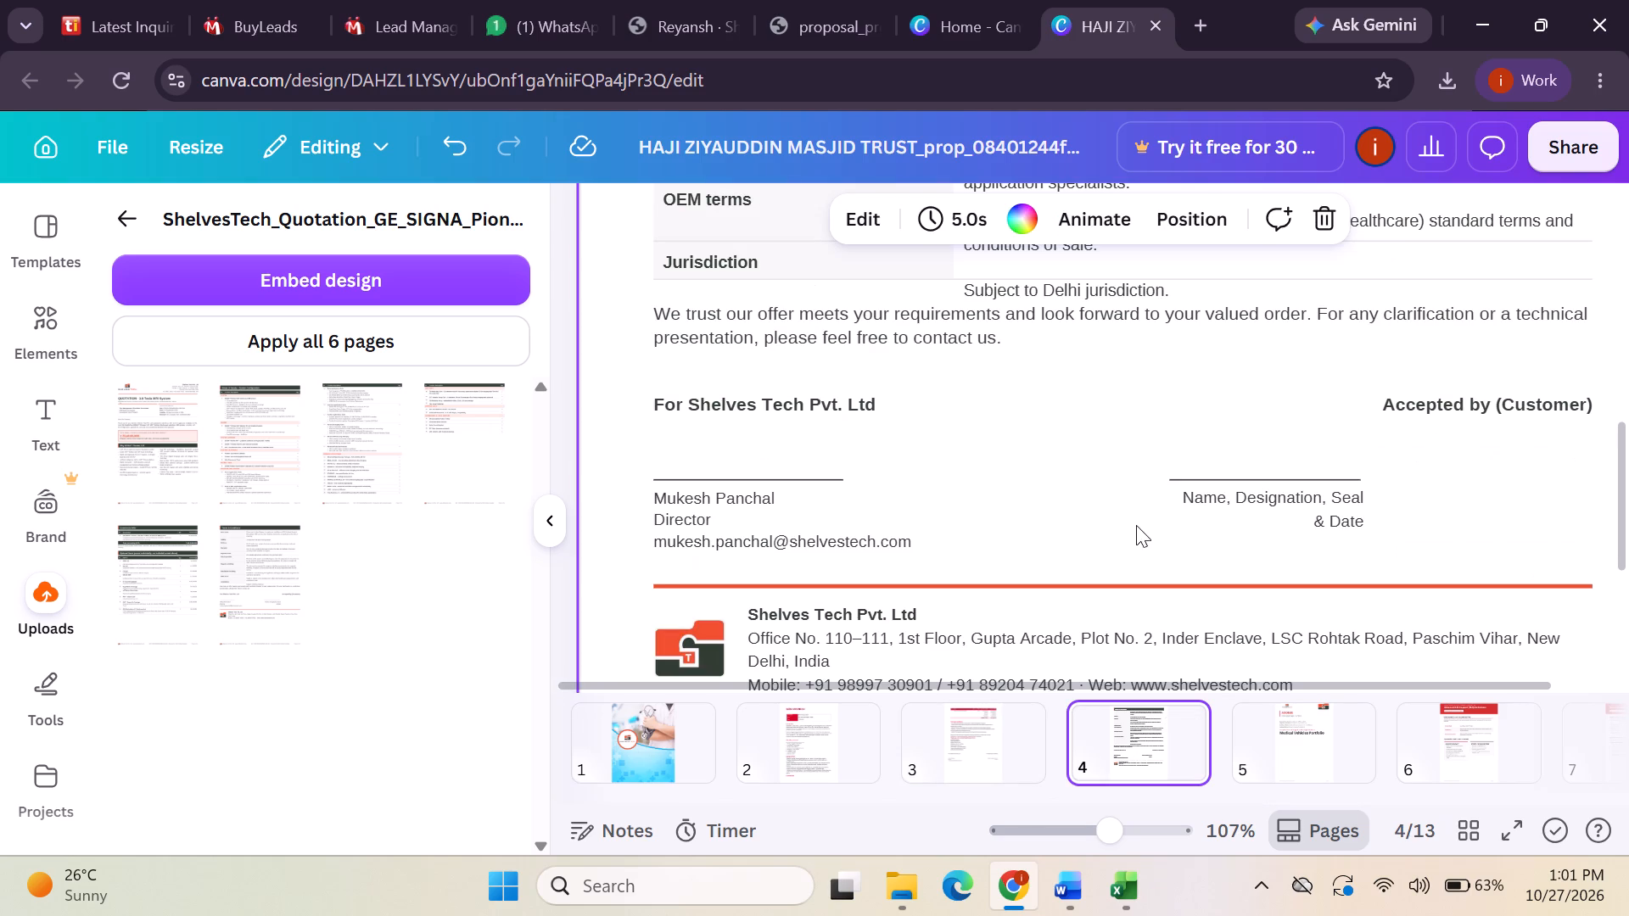
pyautogui.click(747, 480)
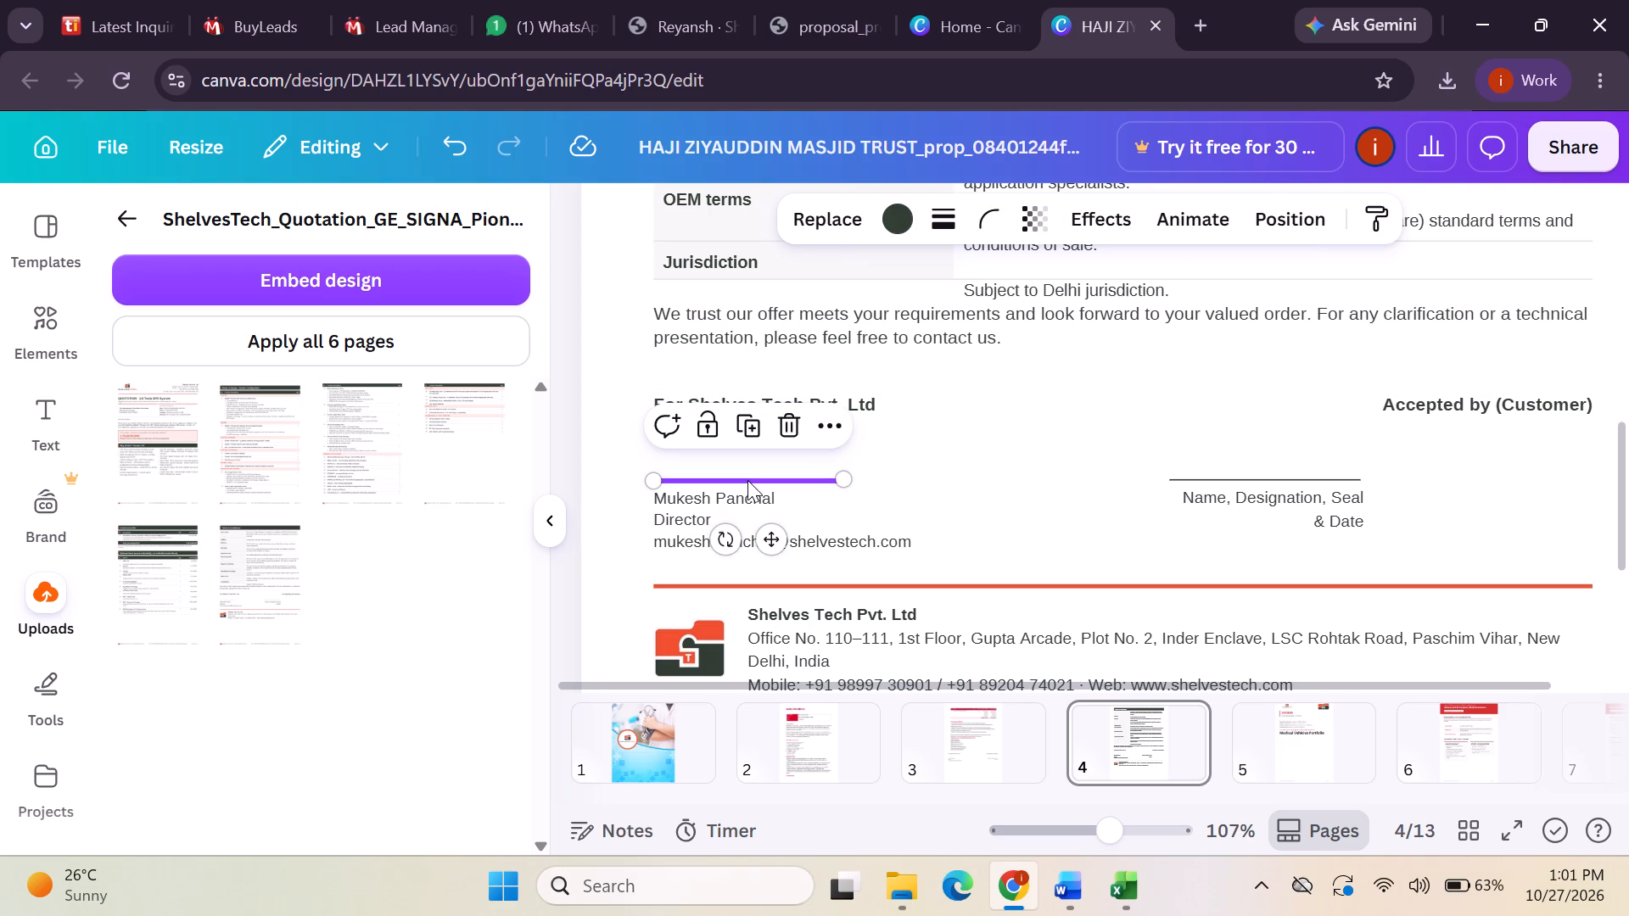
pyautogui.hotkey('ctrl', 'c')
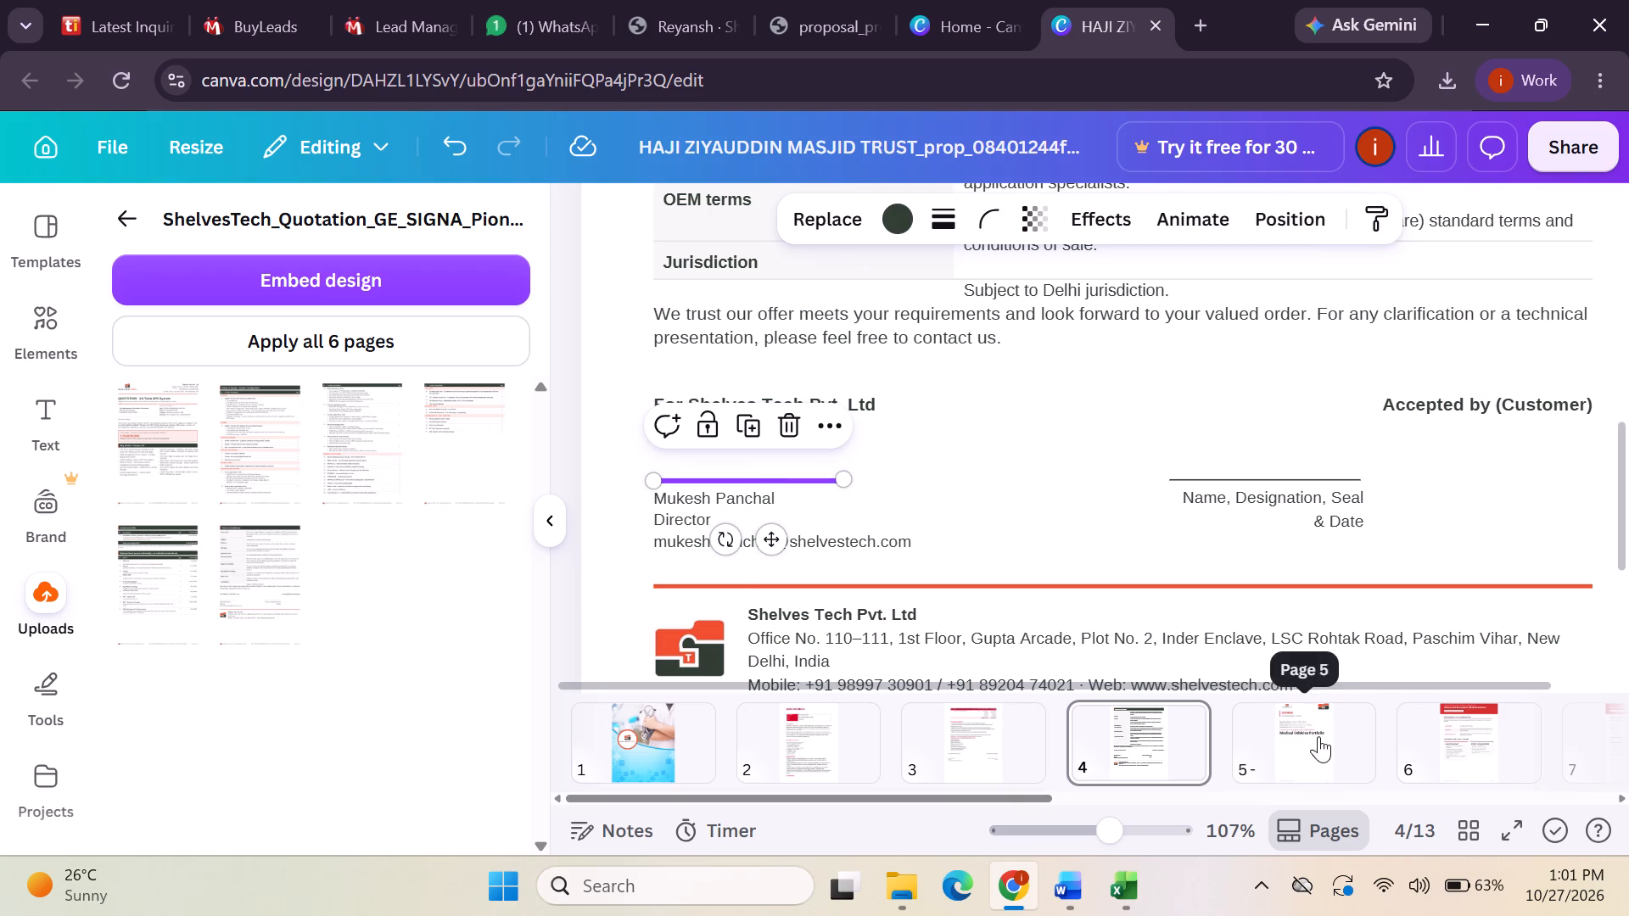
pyautogui.click(1000, 748)
pyautogui.click(725, 511)
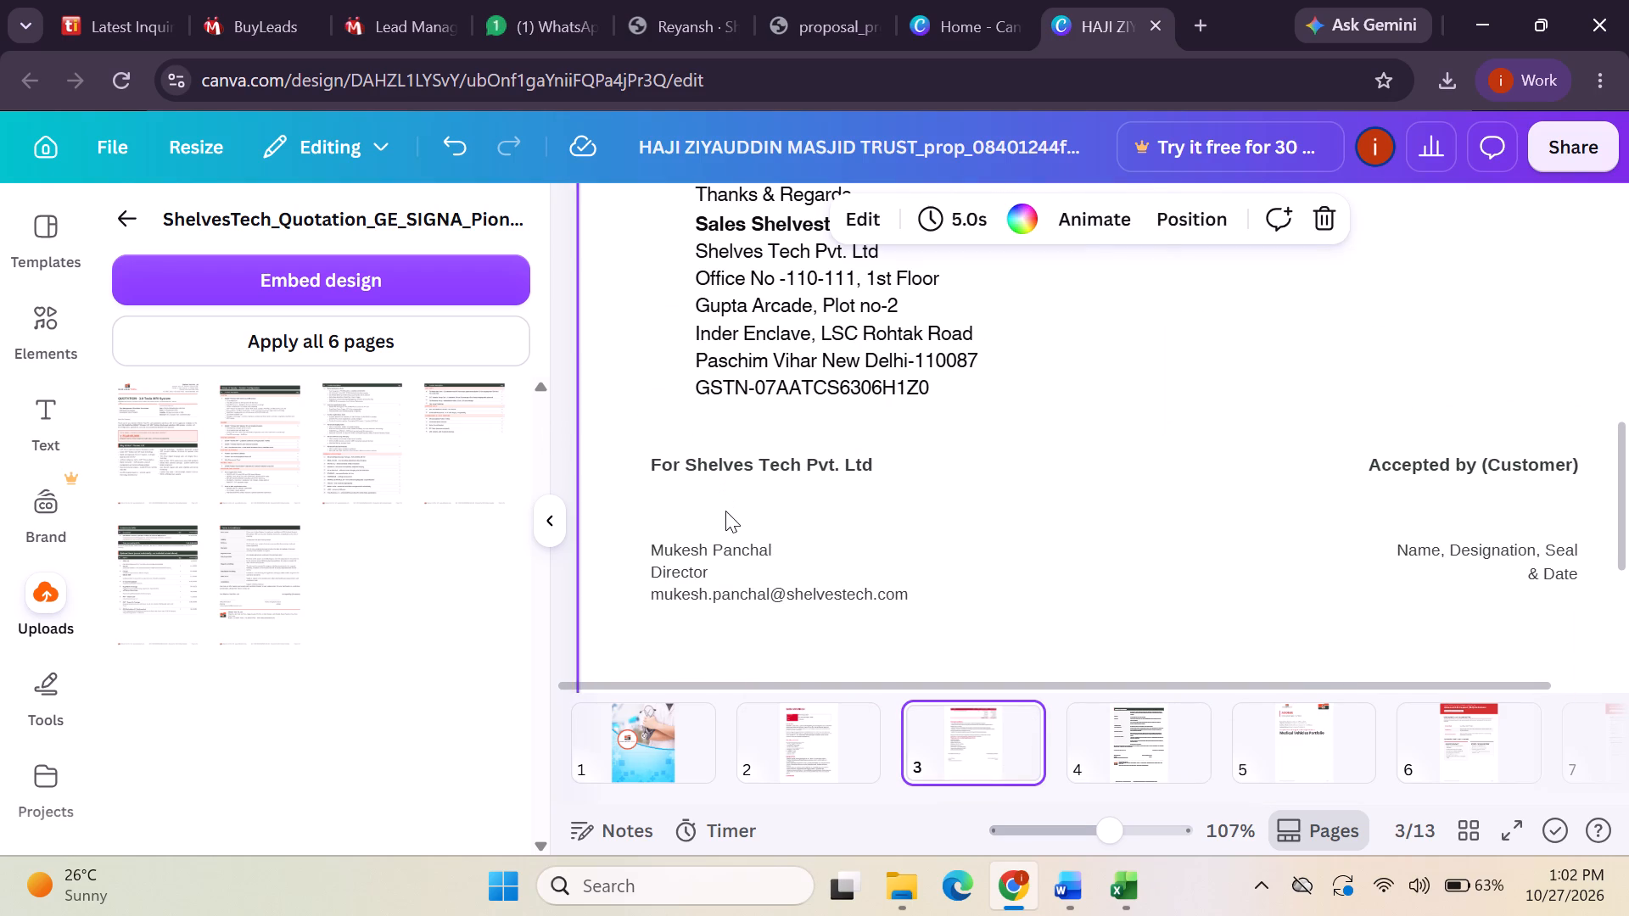
pyautogui.hotkey('ctrl', 'v')
pyautogui.moveTo(778, 539); pyautogui.dragTo(766, 584)
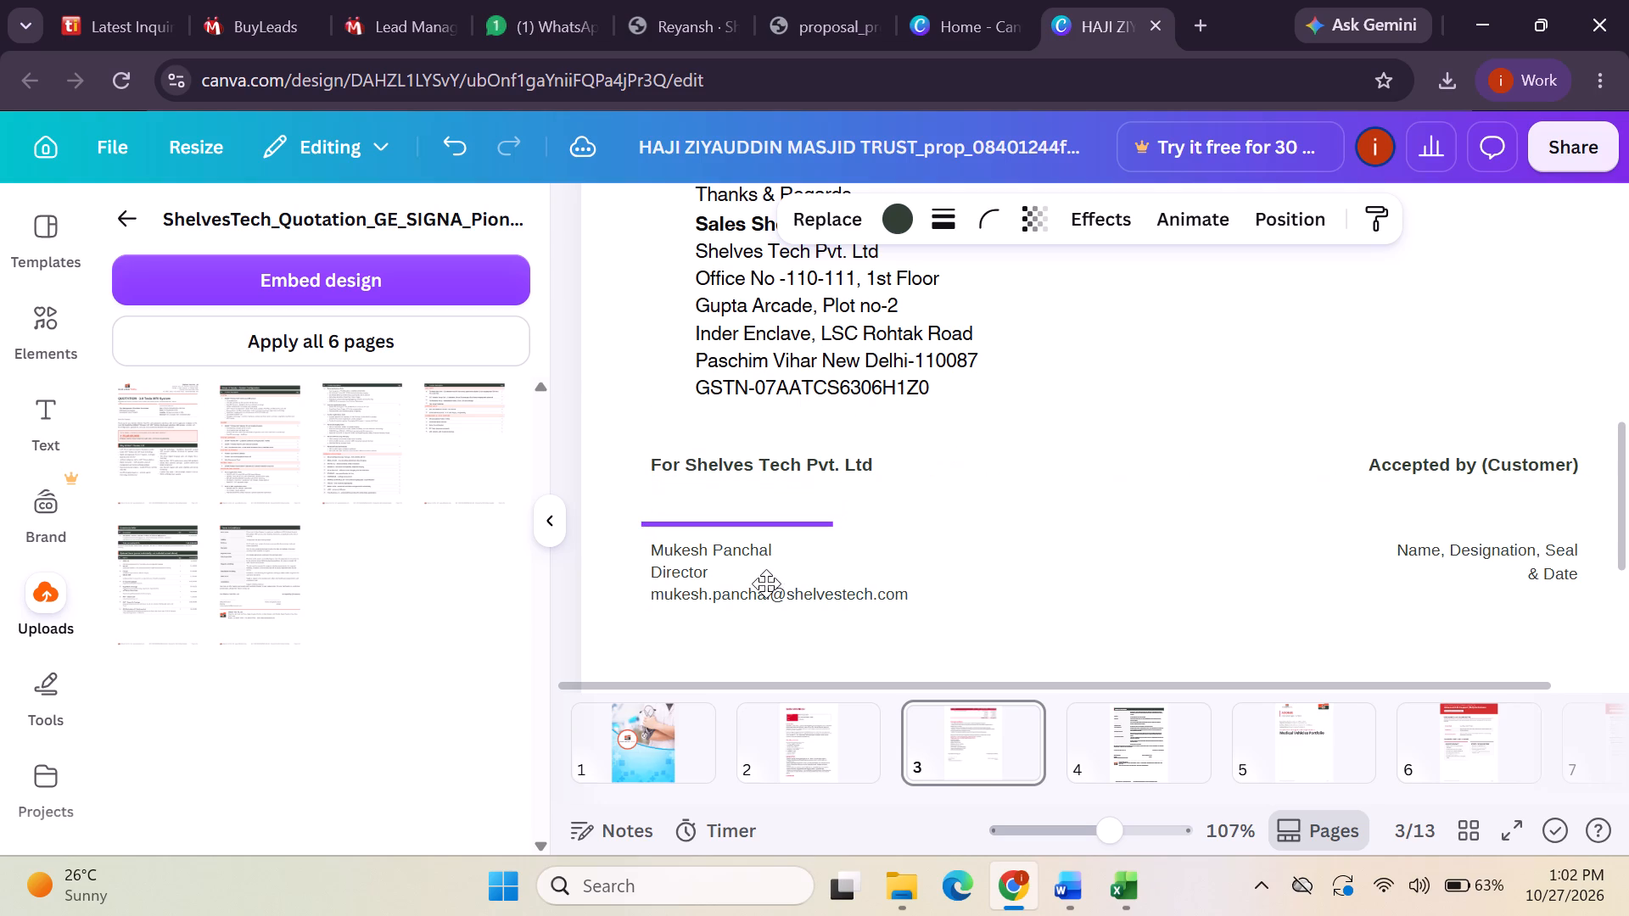
pyautogui.moveTo(766, 584); pyautogui.dragTo(772, 582)
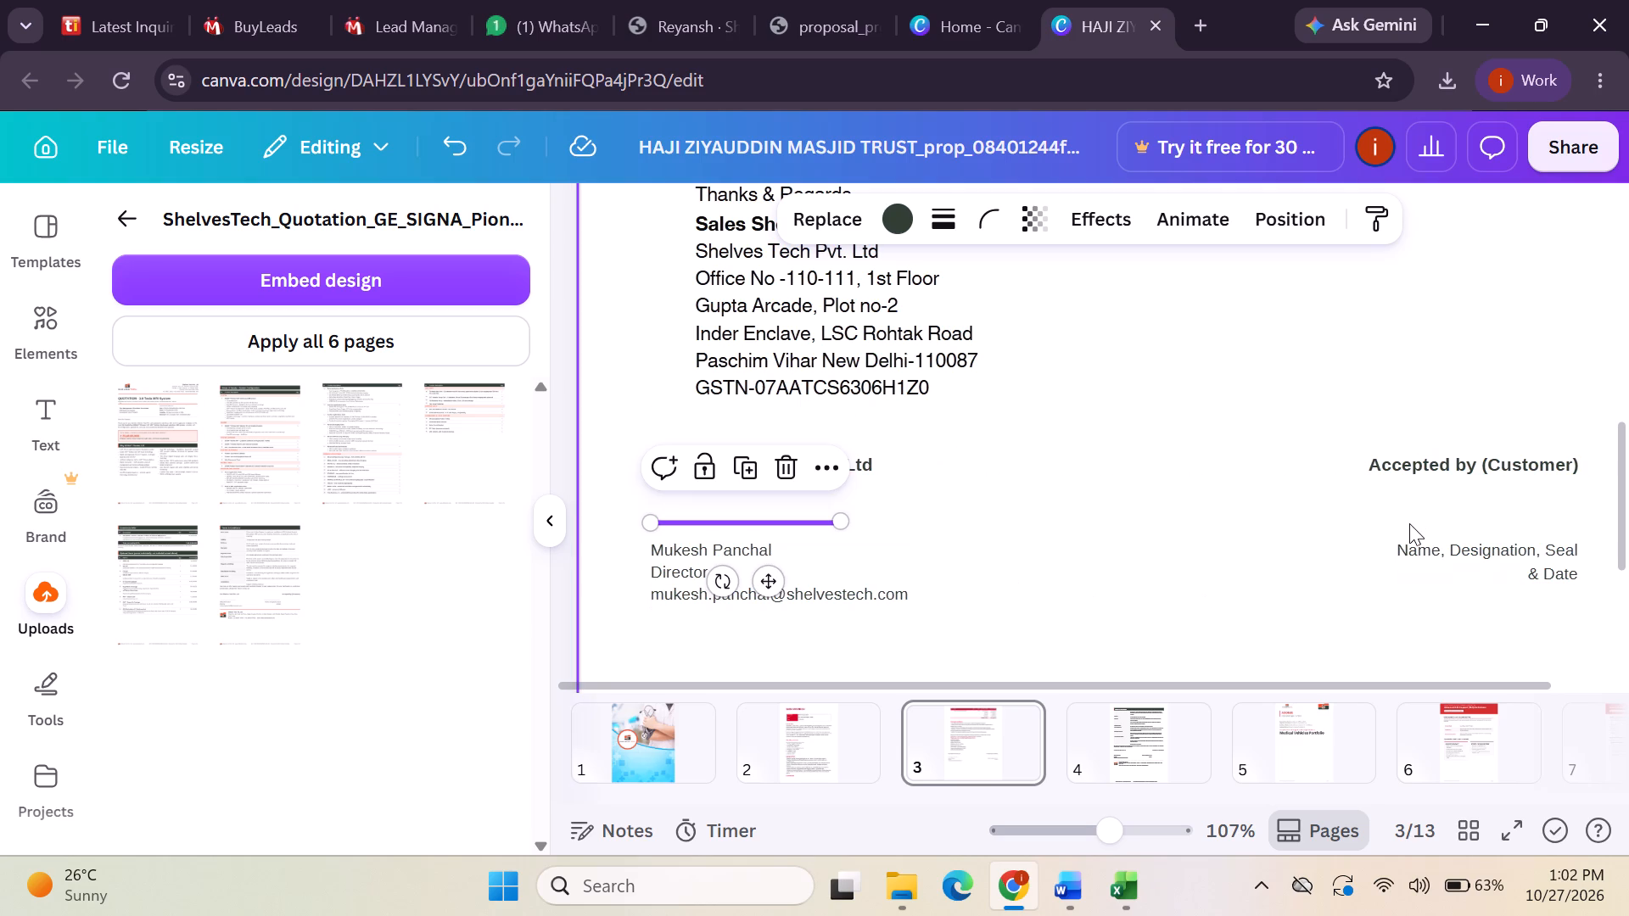
# Paste a second signature line on page 3 just above "Name, Designation, Seal & Date", level with the company signature line.
pyautogui.click(1409, 523)
pyautogui.hotkey('ctrl', 'v')
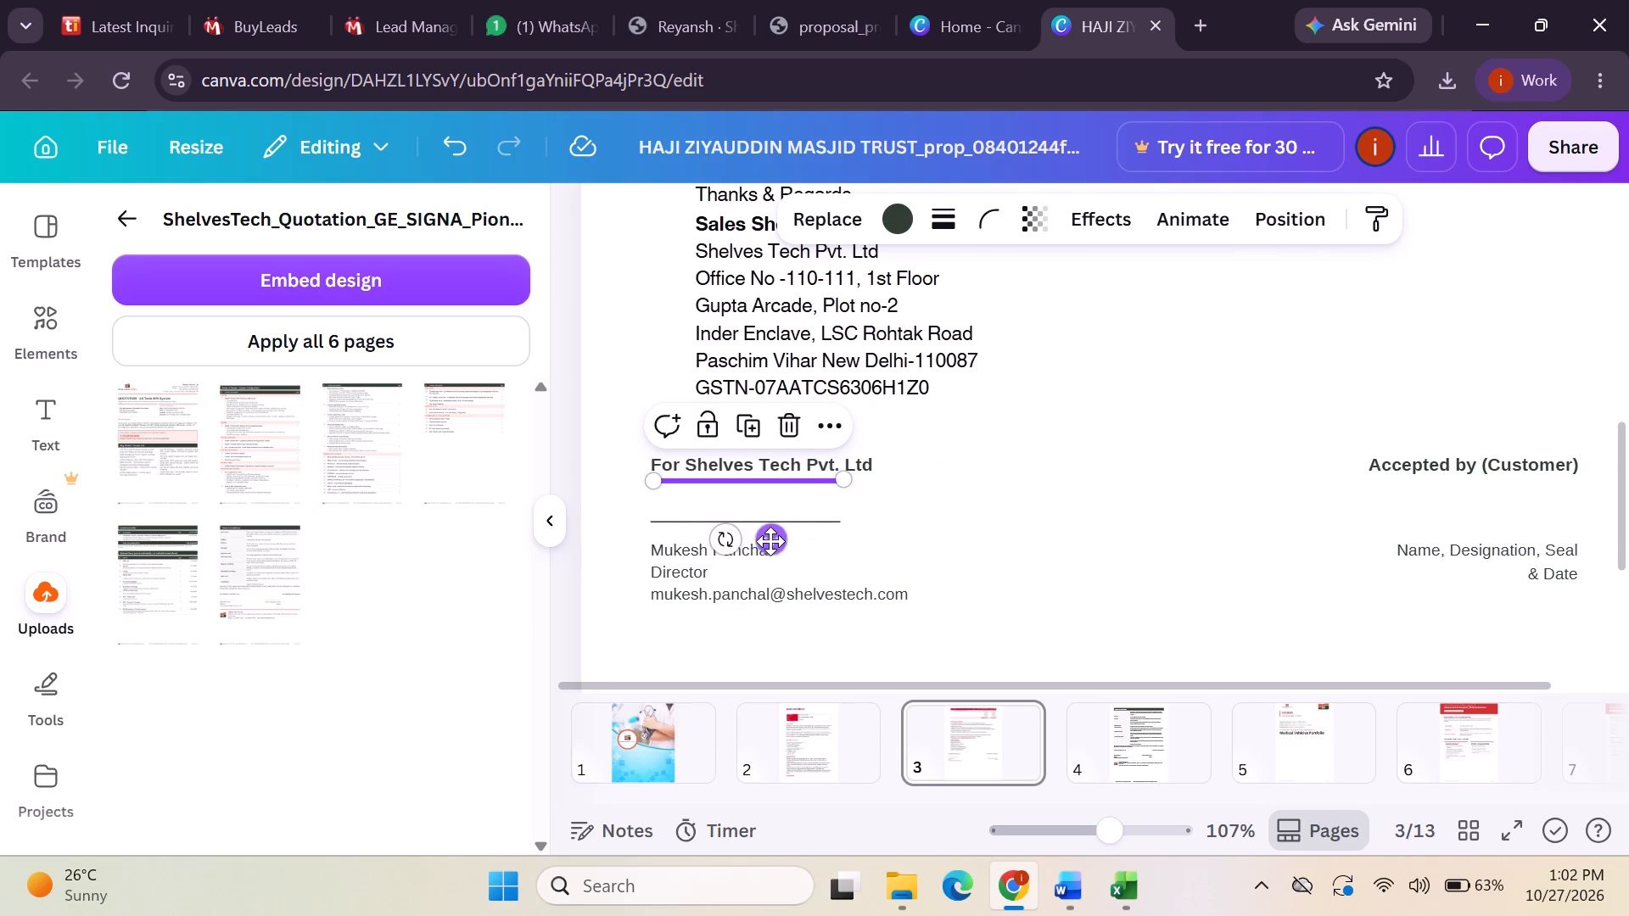
pyautogui.moveTo(770, 541); pyautogui.dragTo(1510, 584)
pyautogui.click(1385, 594)
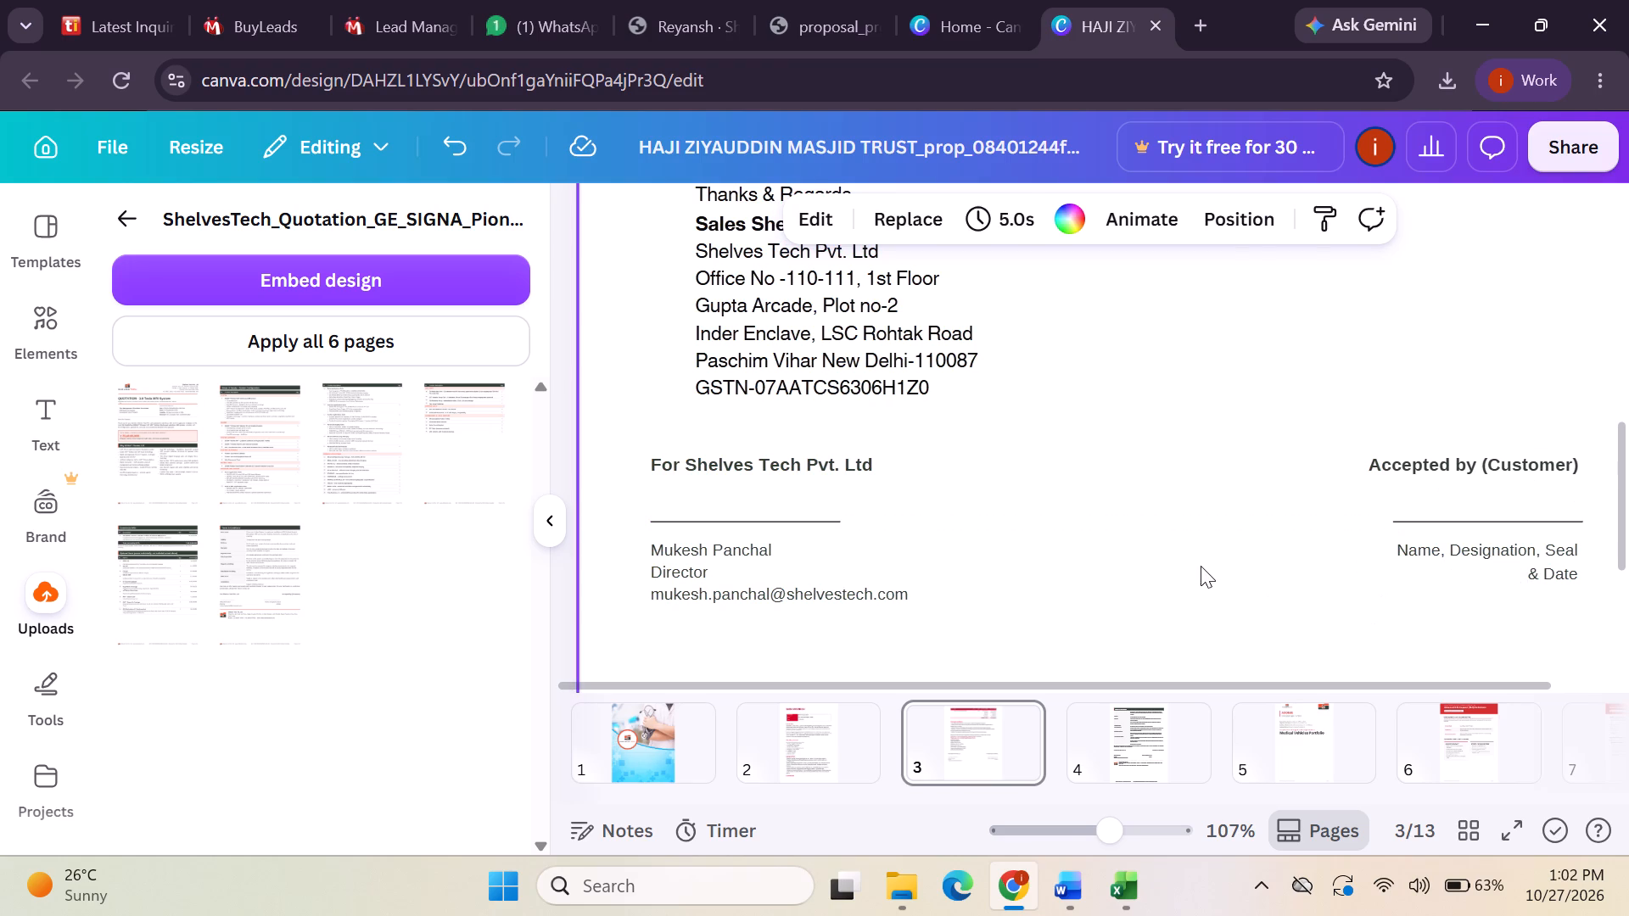
# Delete the "We trust our offer meets your requirements" paragraph on page 3 and the blank lines left below the Terms & Conditions list.
pyautogui.scroll(1, 1147, 549)
pyautogui.scroll(-1, 1147, 548)
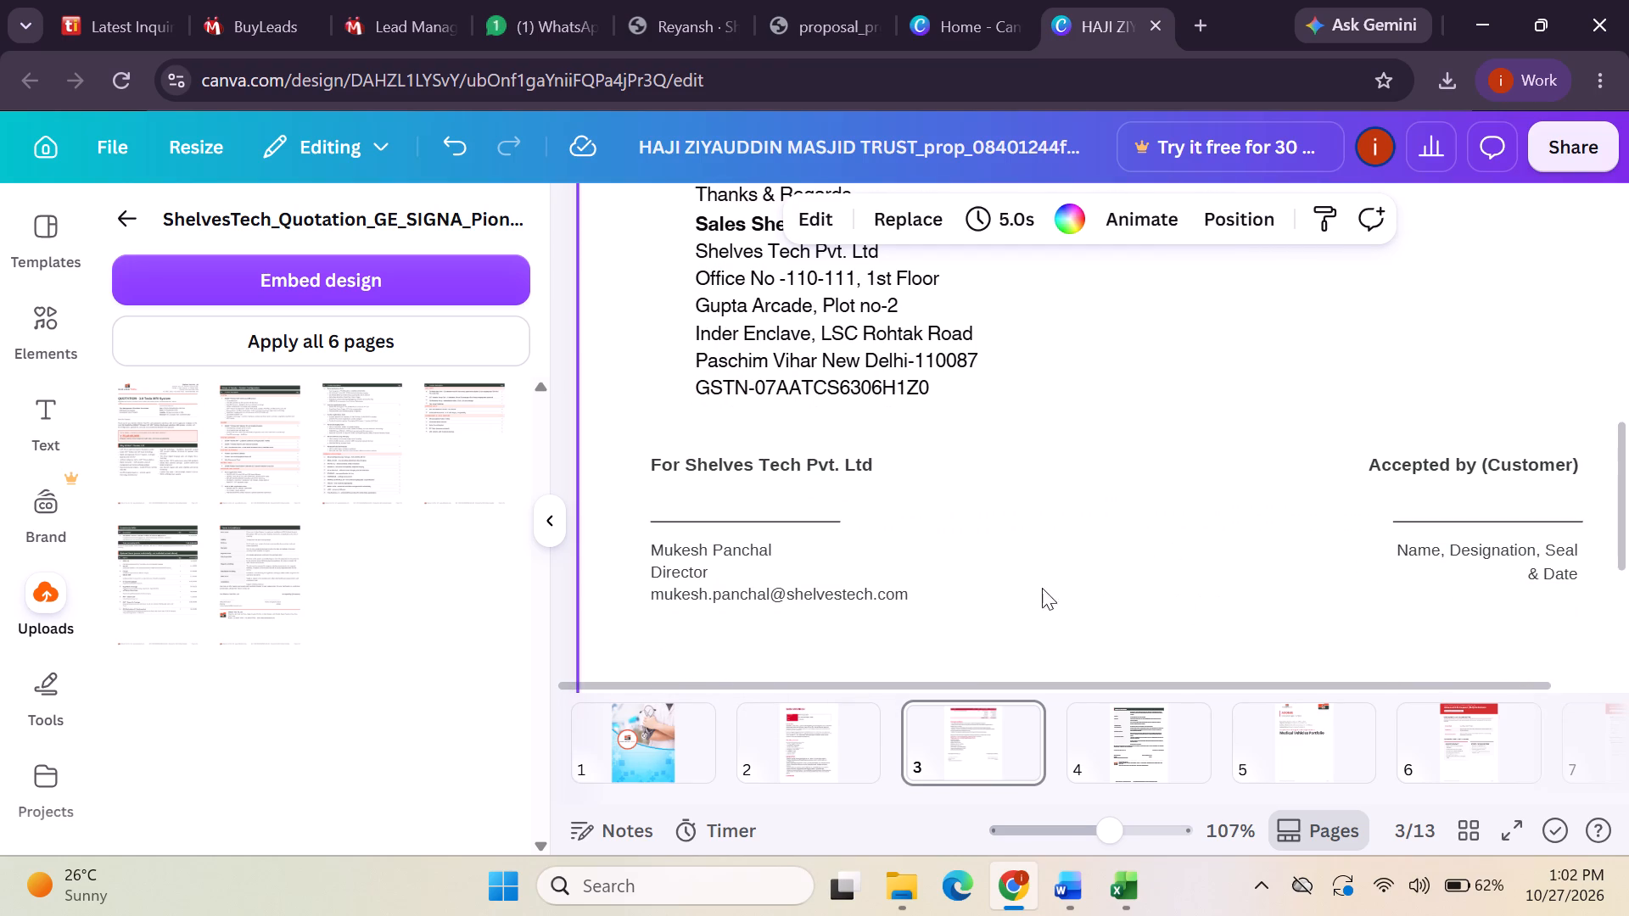
pyautogui.scroll(-1, 1066, 542)
pyautogui.scroll(3, 1066, 541)
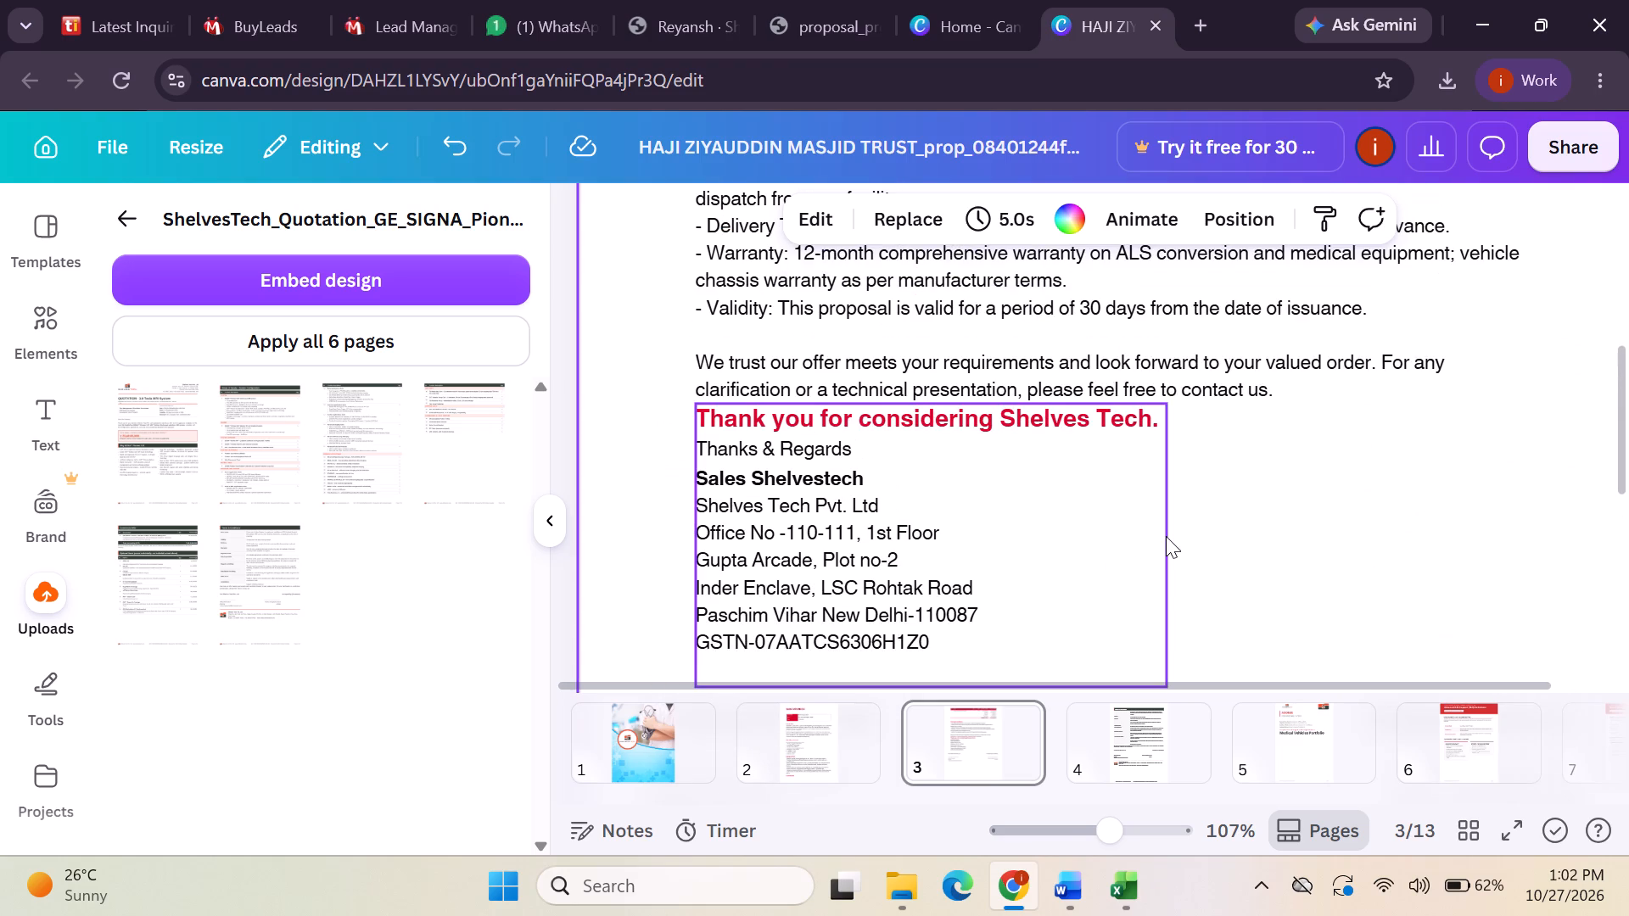
pyautogui.doubleClick(1231, 371)
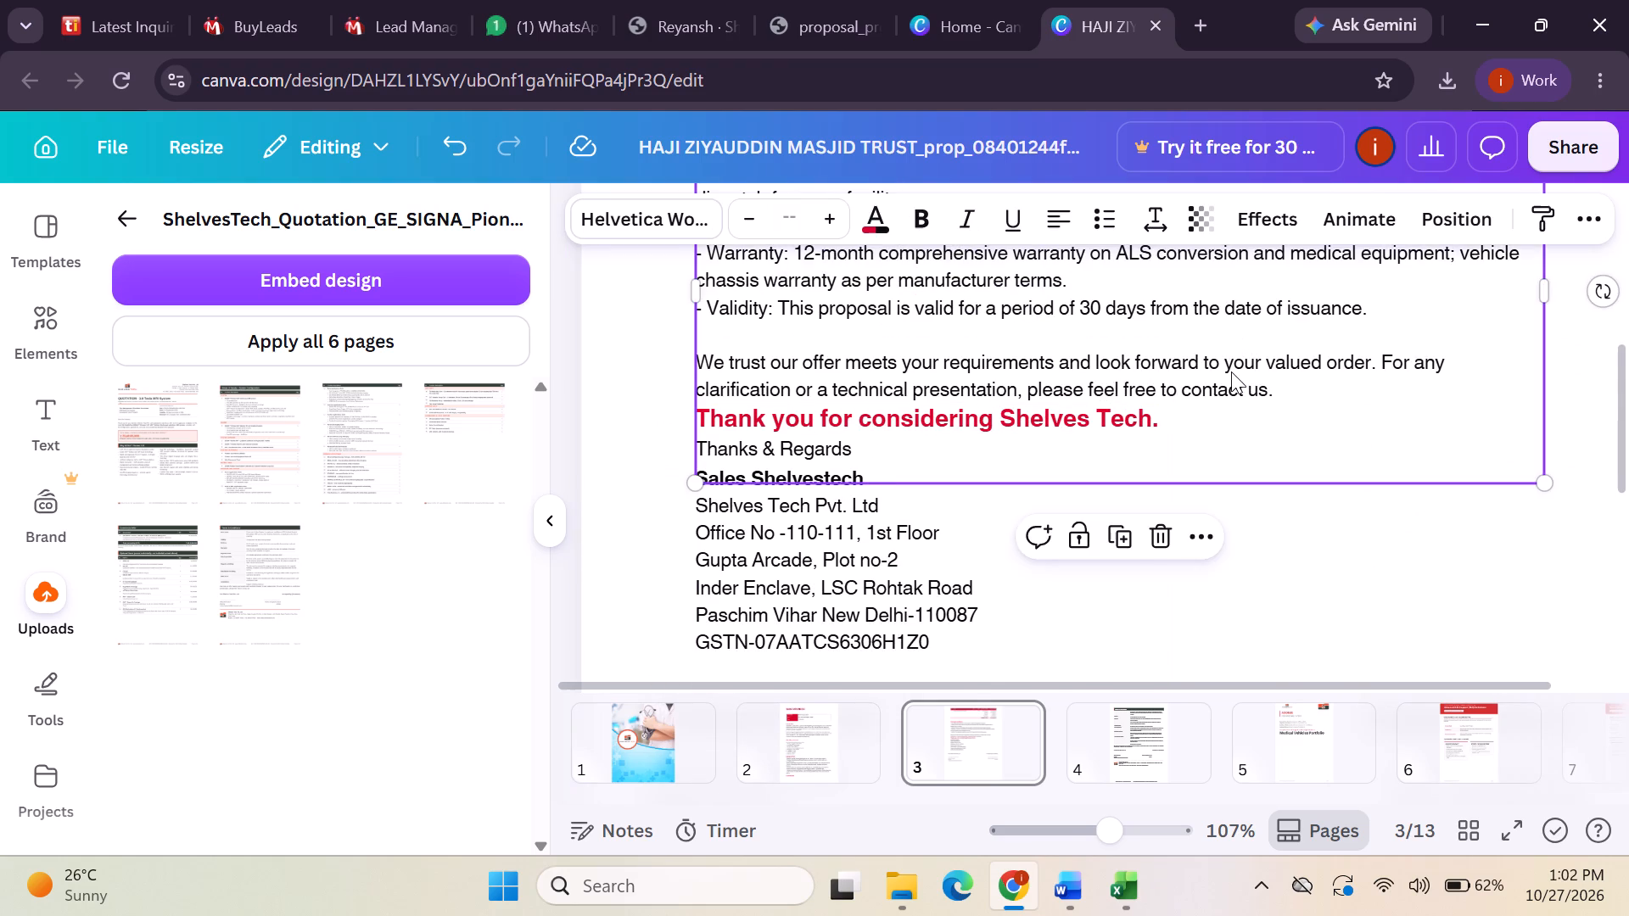
pyautogui.scroll(-2, 1198, 488)
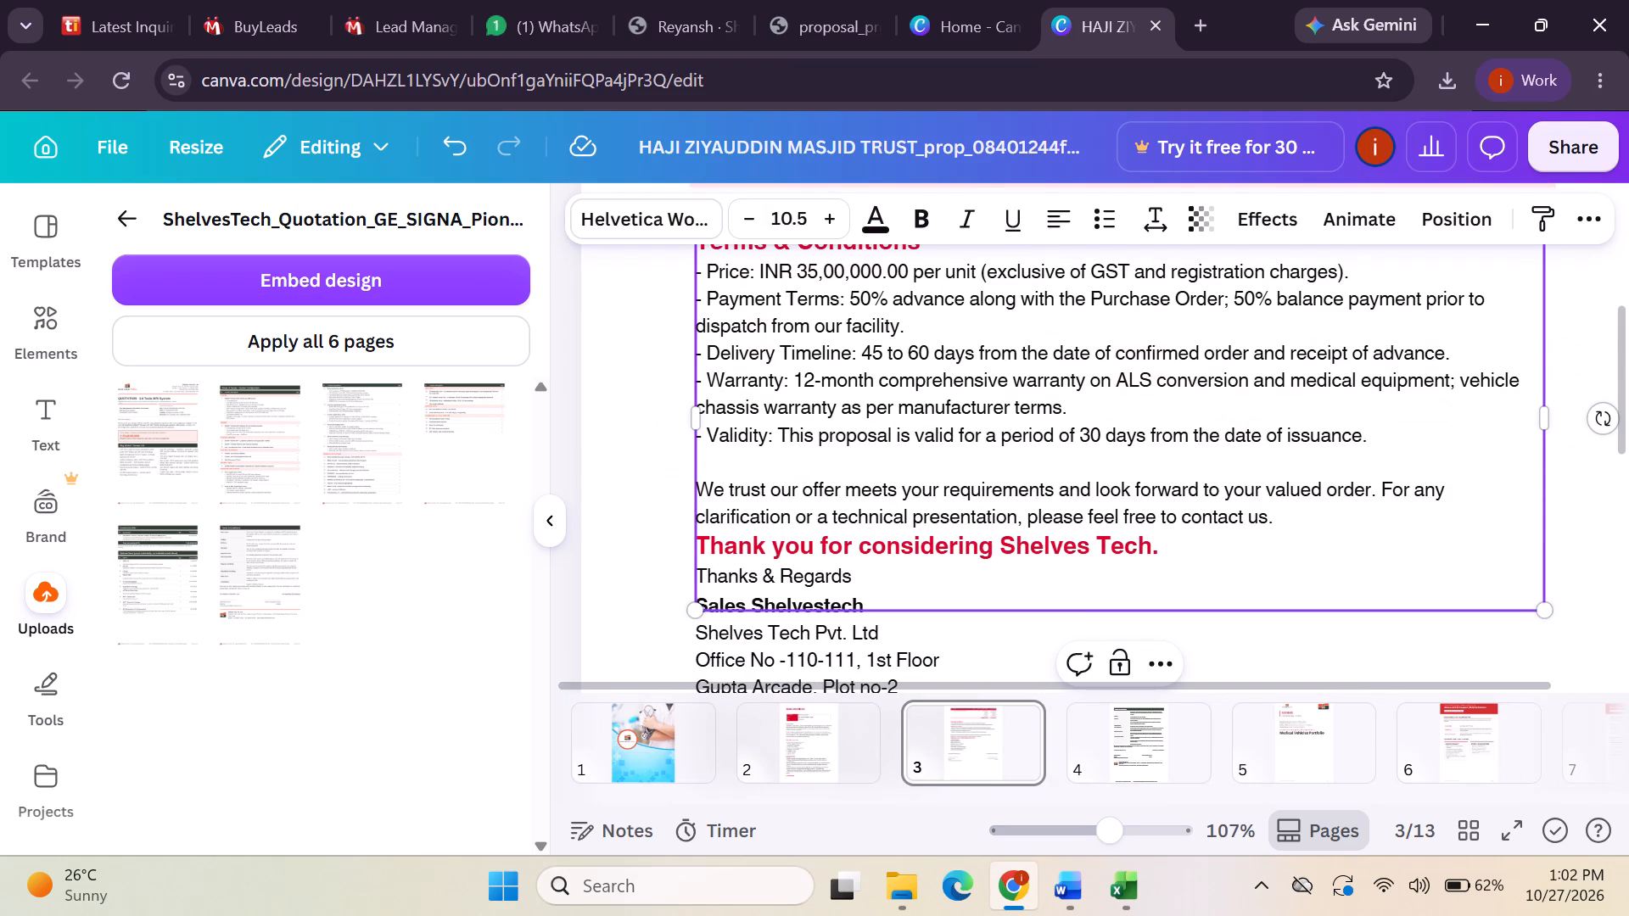
pyautogui.moveTo(1286, 522); pyautogui.dragTo(727, 489)
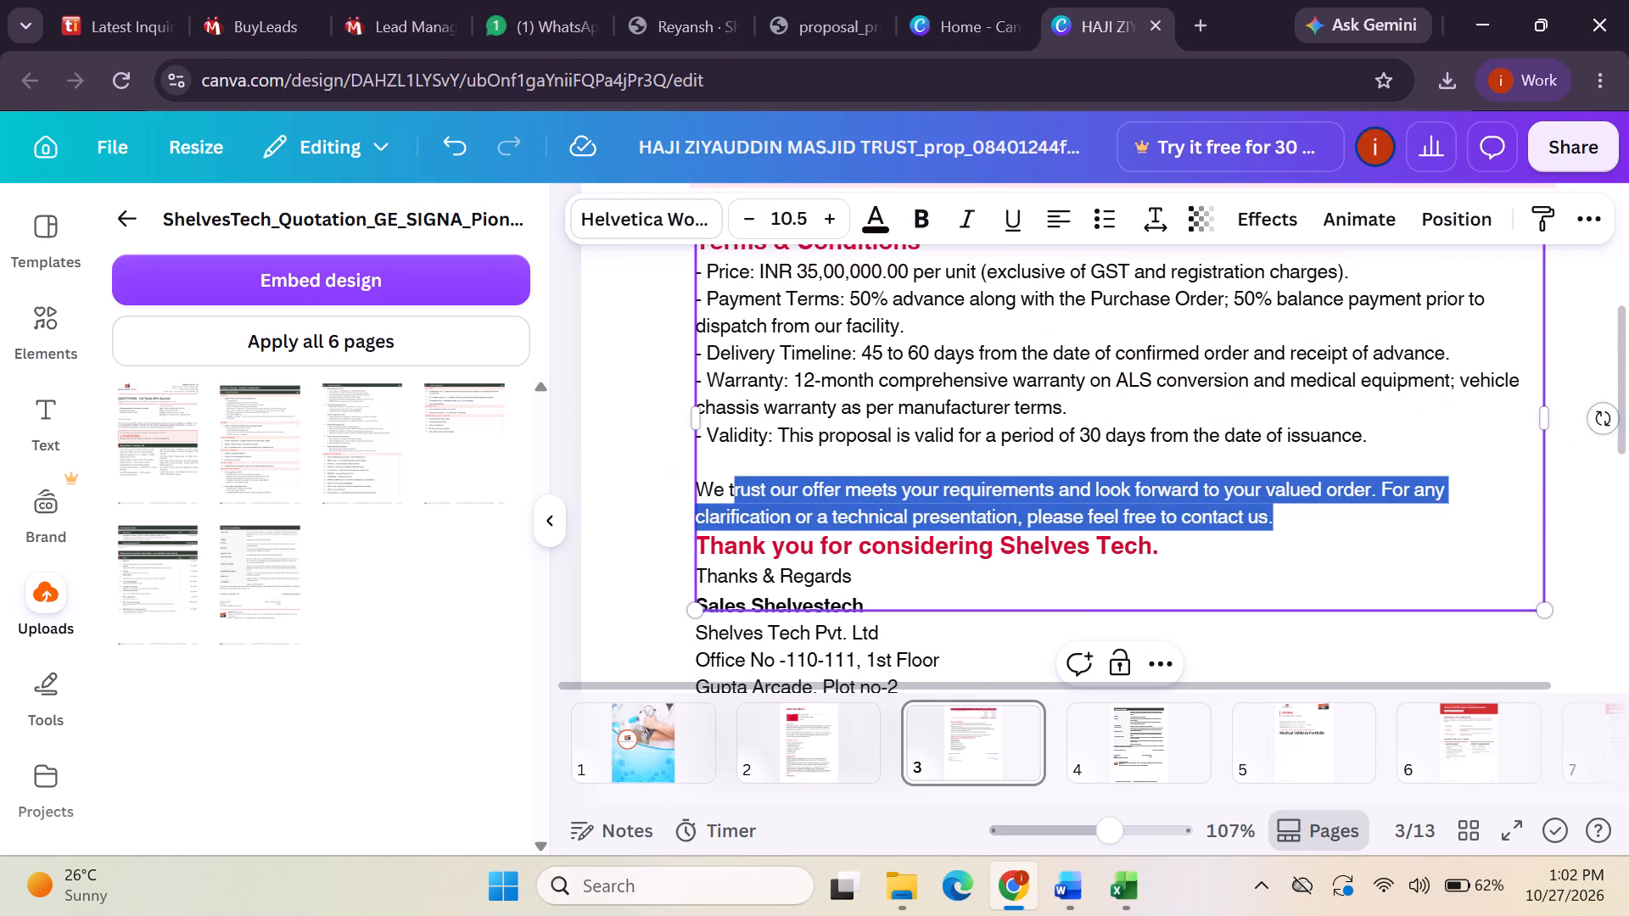
pyautogui.moveTo(727, 489); pyautogui.dragTo(704, 489)
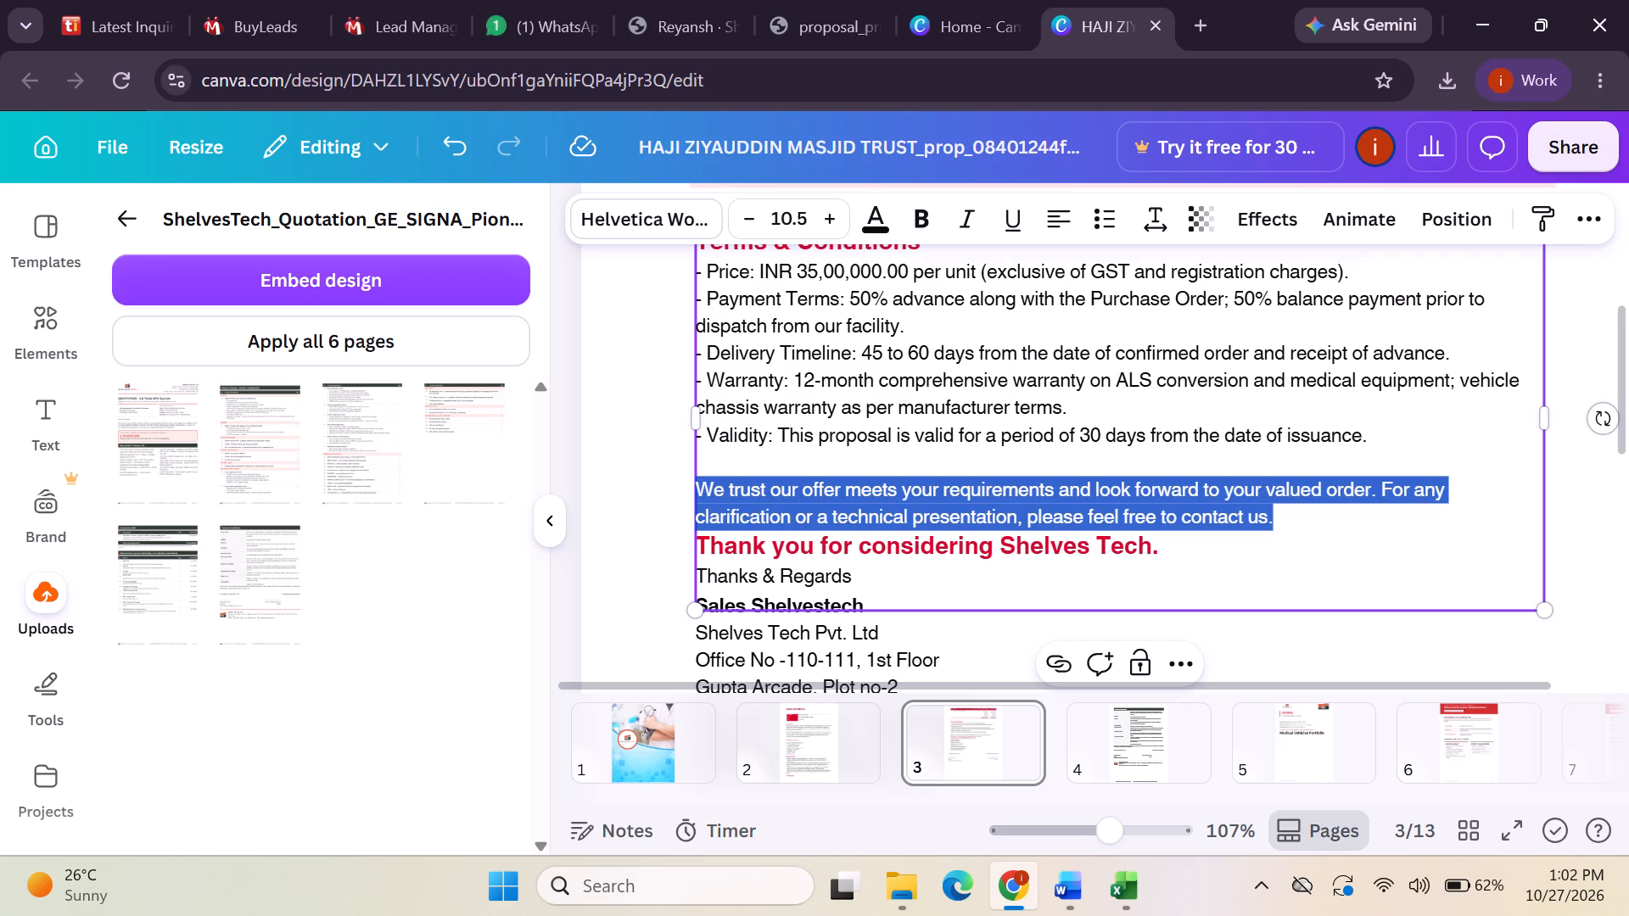
pyautogui.press('BackSpace')
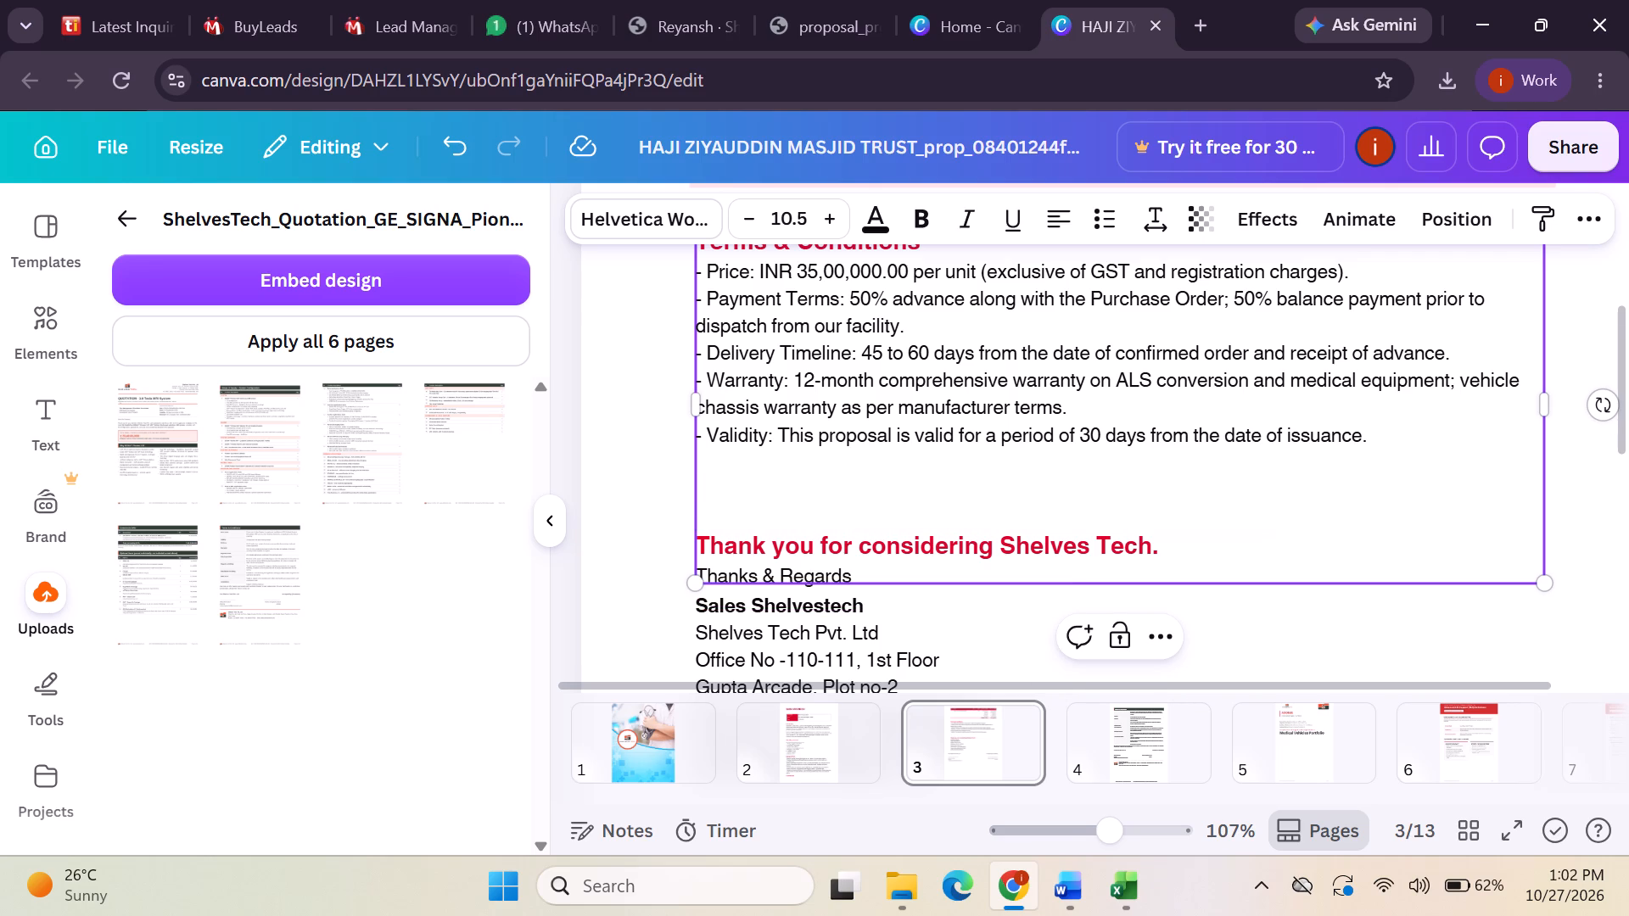
pyautogui.click(714, 517)
pyautogui.press('BackSpace')
pyautogui.press('BackSpace')
pyautogui.press('BackSpace')
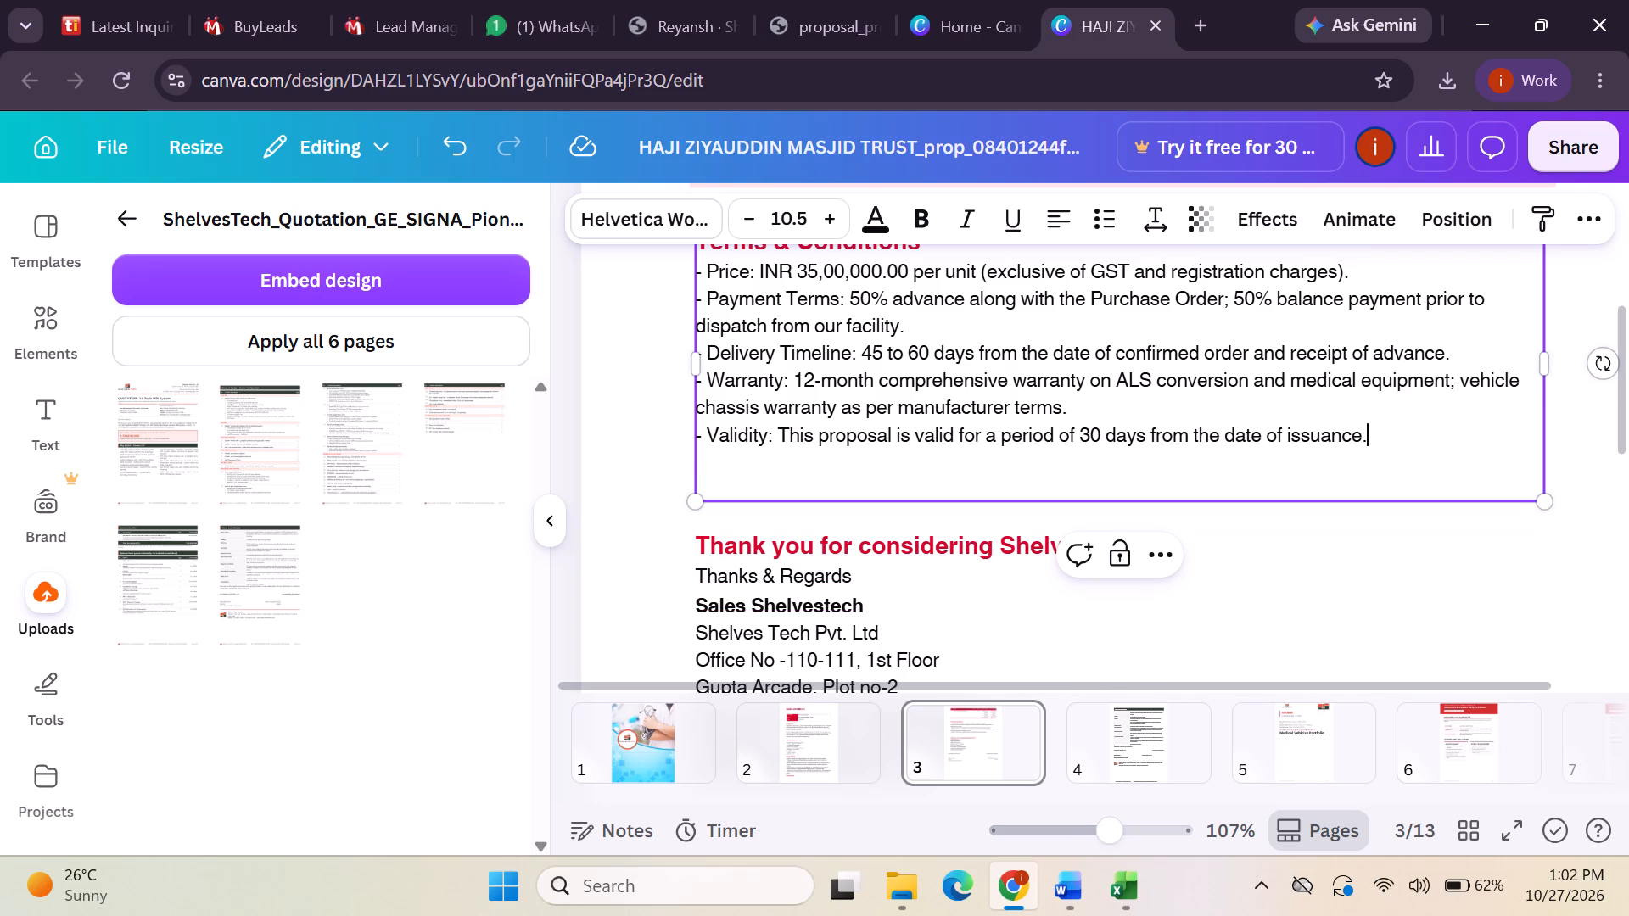
pyautogui.click(714, 474)
pyautogui.press('BackSpace')
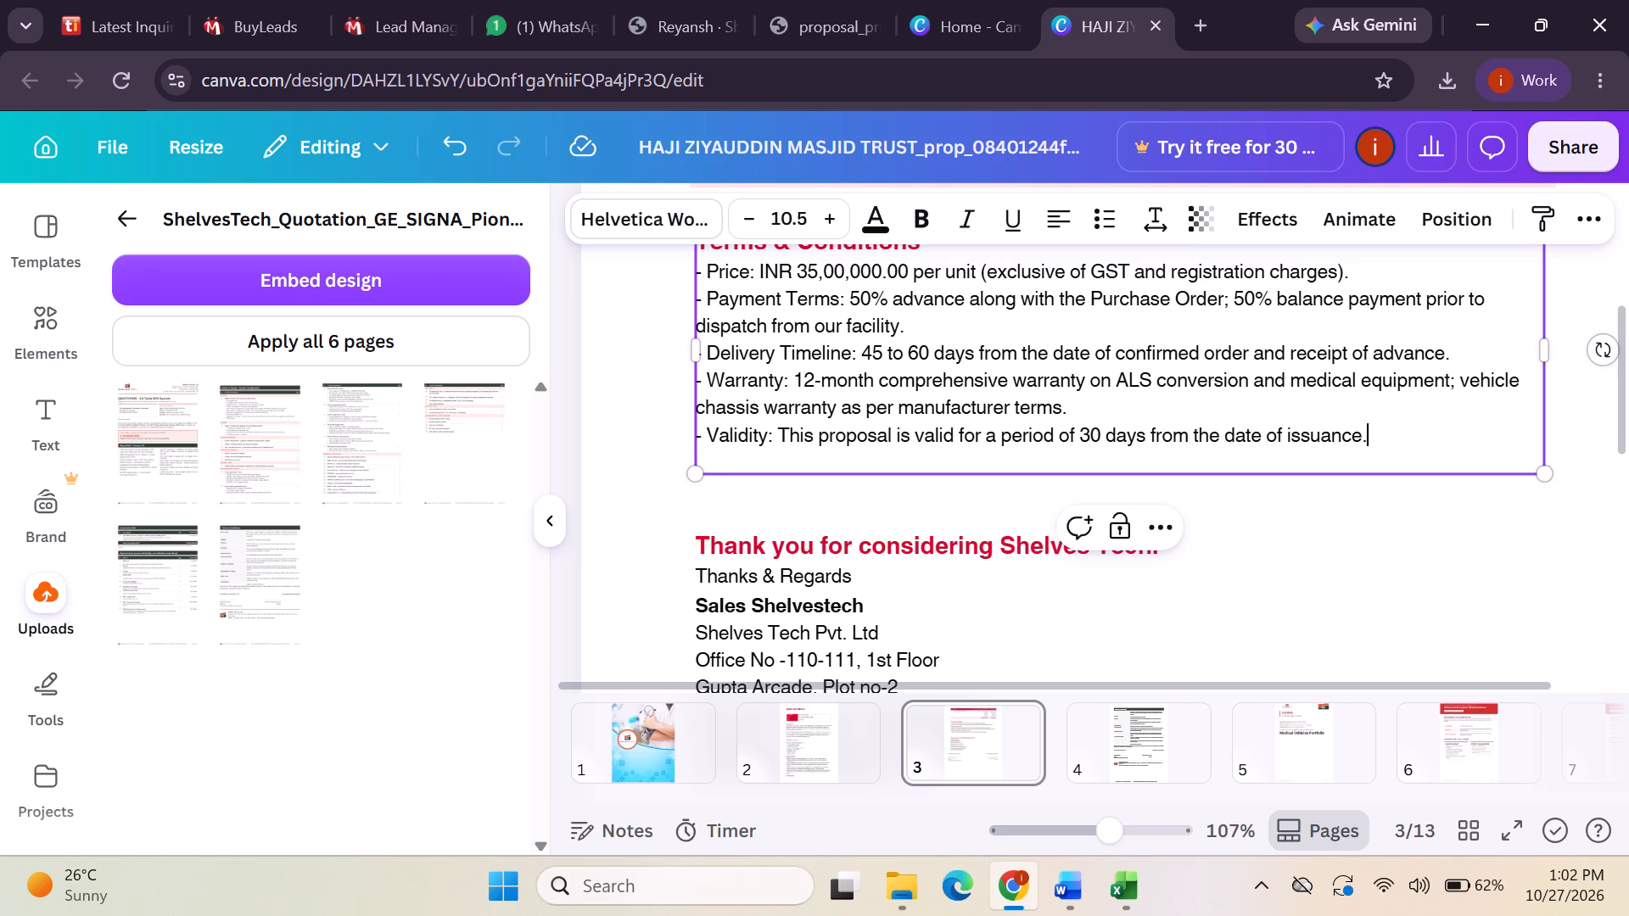
pyautogui.click(1337, 511)
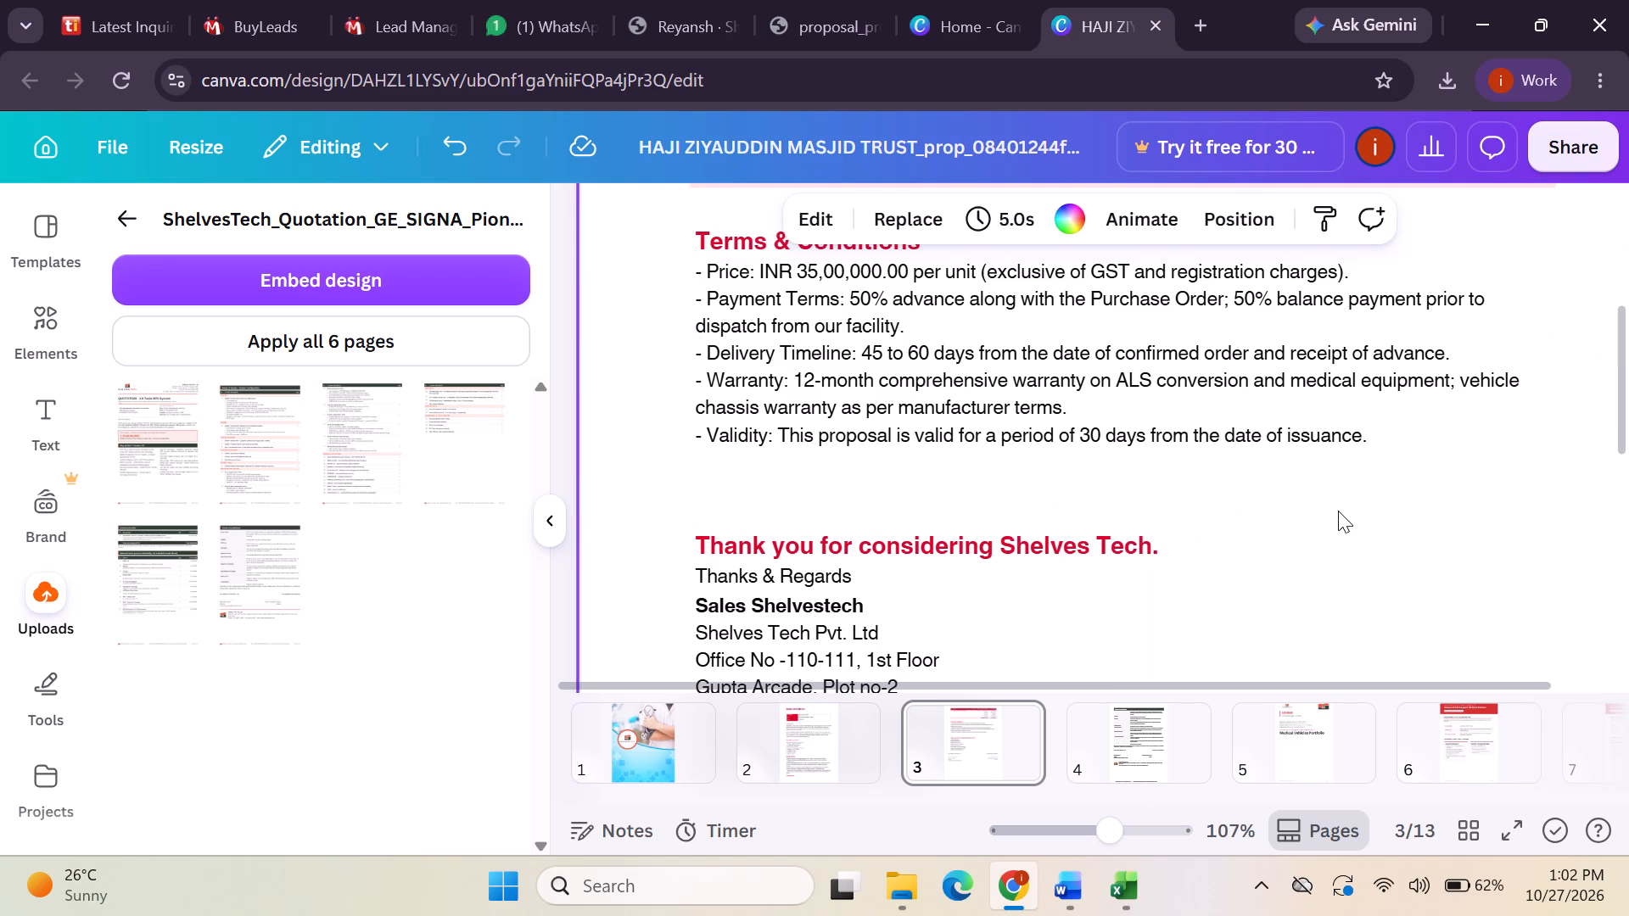
# Copy the Shelves Tech company name, address and contact text from page 4 onto page 3, centred below the signature blocks with a gap.
pyautogui.scroll(-3, 1338, 510)
pyautogui.scroll(1, 1394, 494)
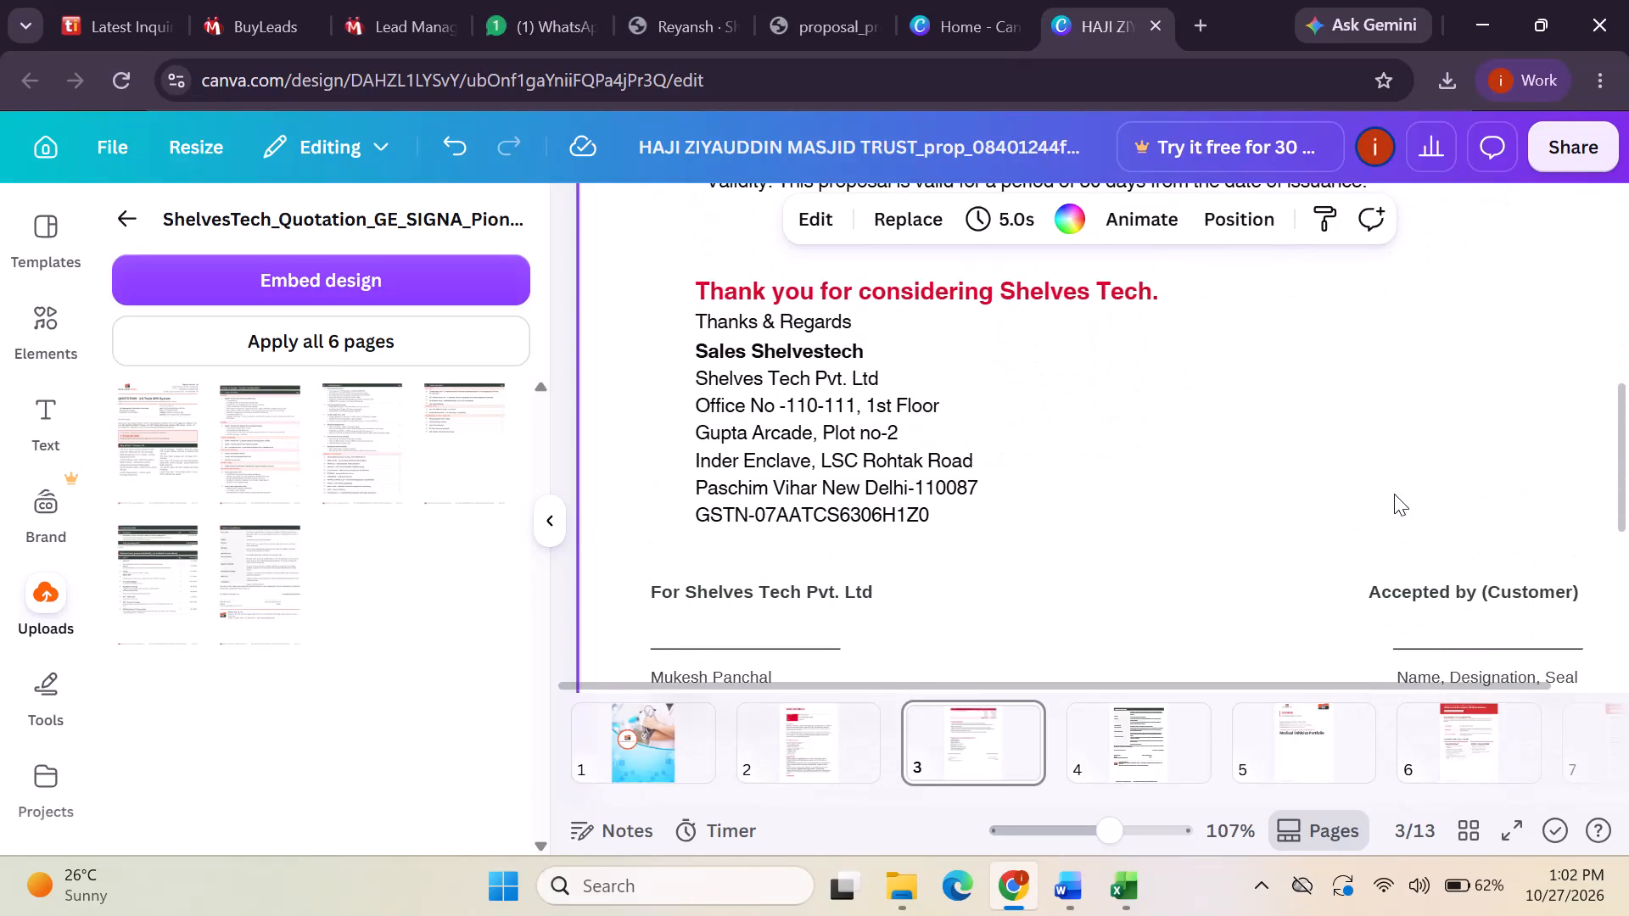
pyautogui.scroll(-2, 1394, 494)
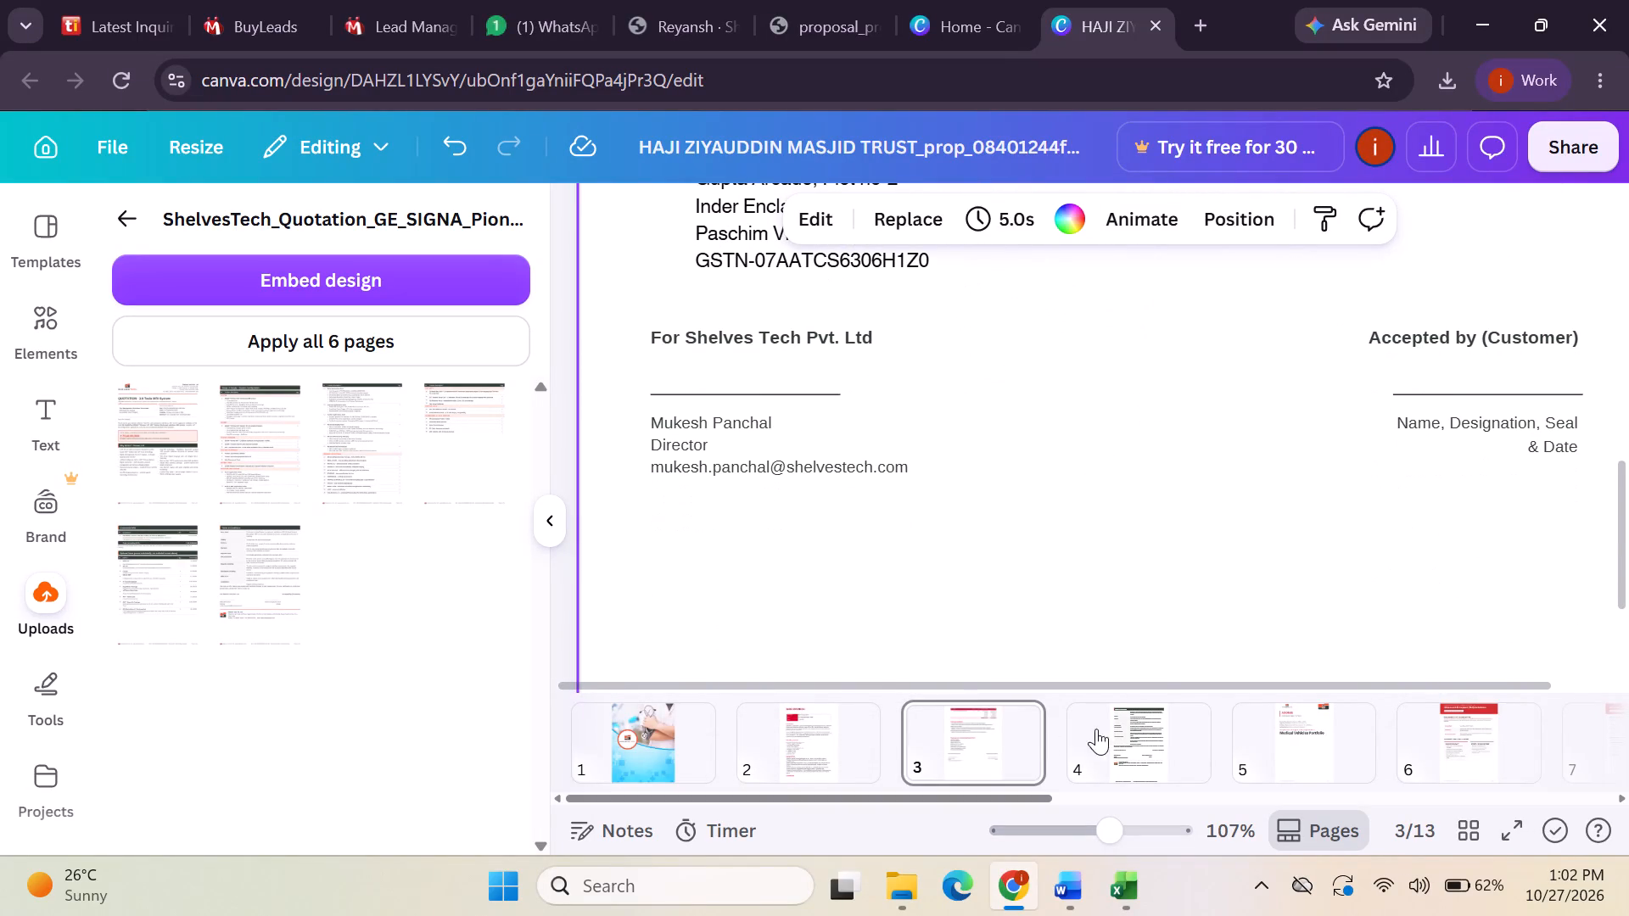
pyautogui.click(1155, 751)
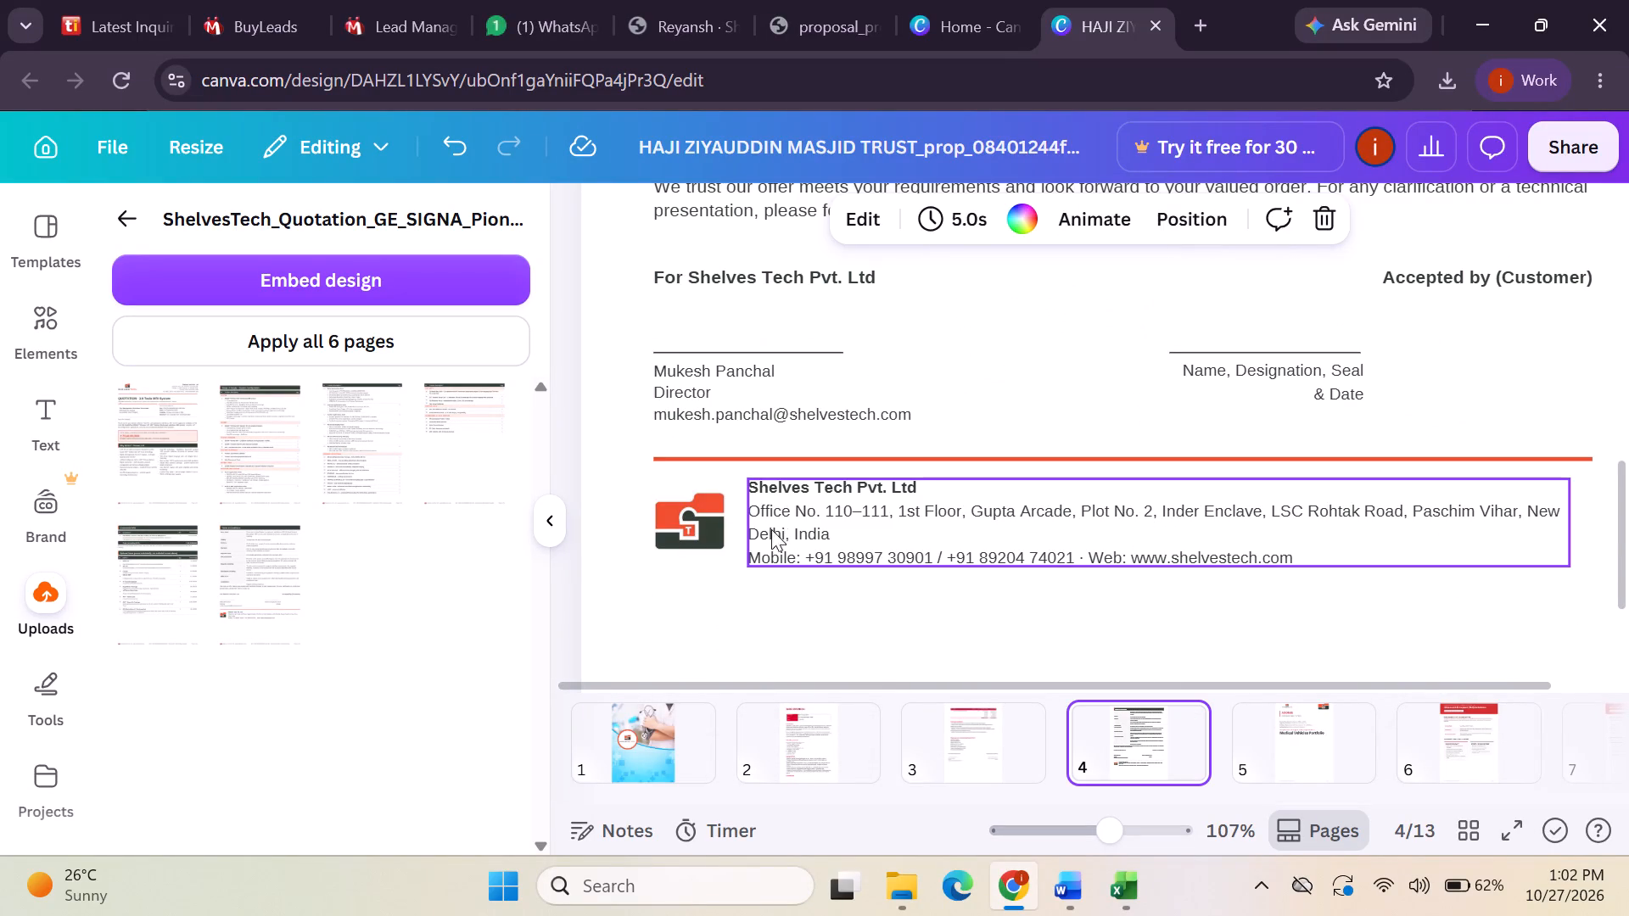
pyautogui.click(850, 520)
pyautogui.hotkey('ctrl', 'c')
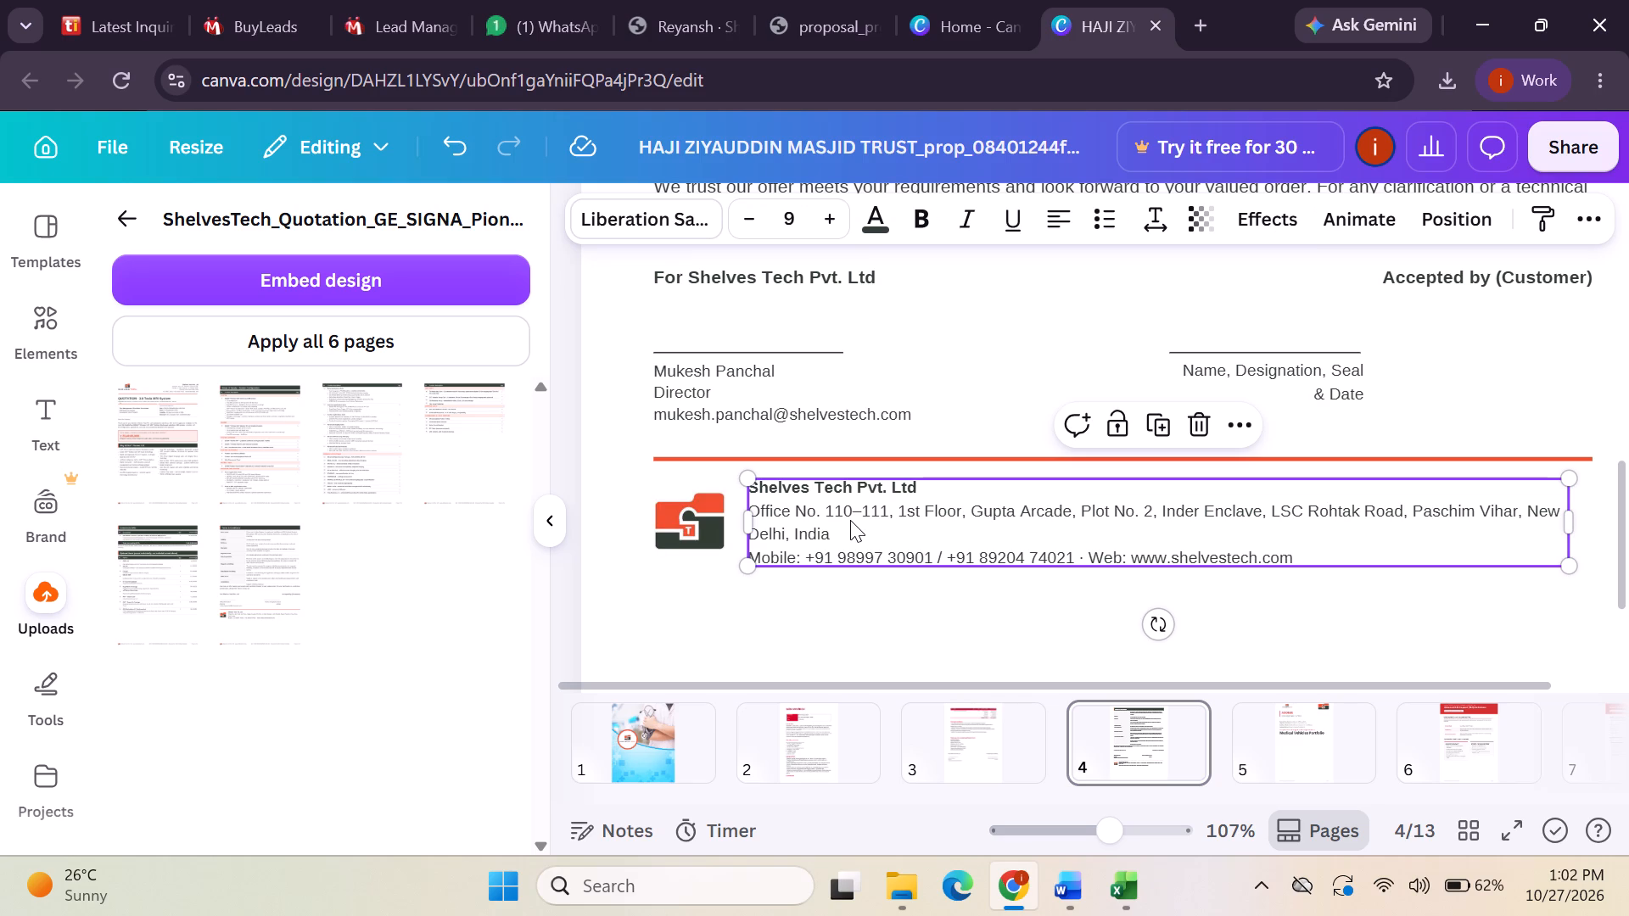
pyautogui.click(978, 780)
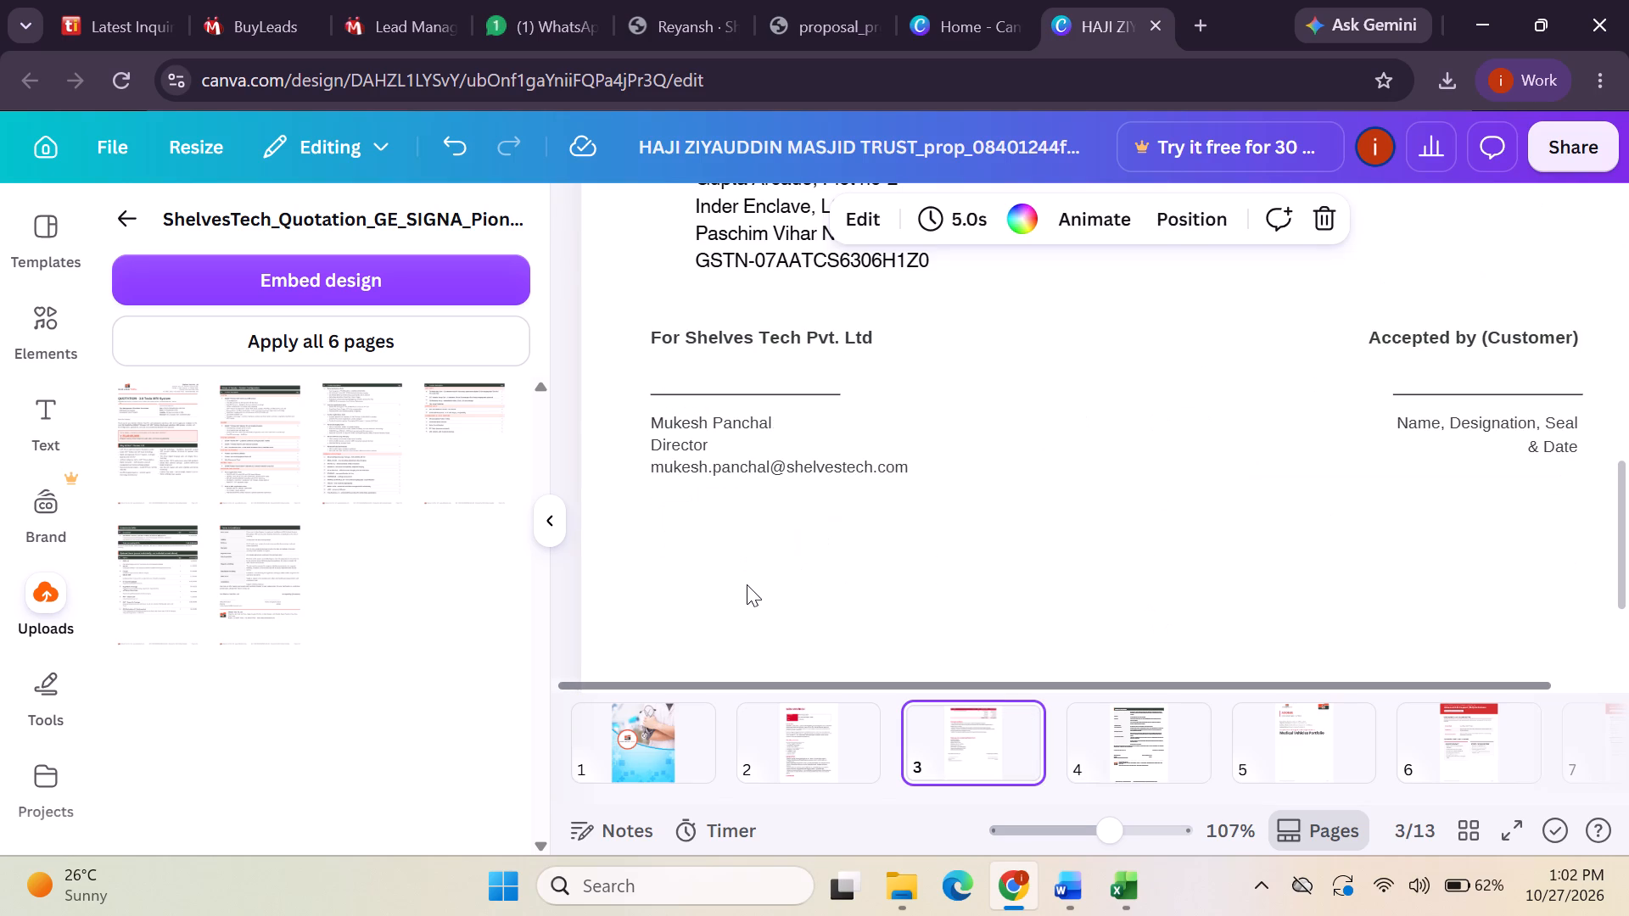
pyautogui.click(747, 584)
pyautogui.hotkey('ctrl', 'v')
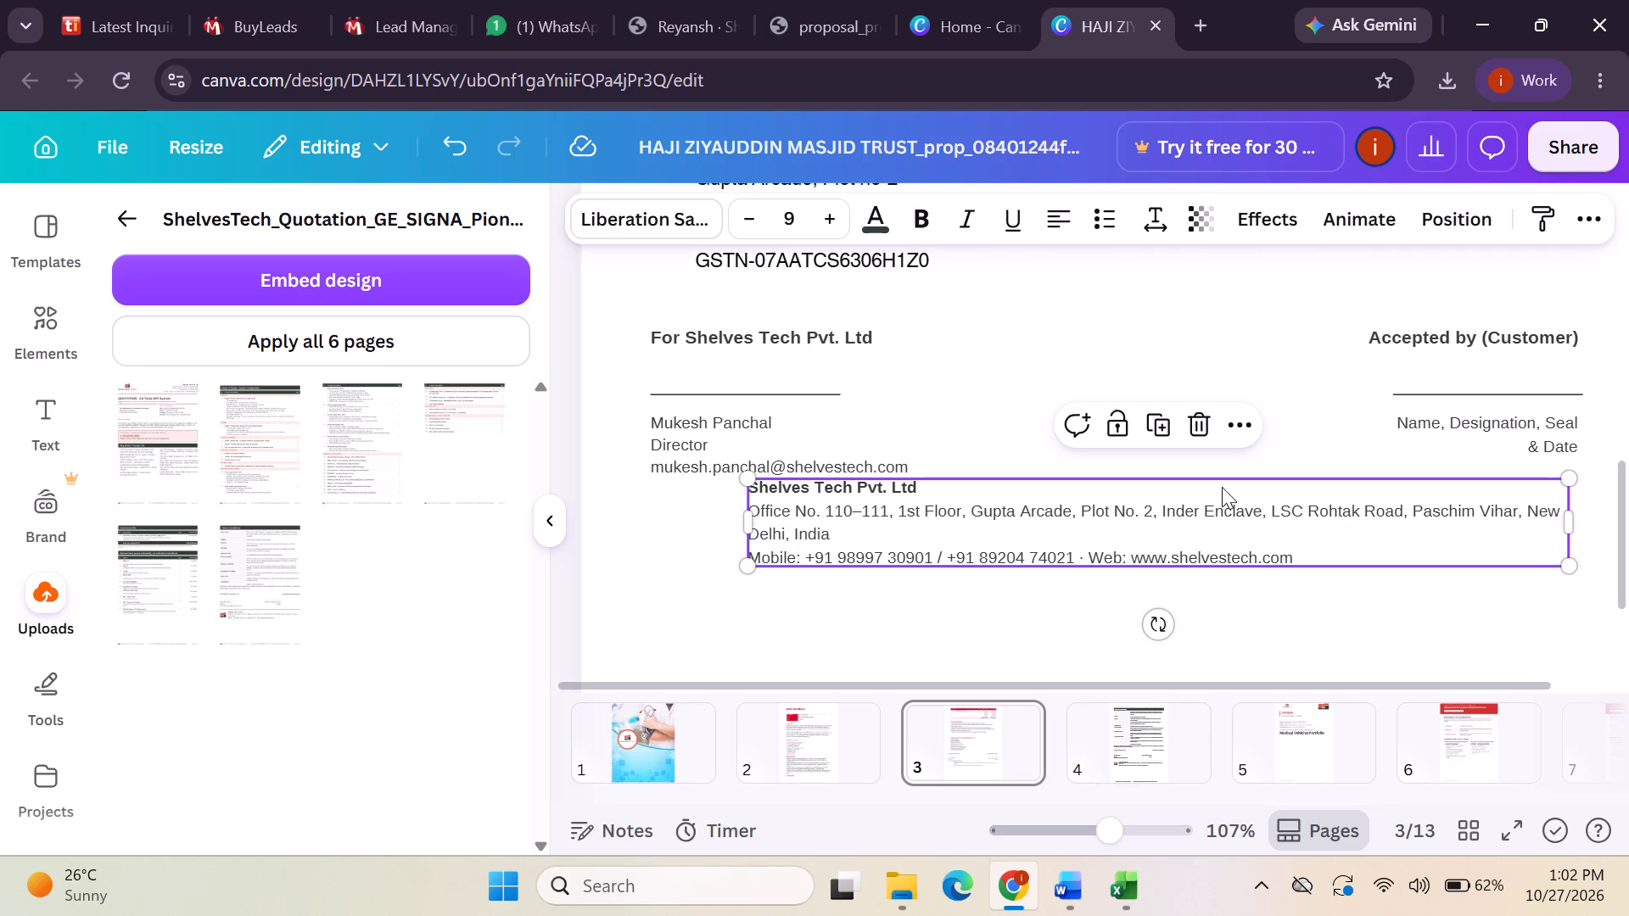
pyautogui.moveTo(1161, 521); pyautogui.dragTo(1127, 583)
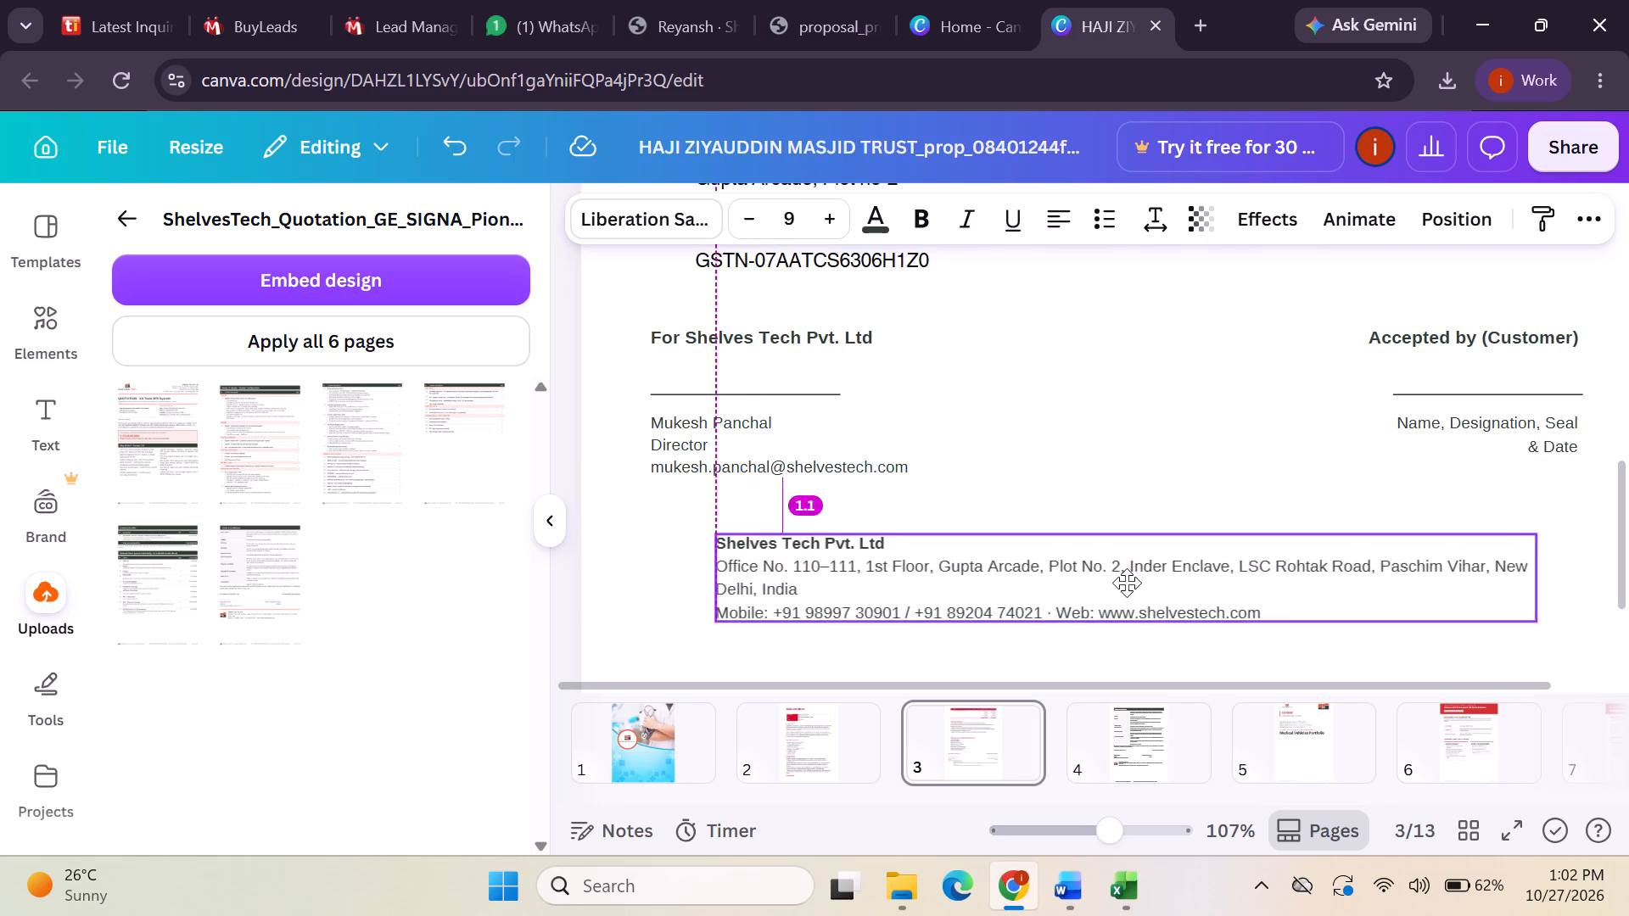
pyautogui.moveTo(1127, 583); pyautogui.dragTo(1125, 605)
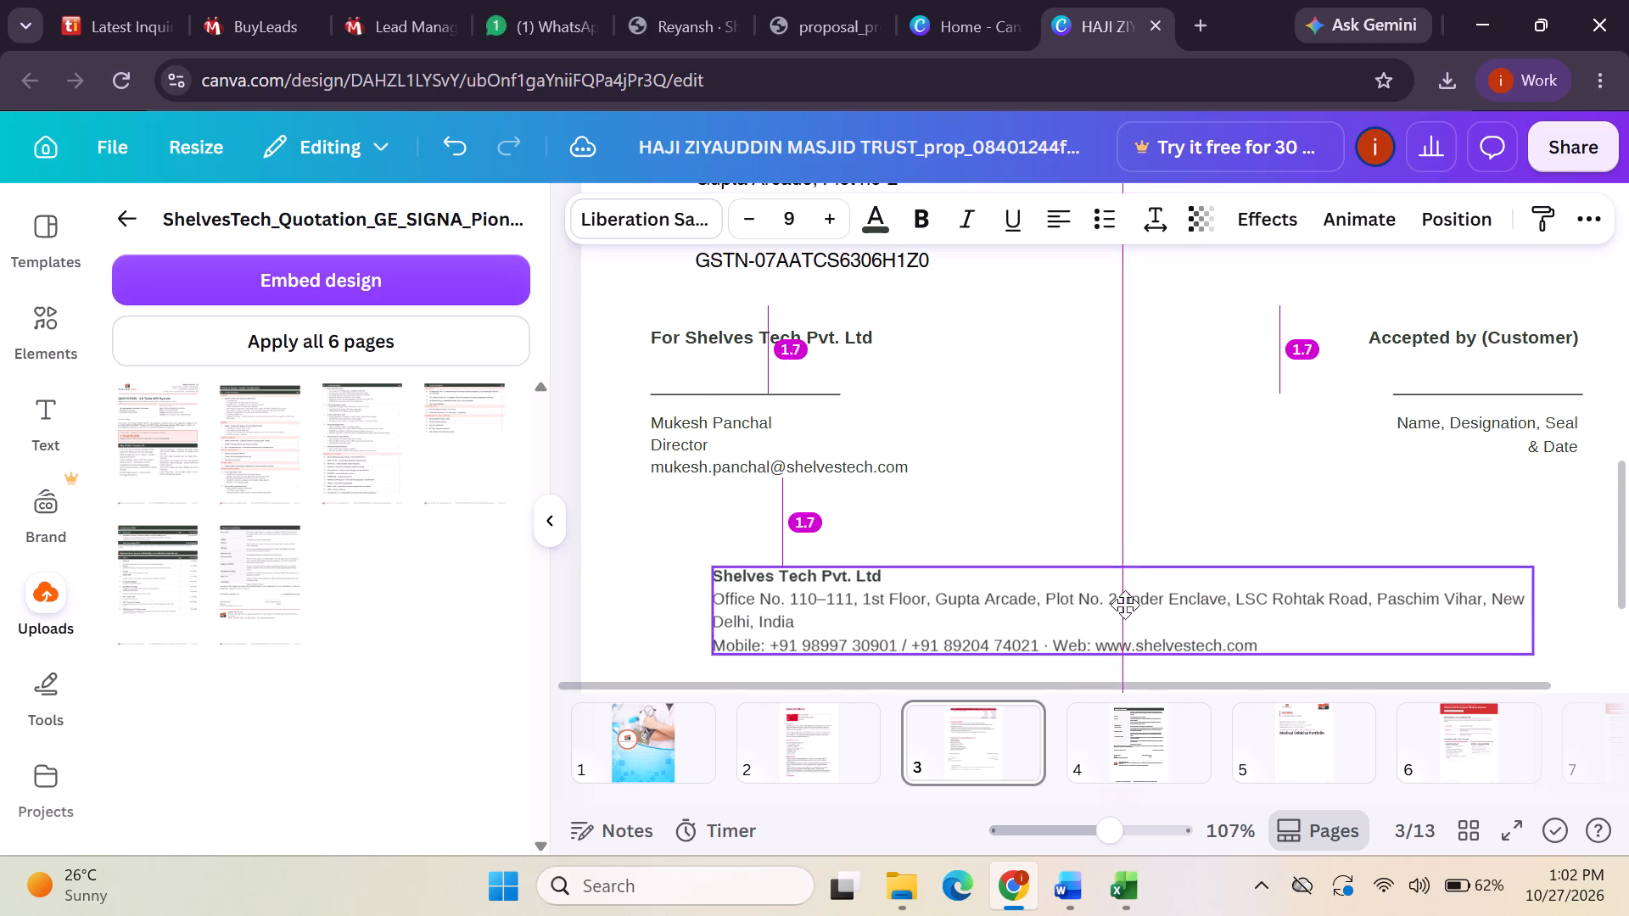
pyautogui.moveTo(1125, 605); pyautogui.dragTo(1125, 628)
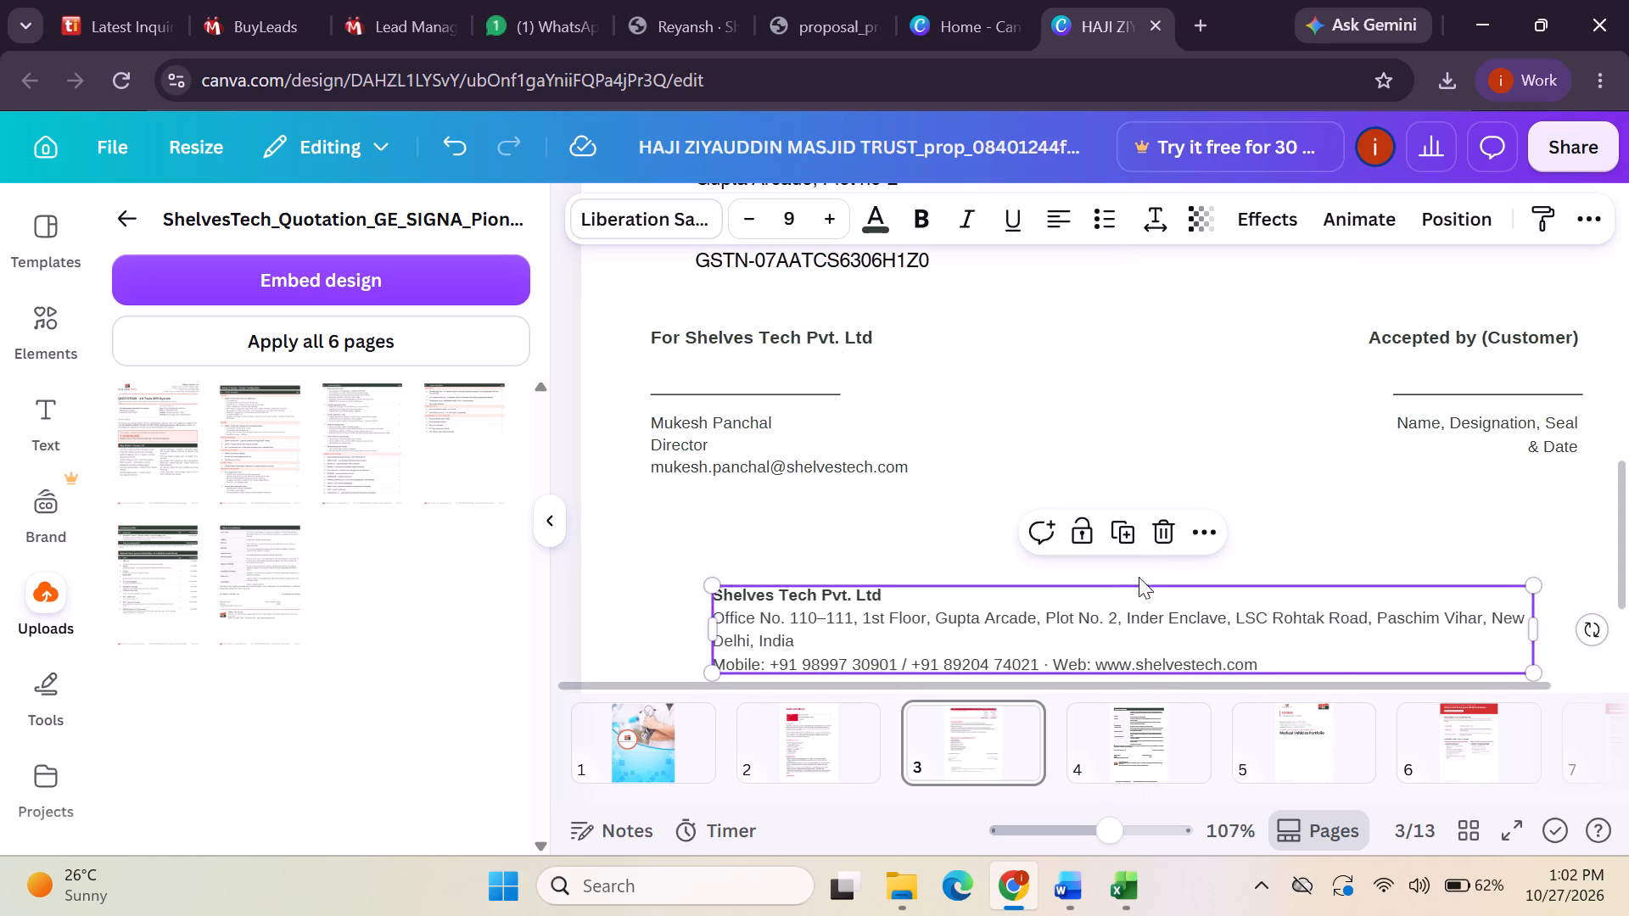
pyautogui.click(1083, 354)
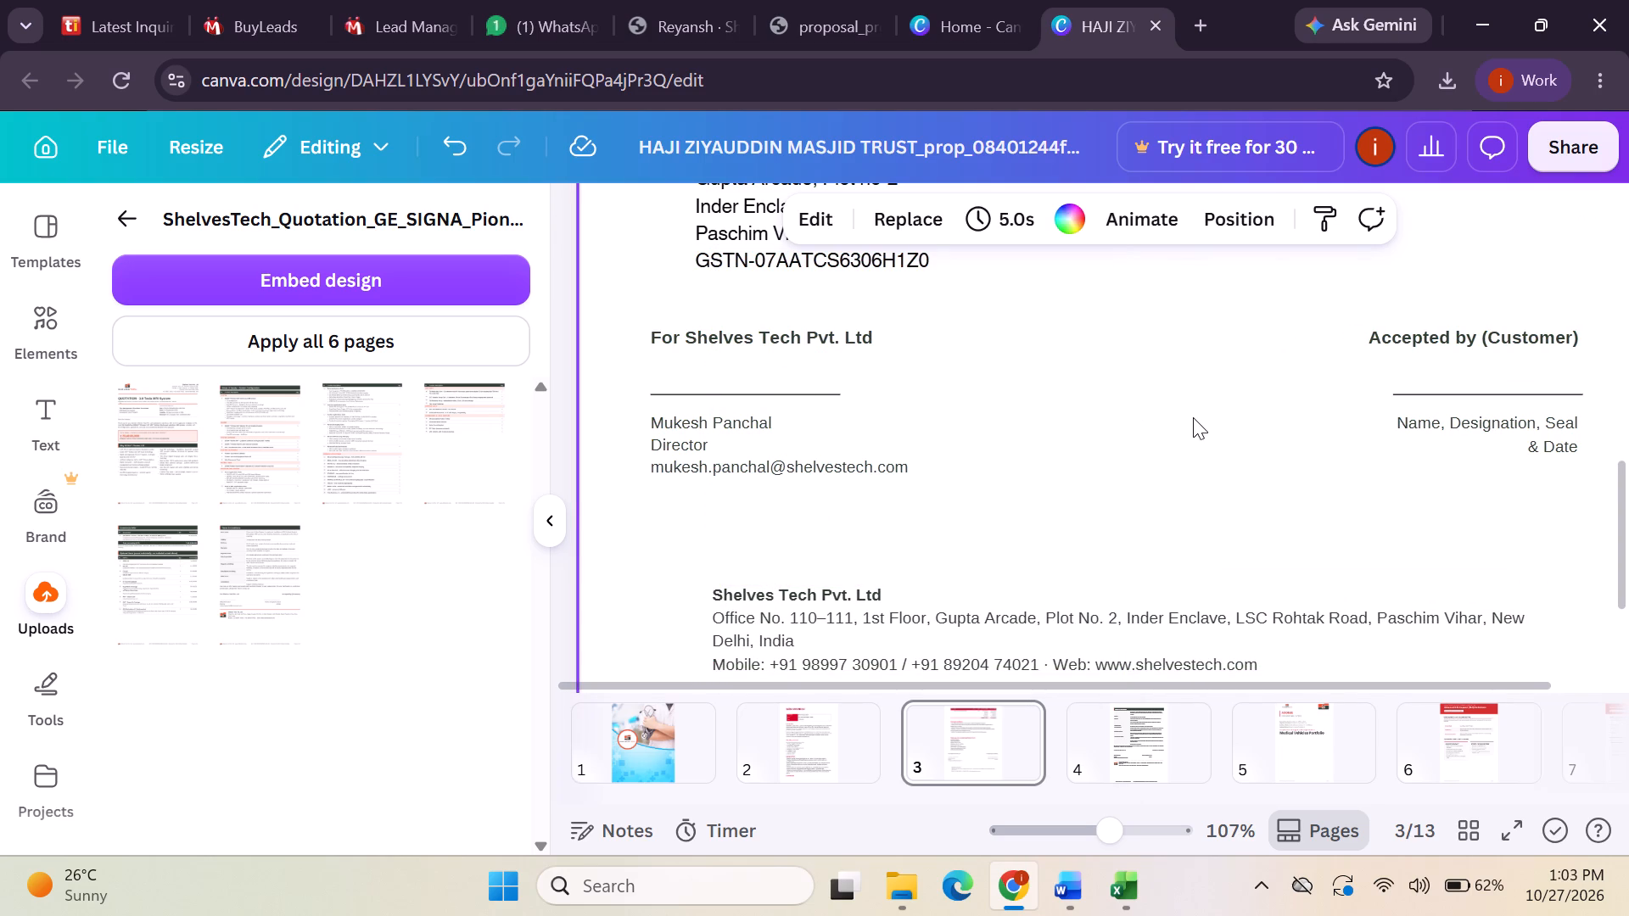
# Change the first office number in the "Thanks & Regards" address on page 3 to 810.
pyautogui.scroll(1, 1178, 428)
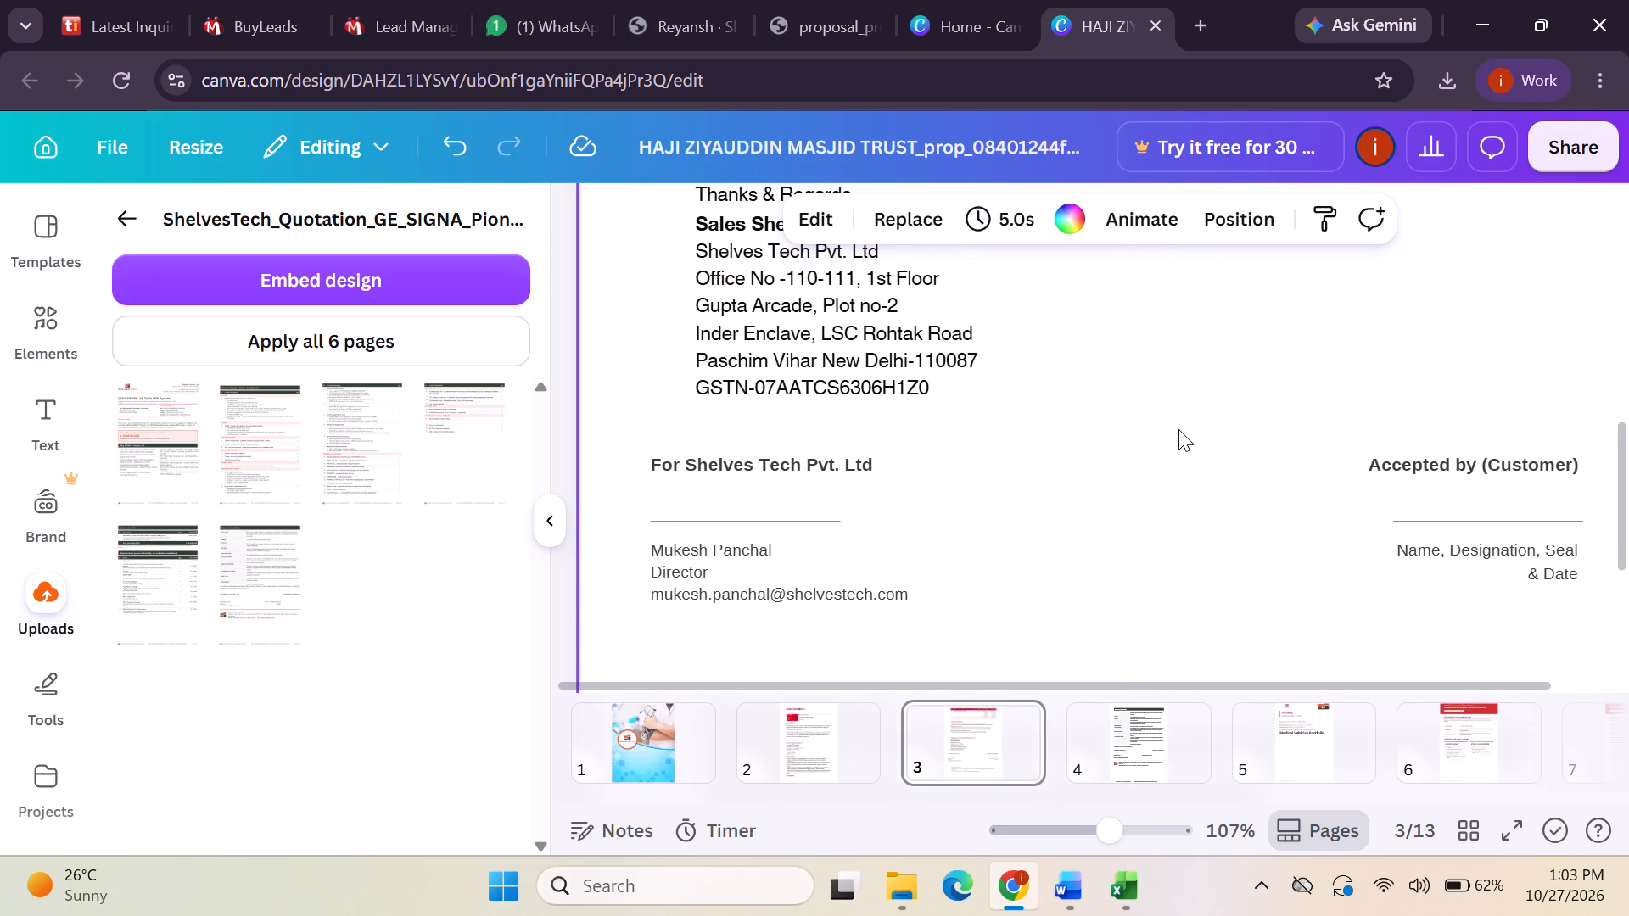
pyautogui.scroll(1, 1066, 477)
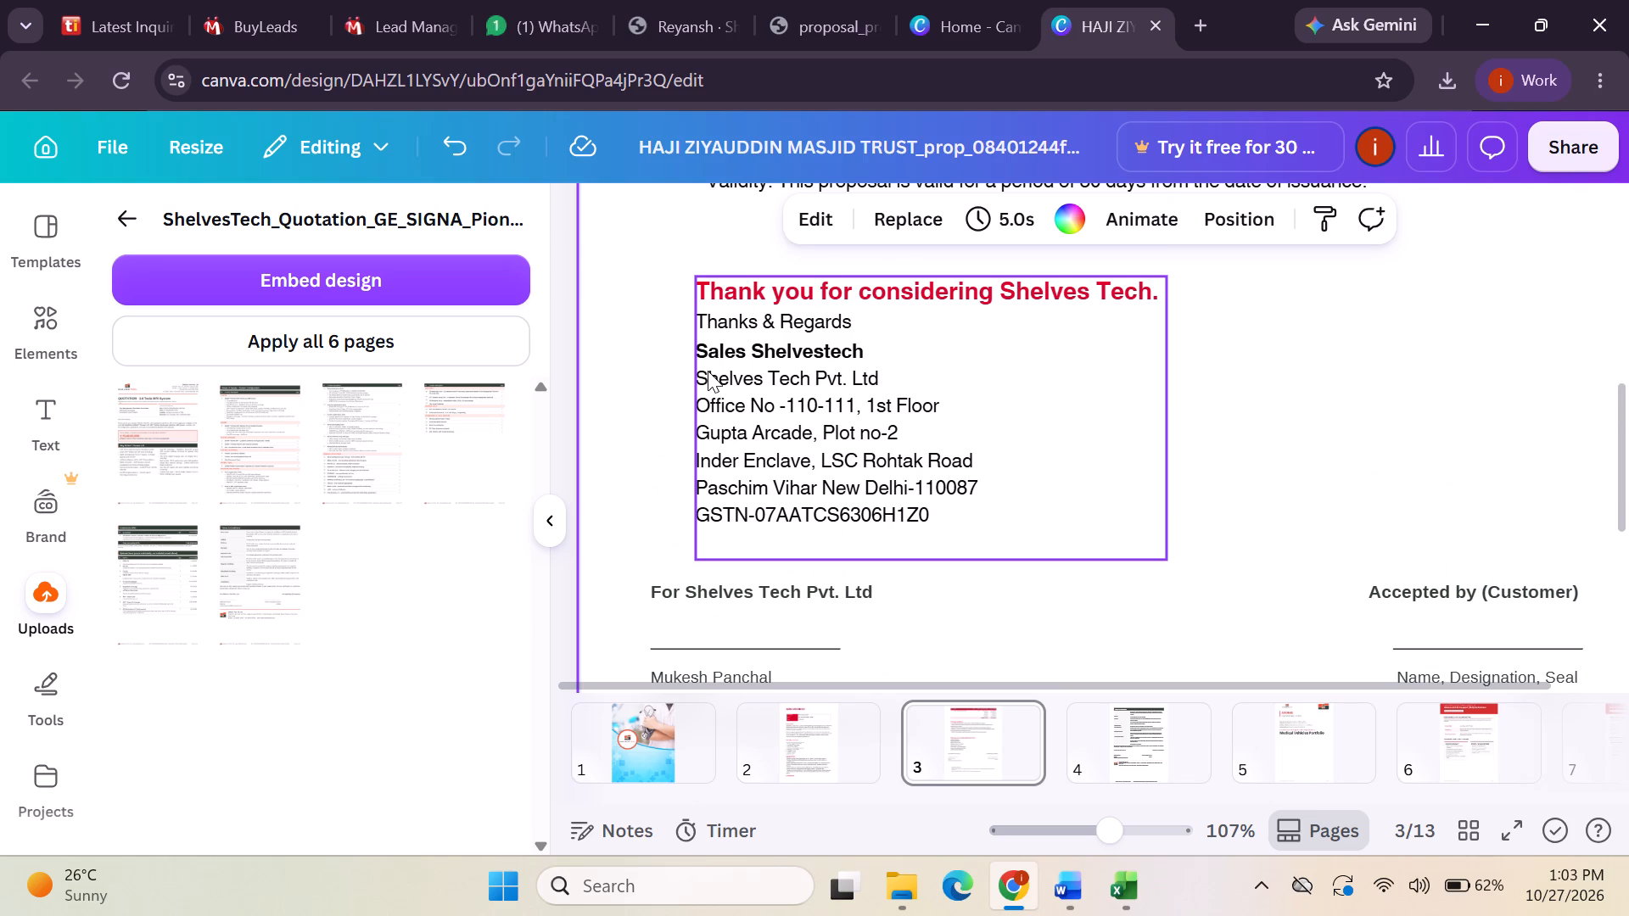
pyautogui.doubleClick(708, 371)
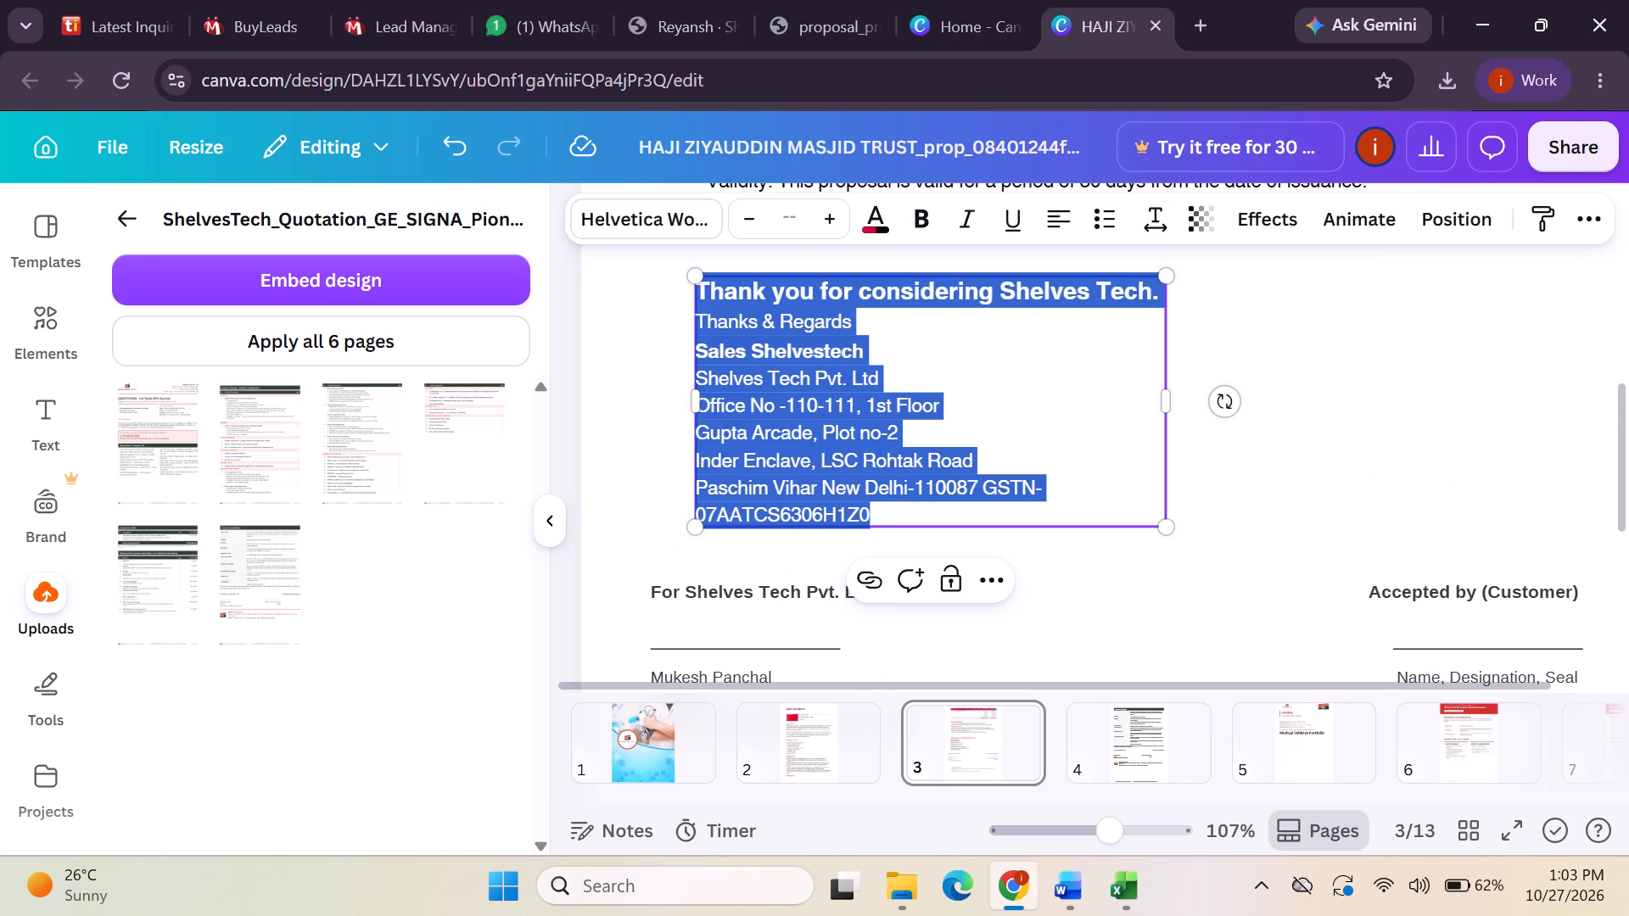
pyautogui.click(1206, 412)
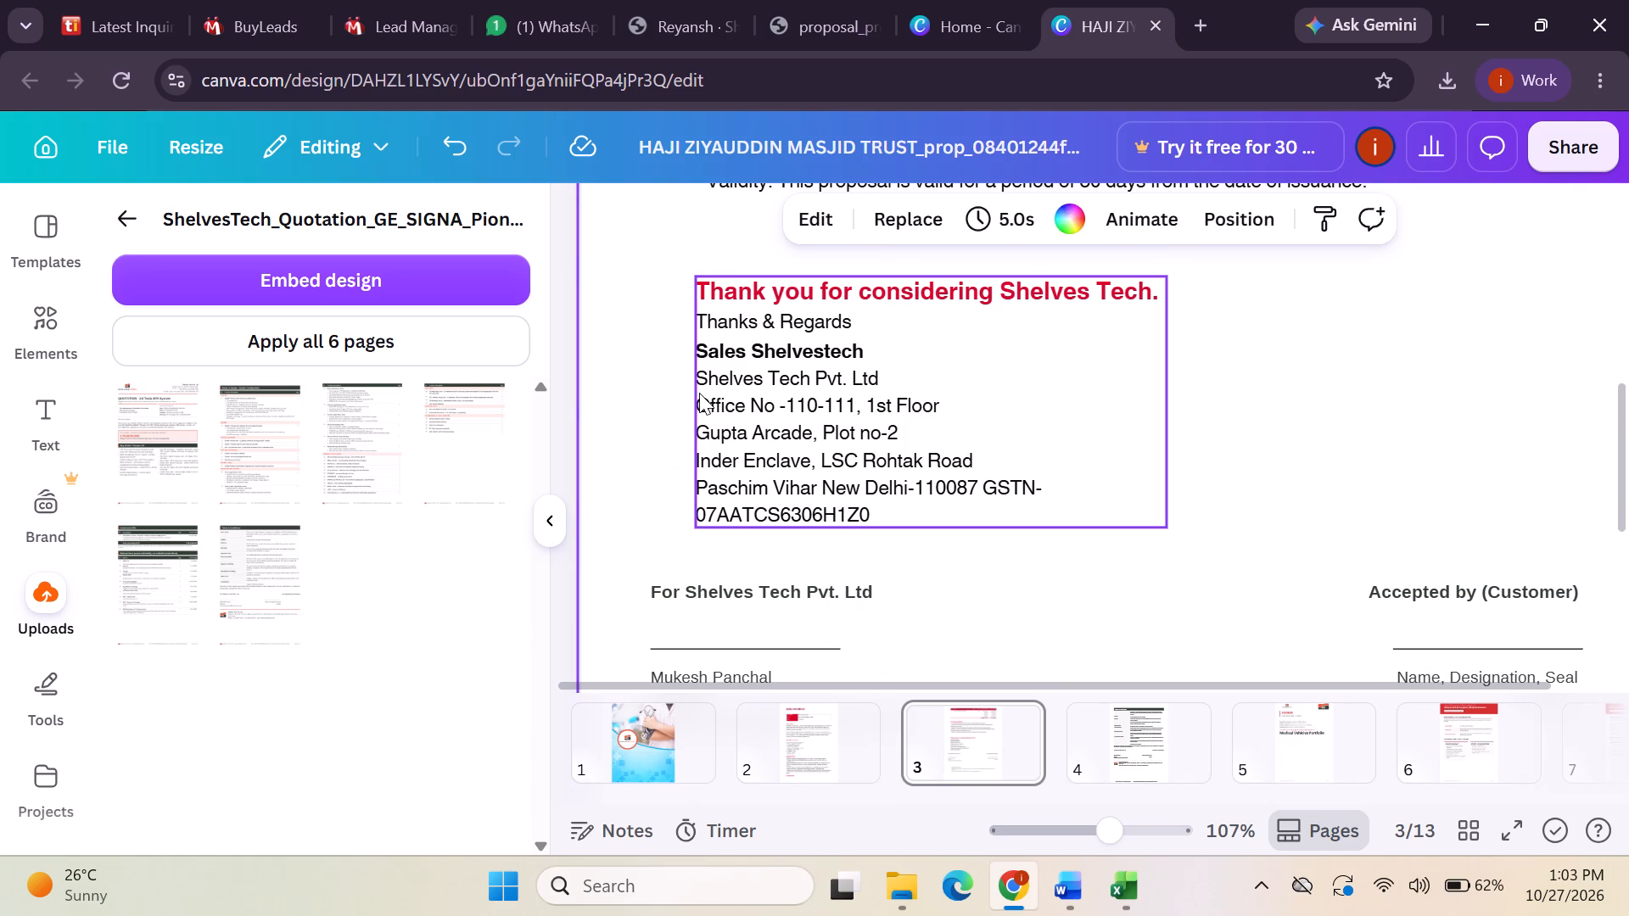
pyautogui.doubleClick(704, 399)
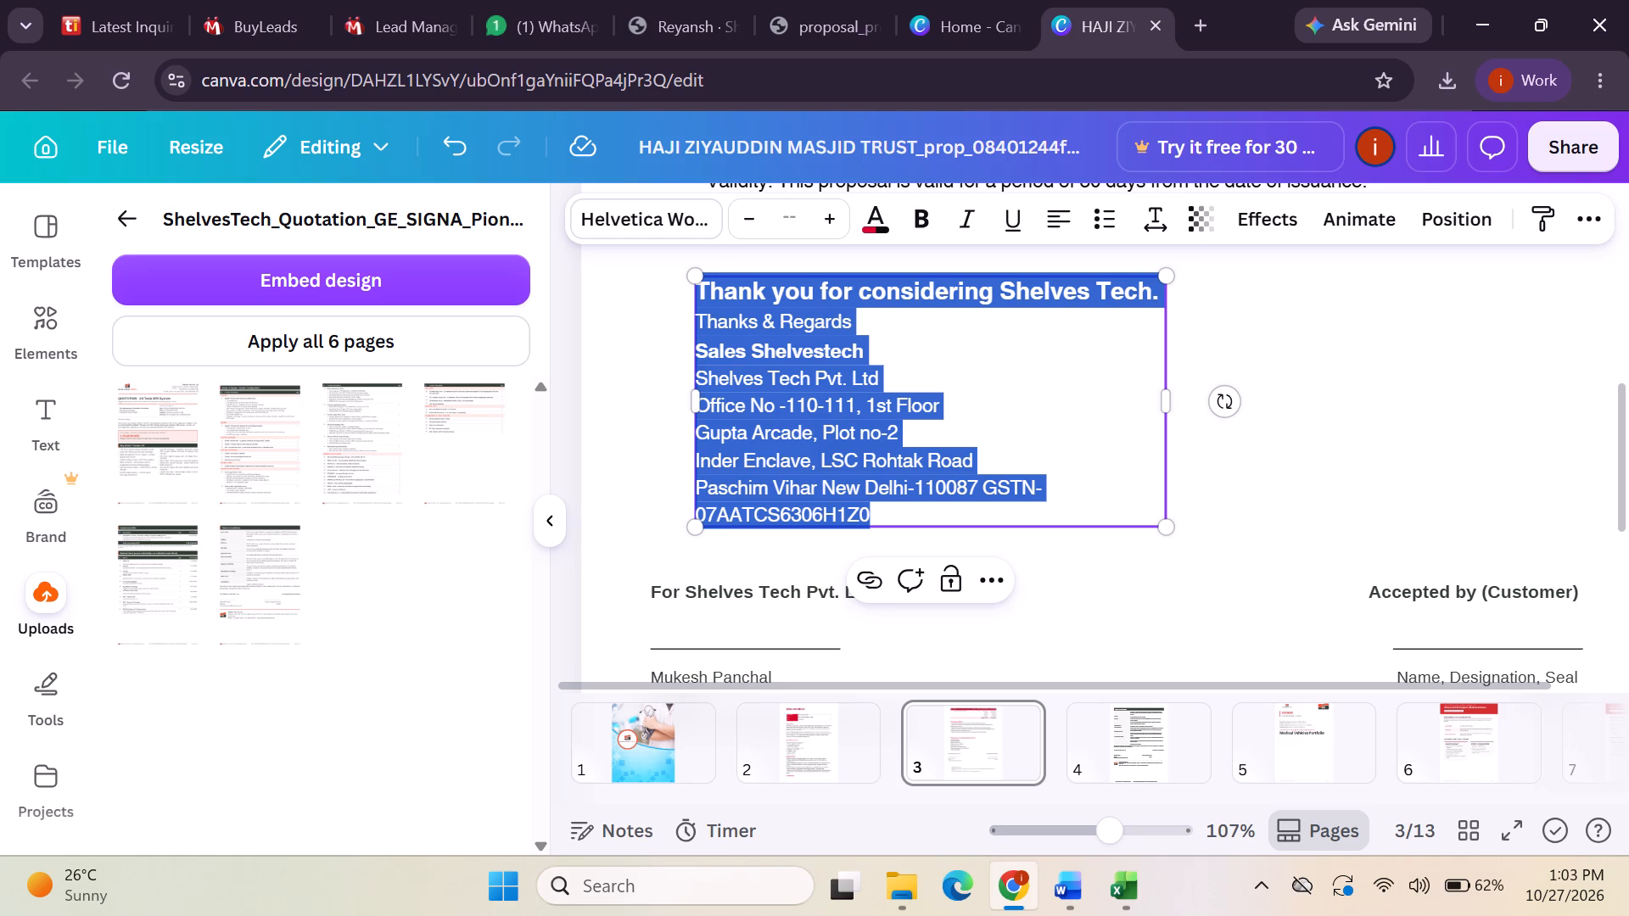
pyautogui.click(813, 432)
pyautogui.click(799, 398)
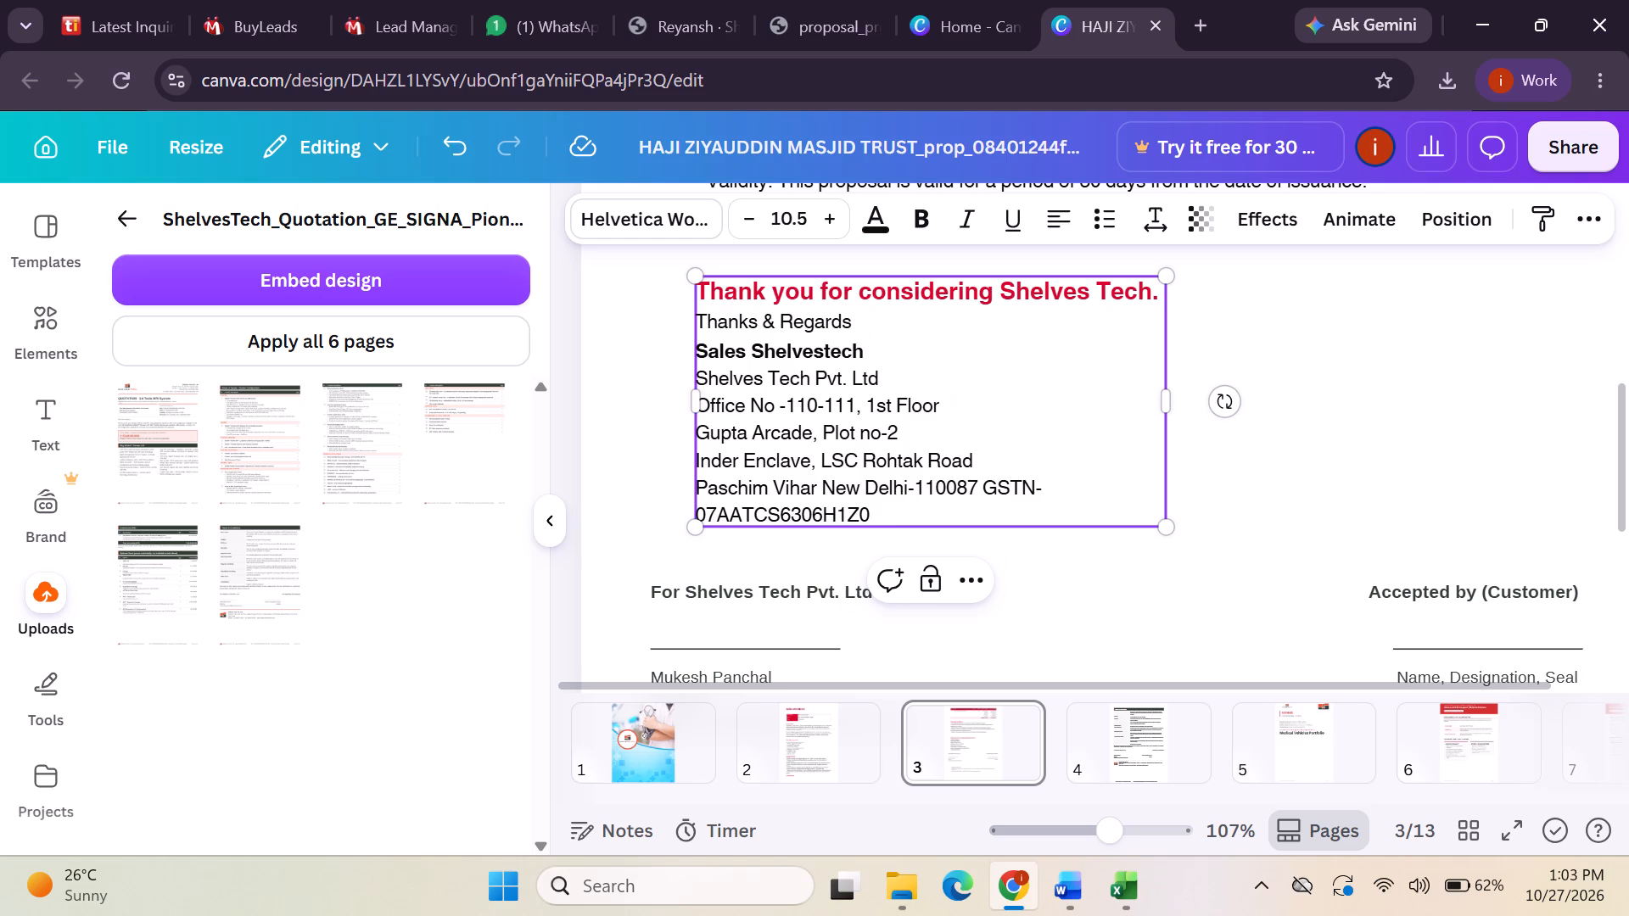
pyautogui.press('BackSpace')
pyautogui.press('8')
# Change the floor in the same address line to "8th Floor".
pyautogui.click(873, 397)
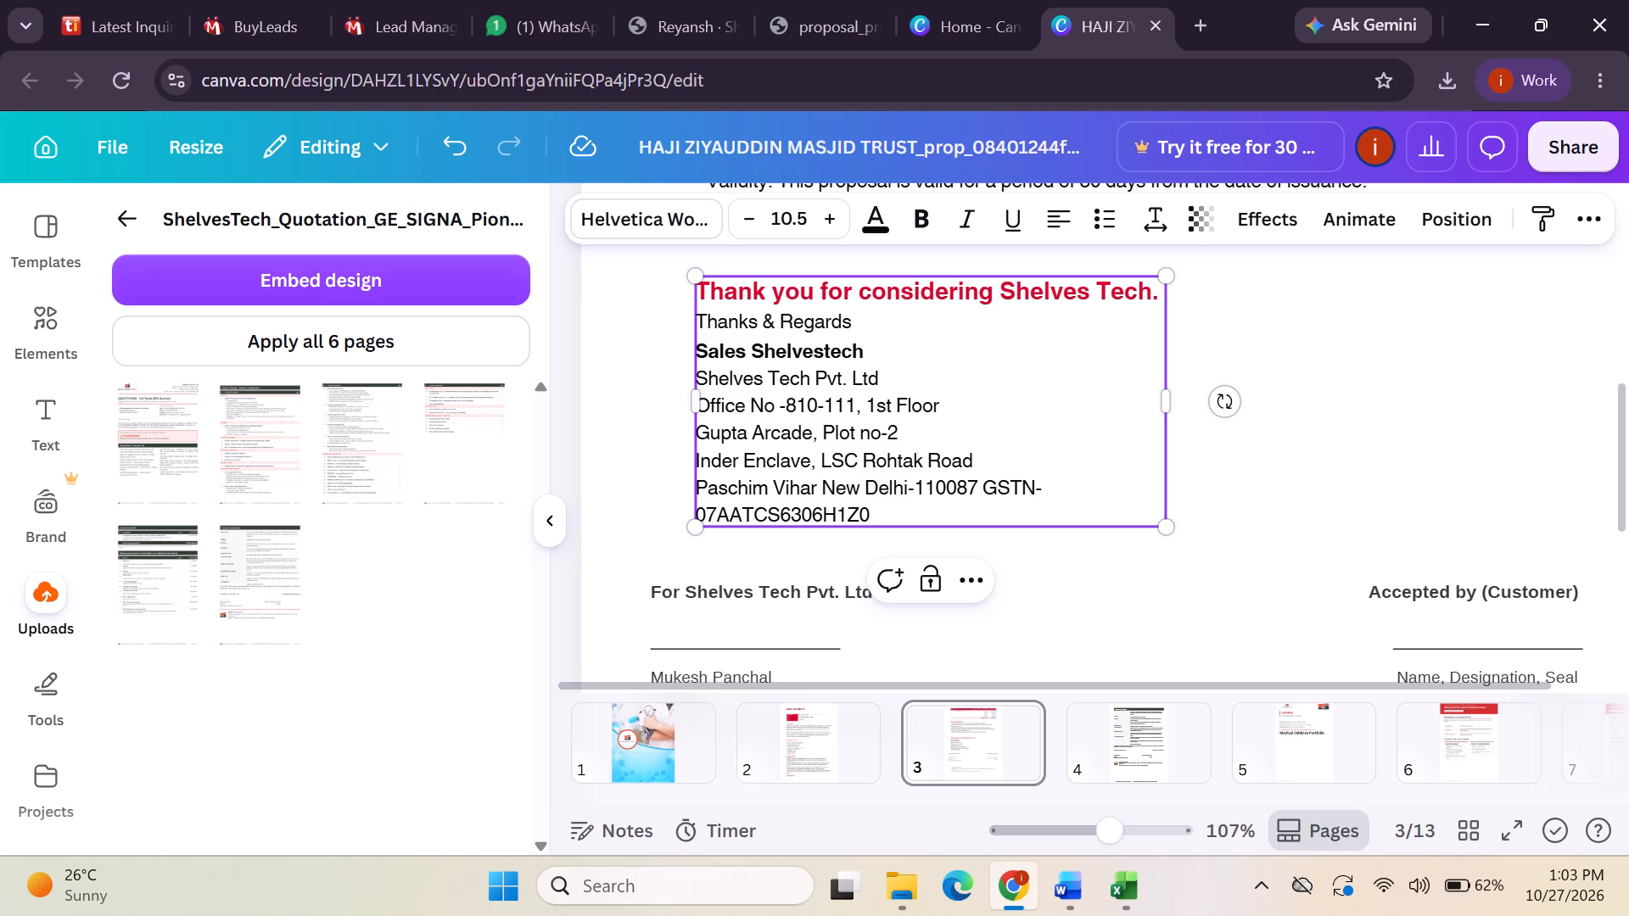
pyautogui.click(881, 400)
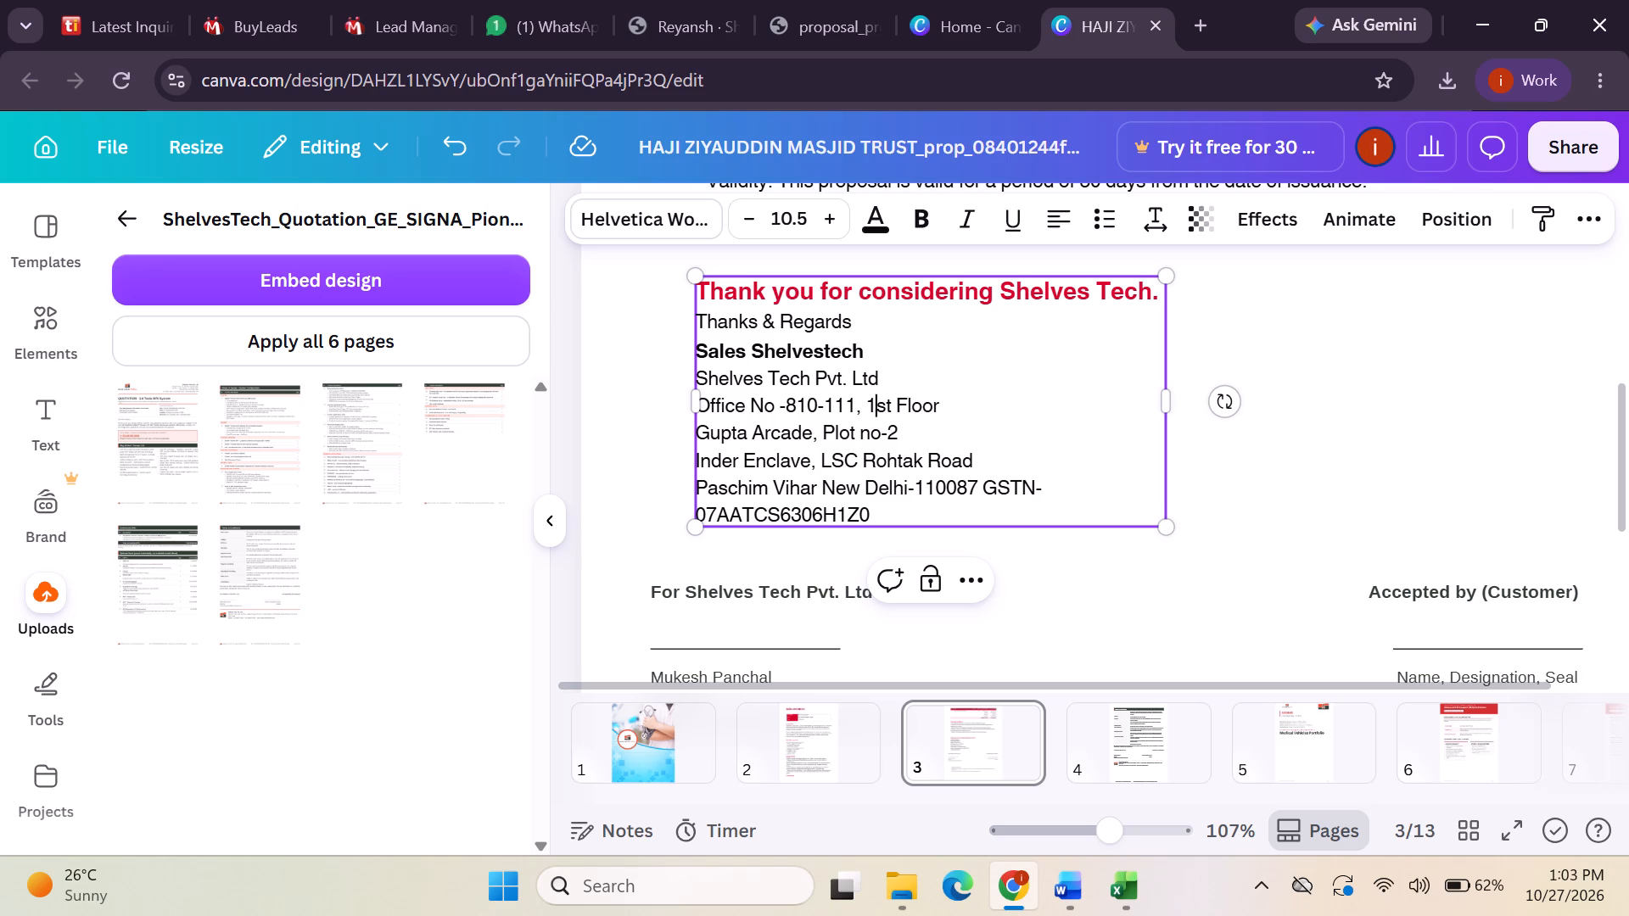
pyautogui.click(886, 402)
pyautogui.press('BackSpace')
pyautogui.press('BackSpace')
pyautogui.press('8')
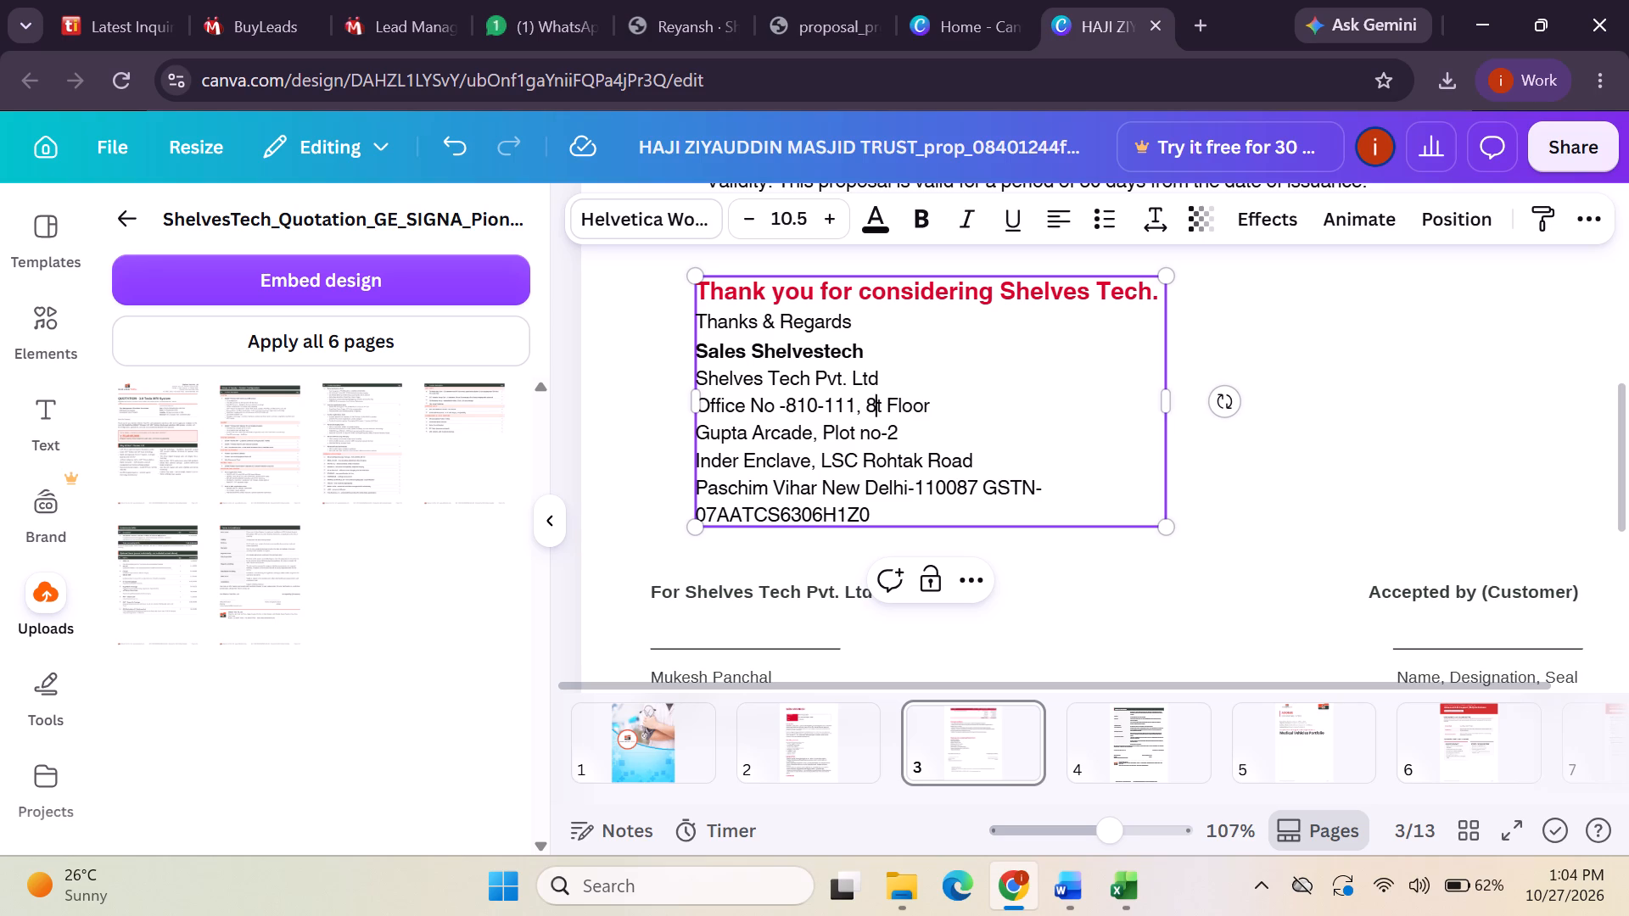
pyautogui.click(881, 395)
pyautogui.press('h')
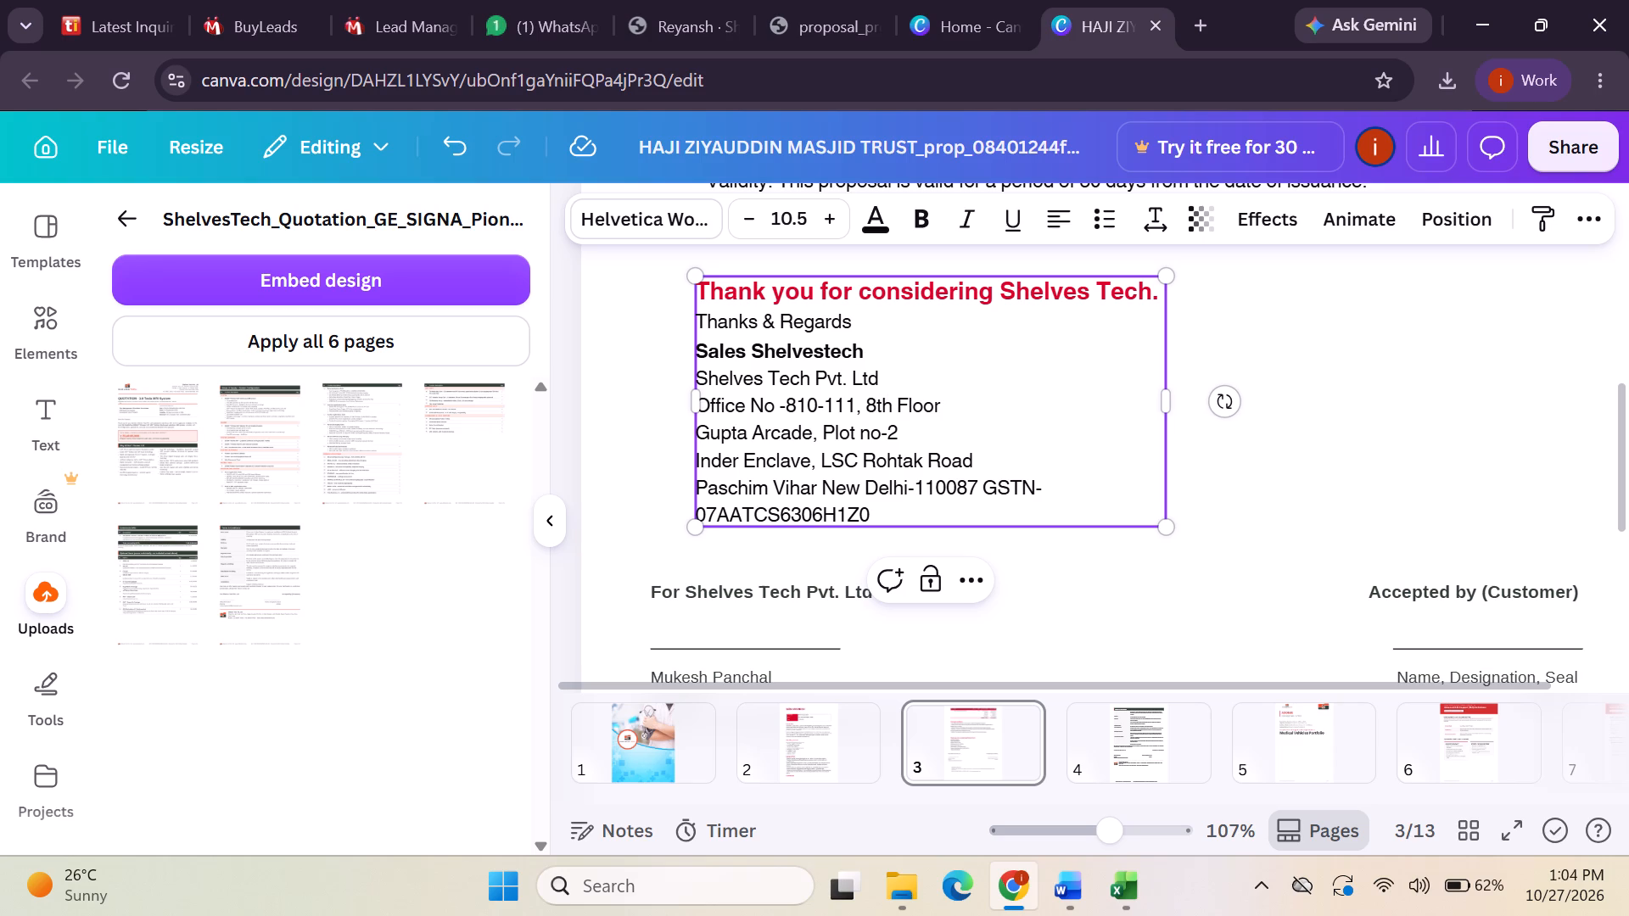
# Remove "-111" from the office number in the "Thanks & Regards" address on page 3, leaving only 810.
pyautogui.click(854, 406)
pyautogui.press('BackSpace')
pyautogui.press('BackSpace')
pyautogui.press('BackSpace')
pyautogui.press('BackSpace')
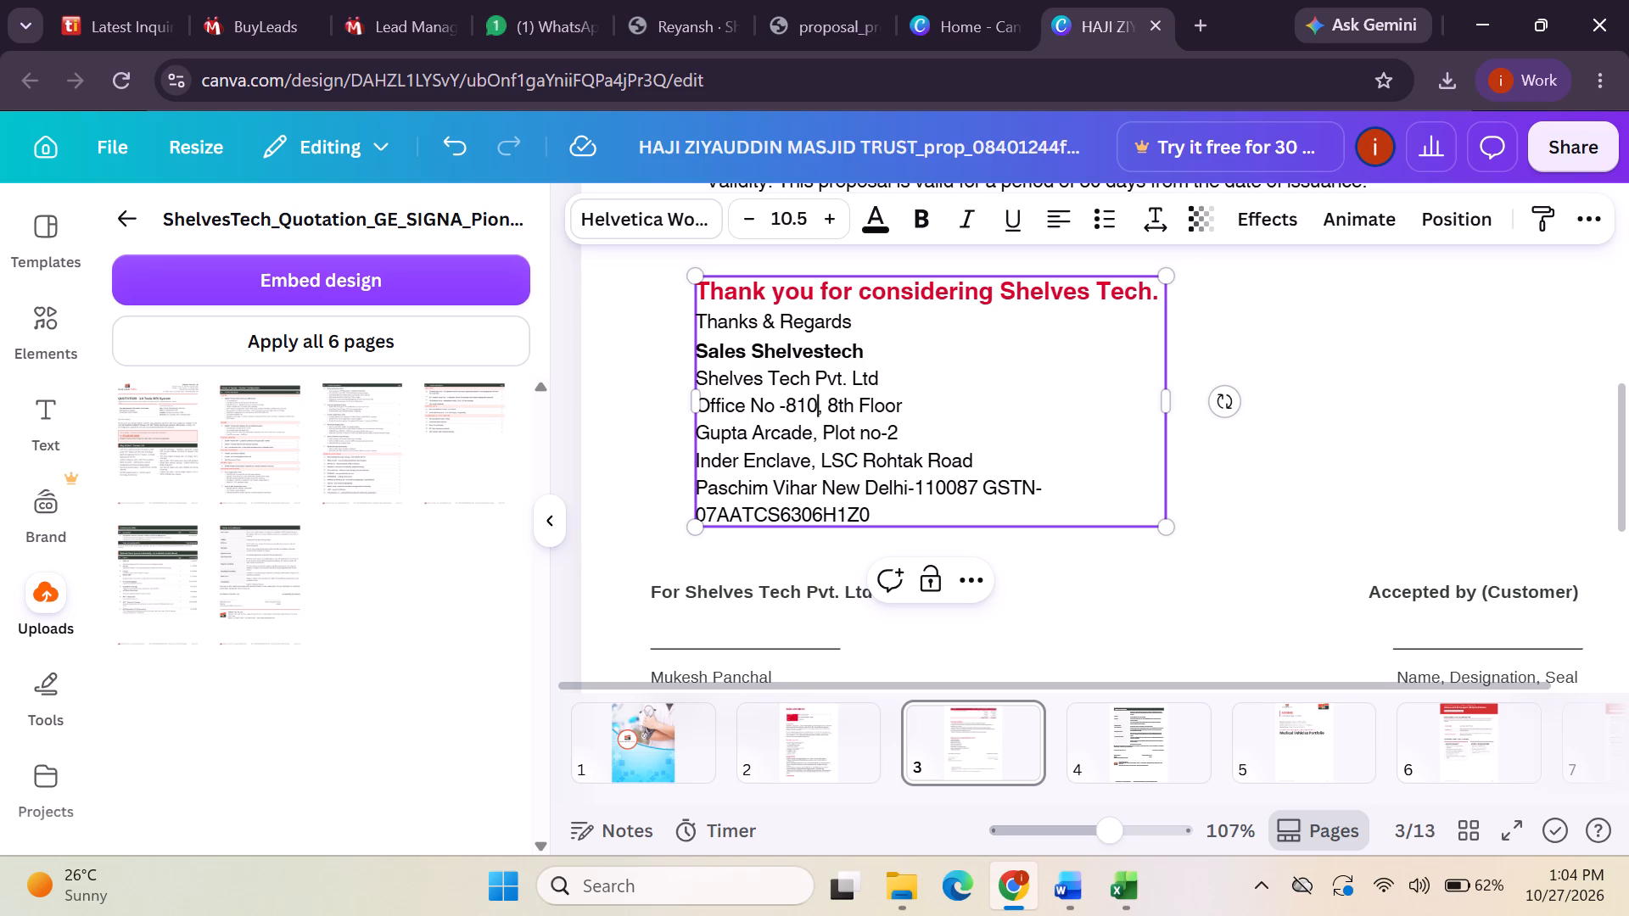
# Replace the "Gupta Arcade, Plot no-2" line in the "Thanks & Regards" address with "Krishna Apra".
pyautogui.moveTo(808, 431); pyautogui.dragTo(752, 429)
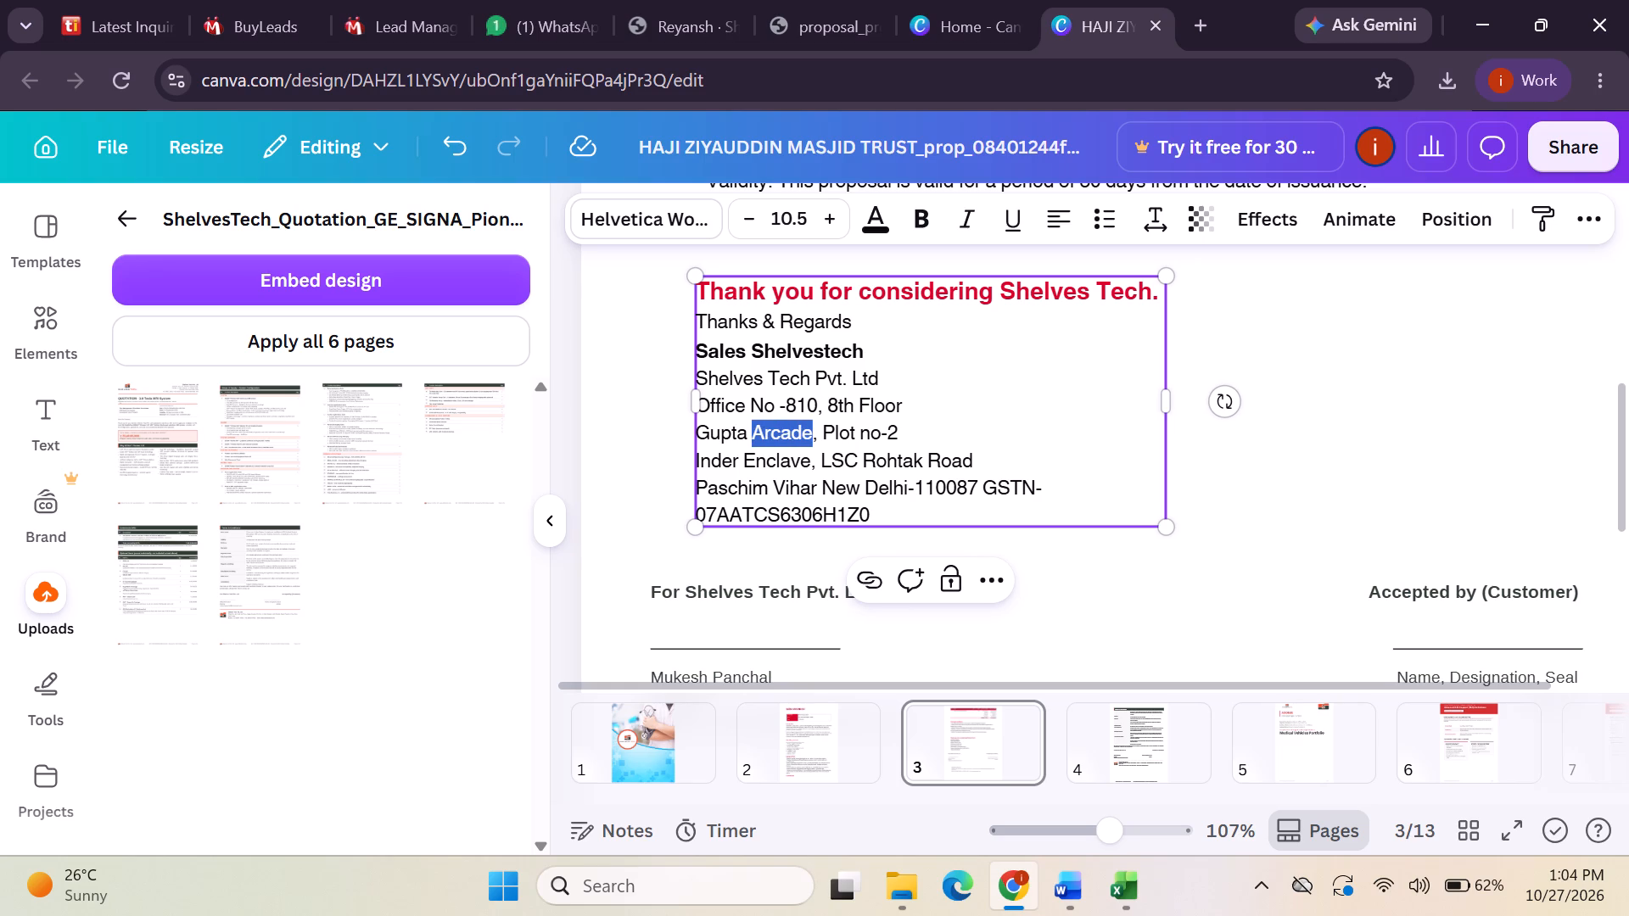
pyautogui.moveTo(904, 430); pyautogui.dragTo(709, 448)
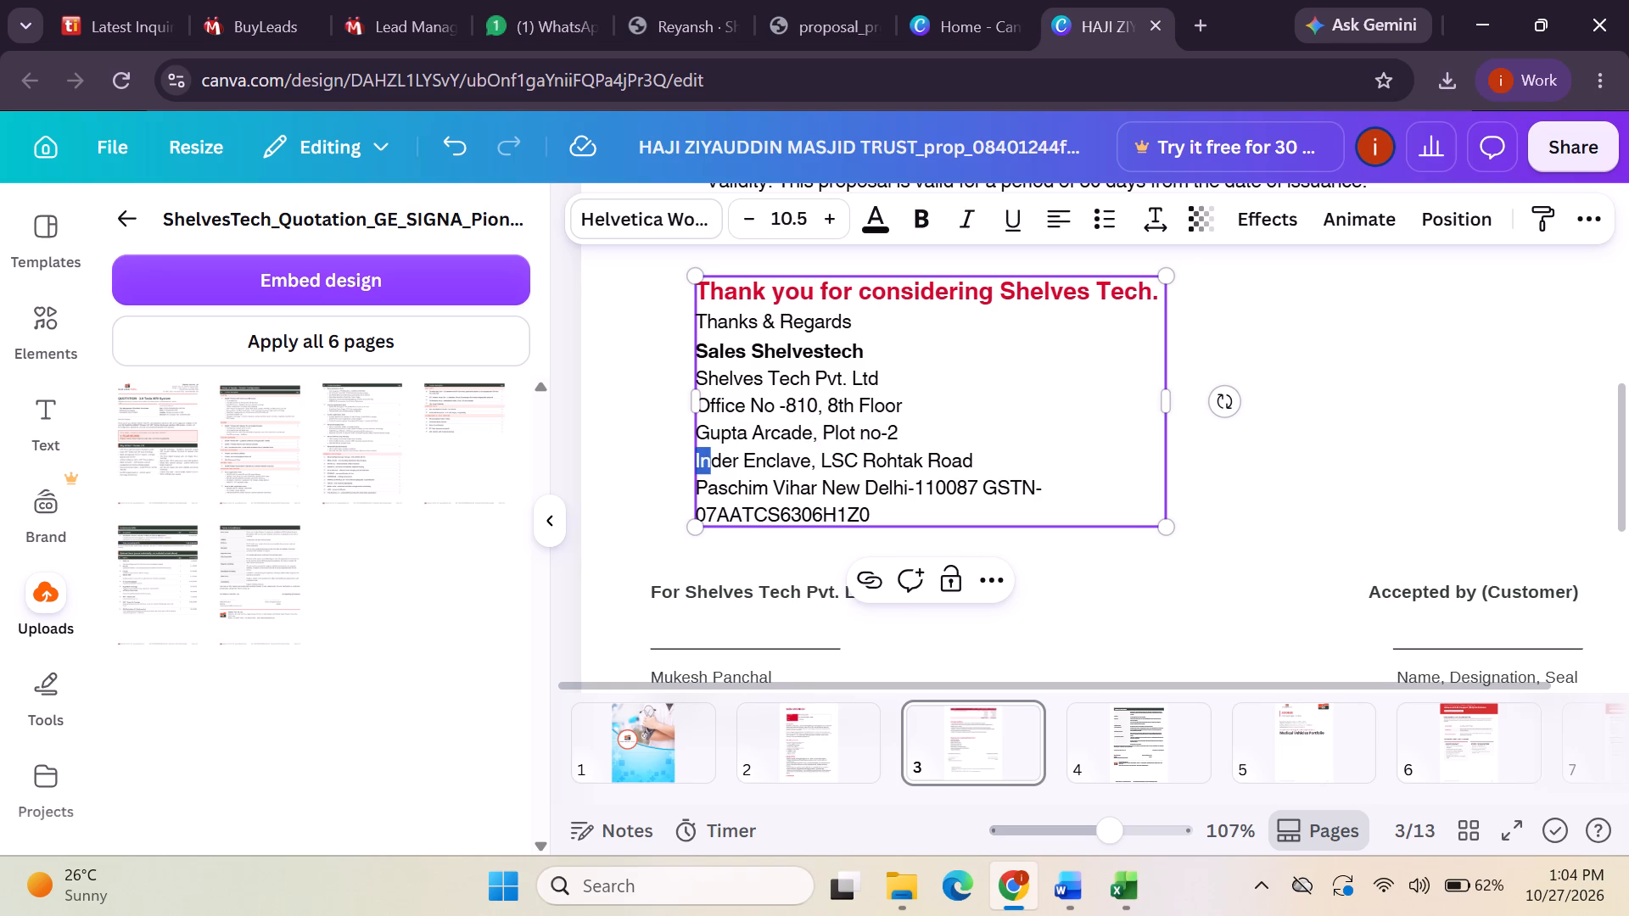
pyautogui.moveTo(709, 448); pyautogui.dragTo(701, 439)
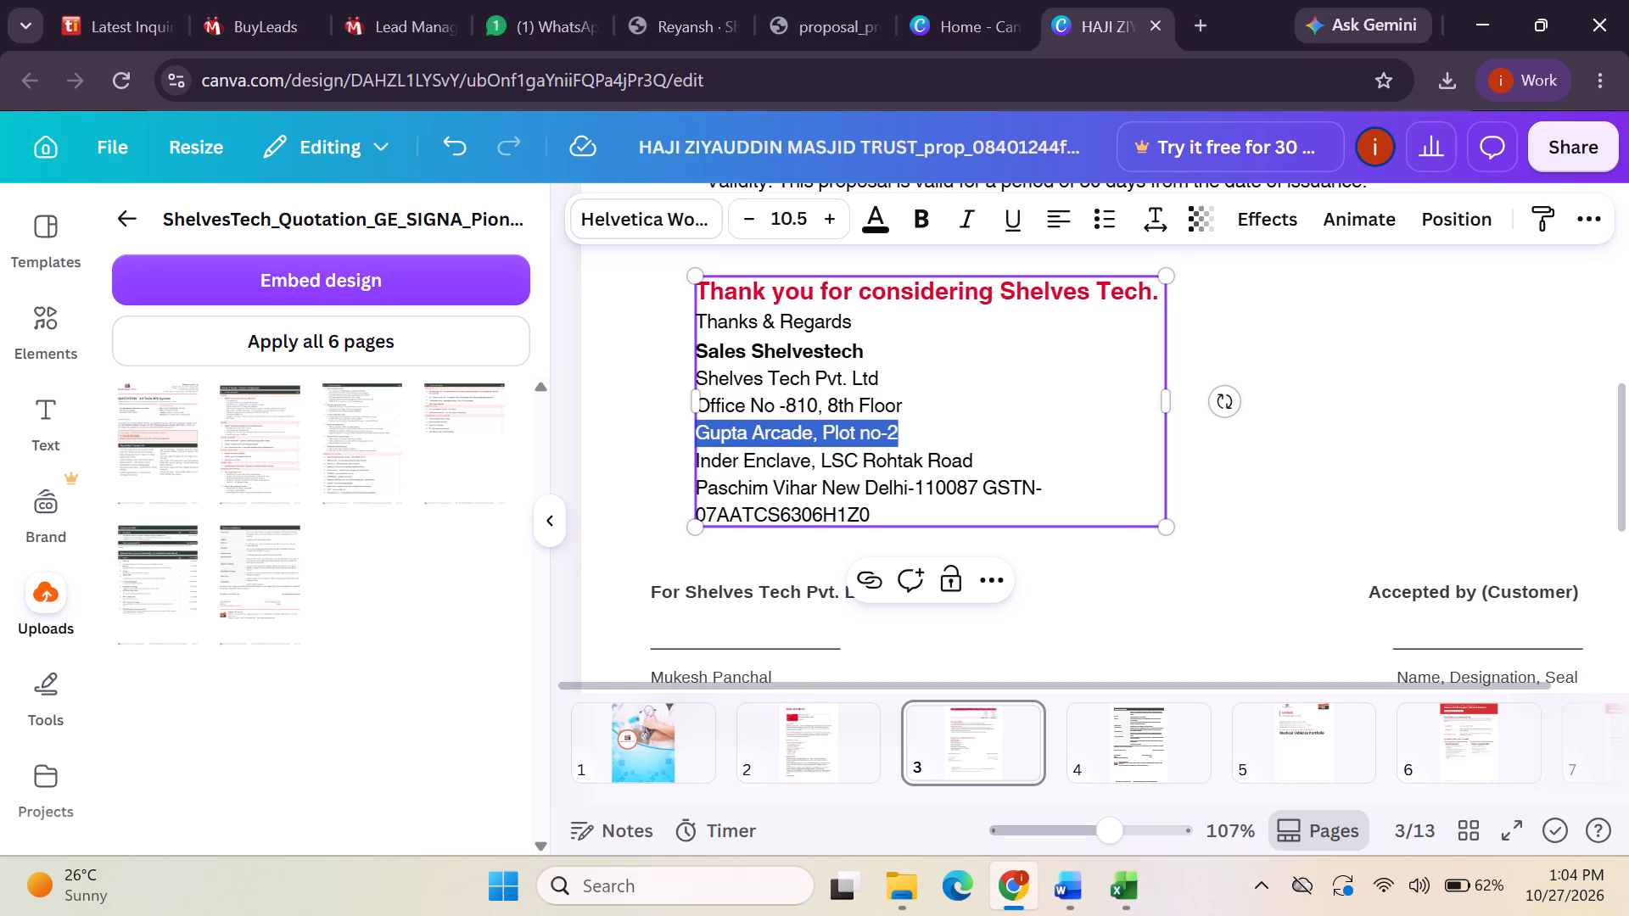
pyautogui.press('k')
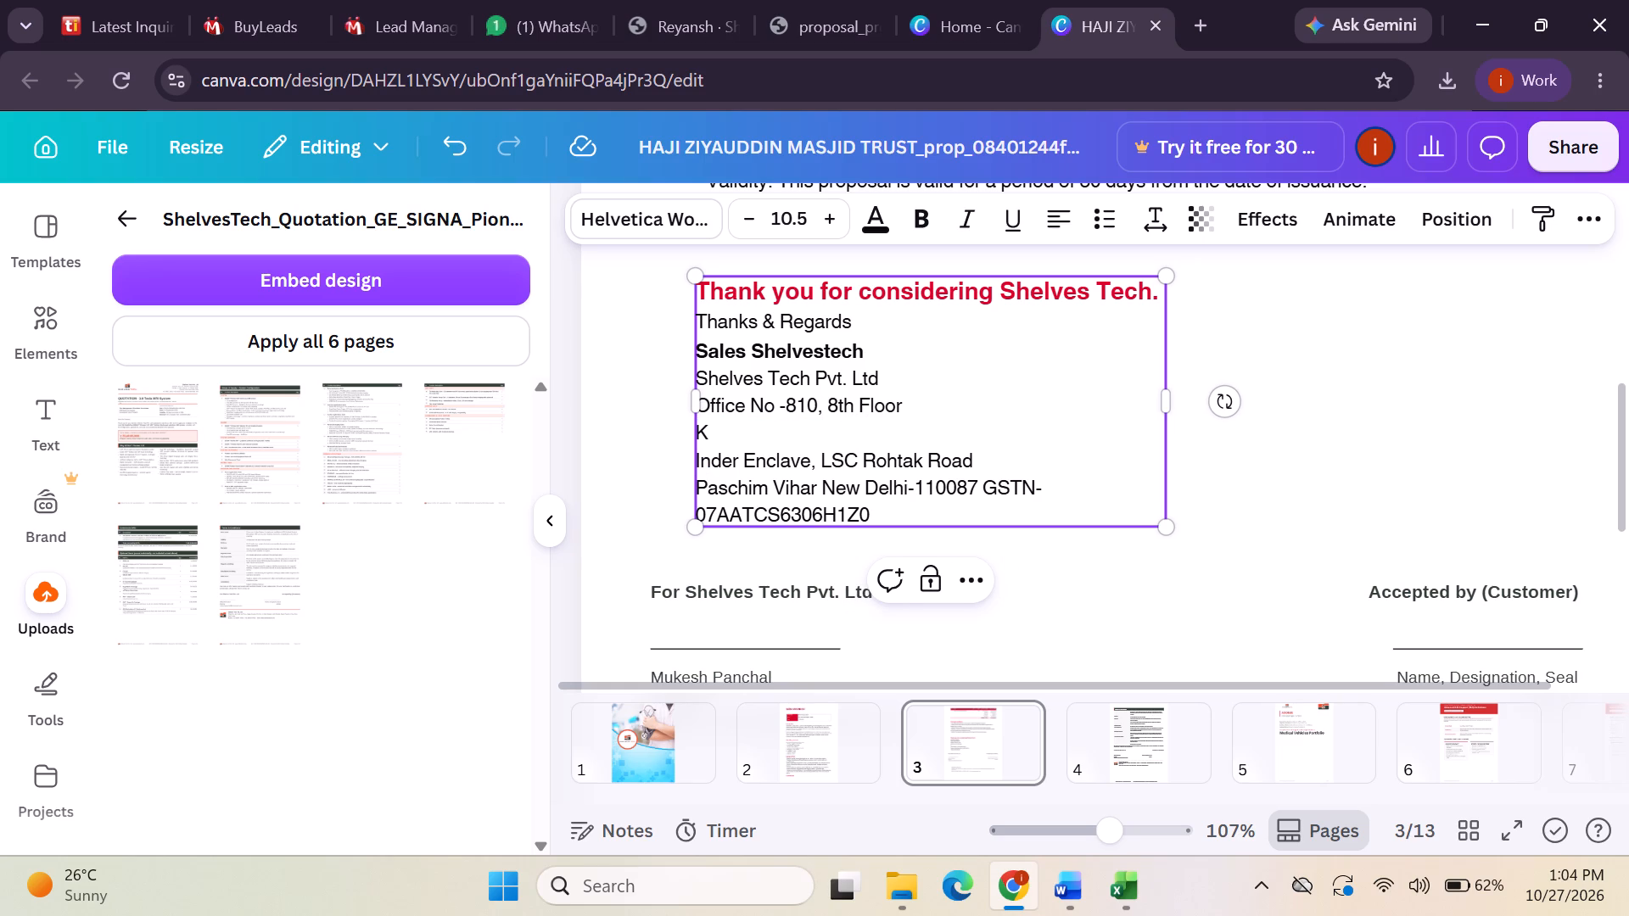
pyautogui.press('r')
pyautogui.write('ishna')
pyautogui.press('space')
pyautogui.press('a')
pyautogui.write('pr')
pyautogui.press('a')
pyautogui.click(695, 459)
pyautogui.moveTo(977, 458); pyautogui.dragTo(705, 450)
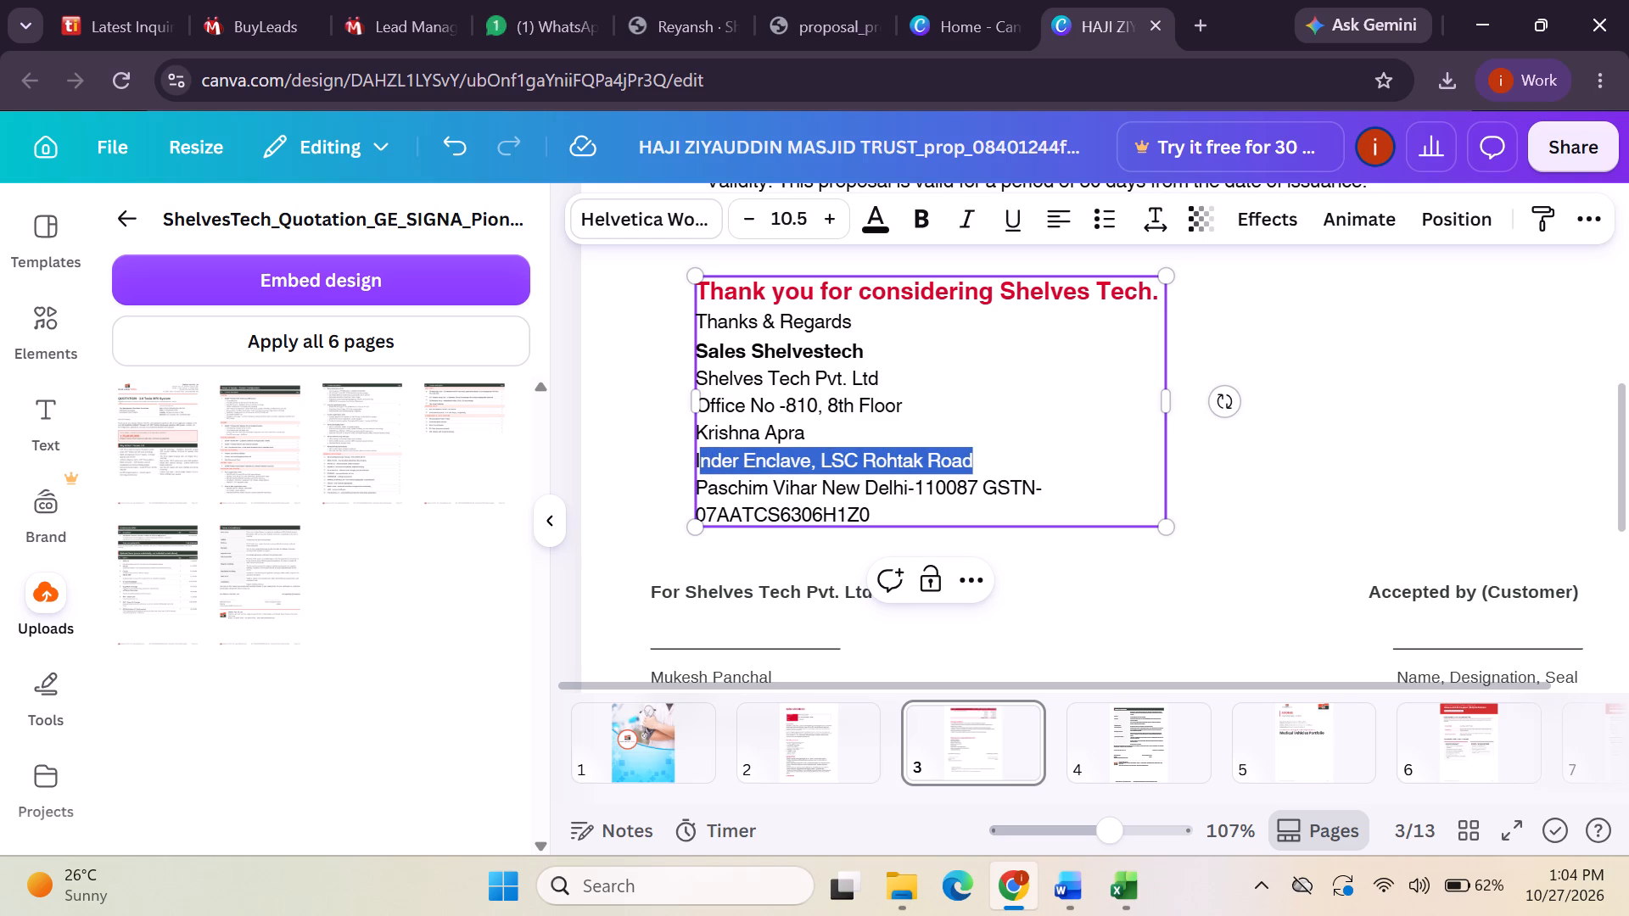
pyautogui.moveTo(705, 450); pyautogui.dragTo(696, 450)
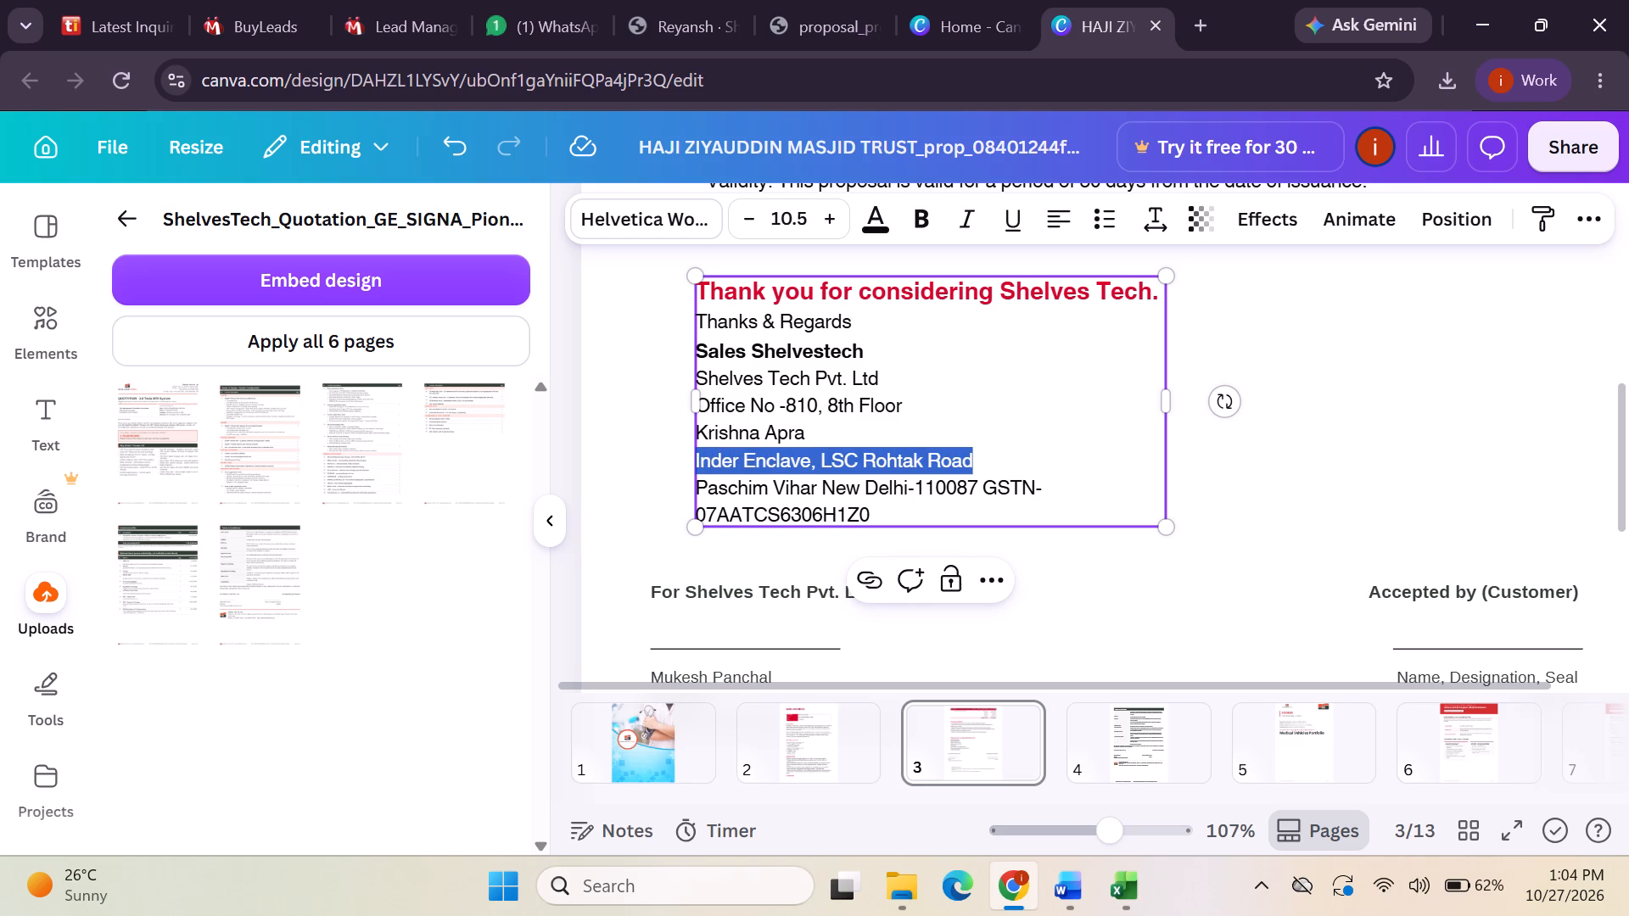
pyautogui.press('BackSpace')
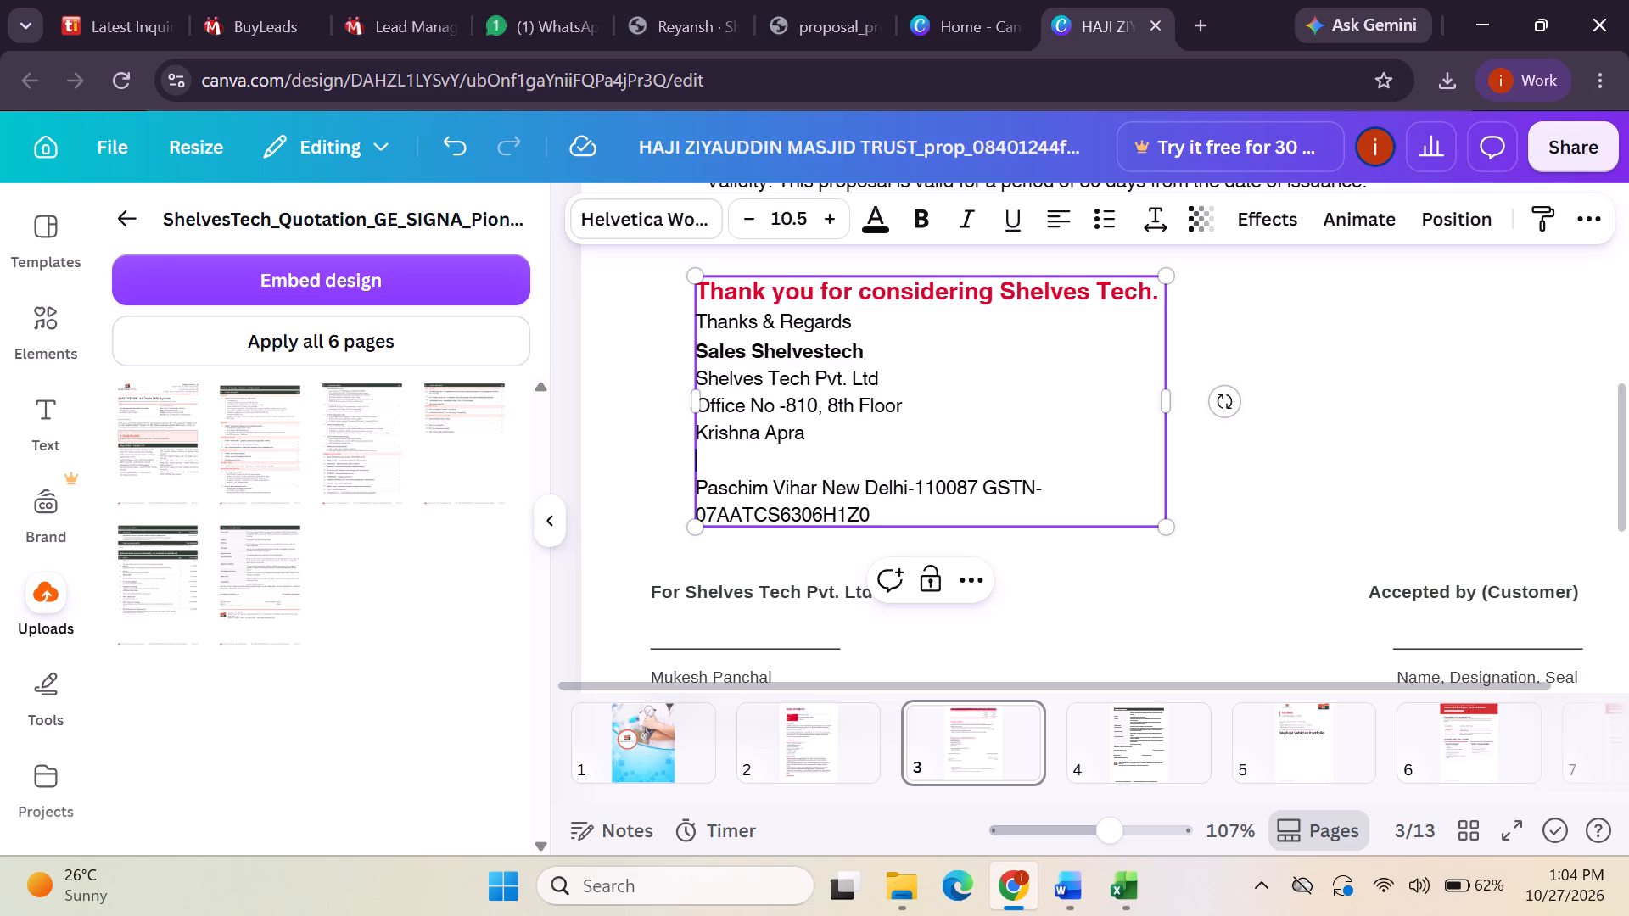
# Replace "Paschim Vihar" with "Pitampura" in the last line of the "Thanks & Regards" address.
pyautogui.moveTo(814, 487); pyautogui.dragTo(736, 492)
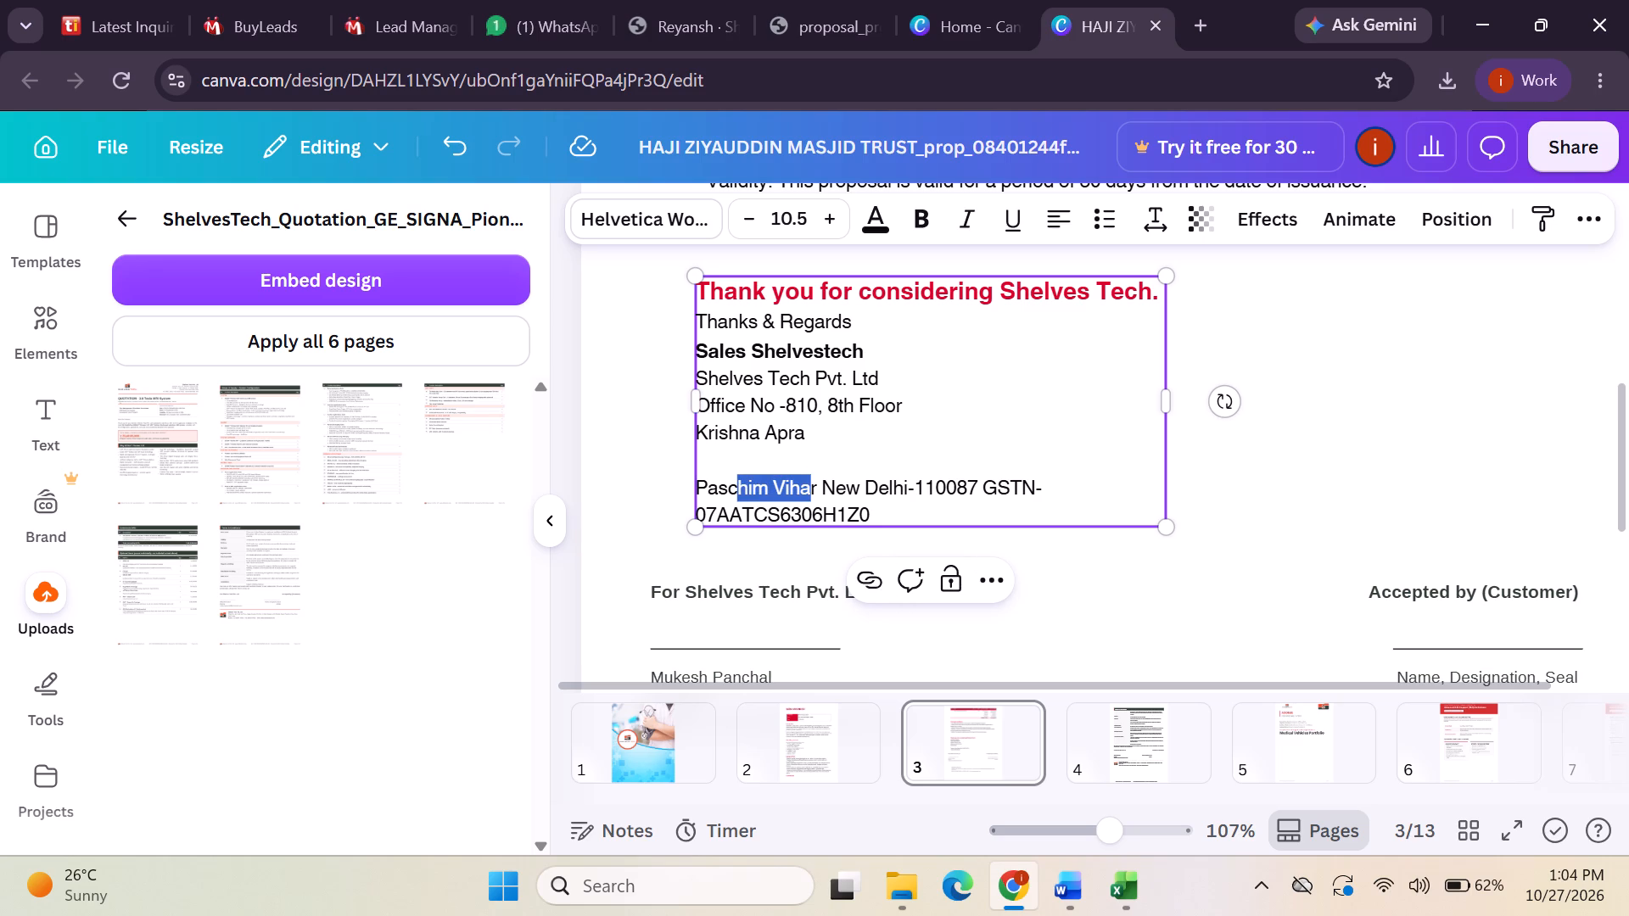
pyautogui.moveTo(815, 483); pyautogui.dragTo(775, 478)
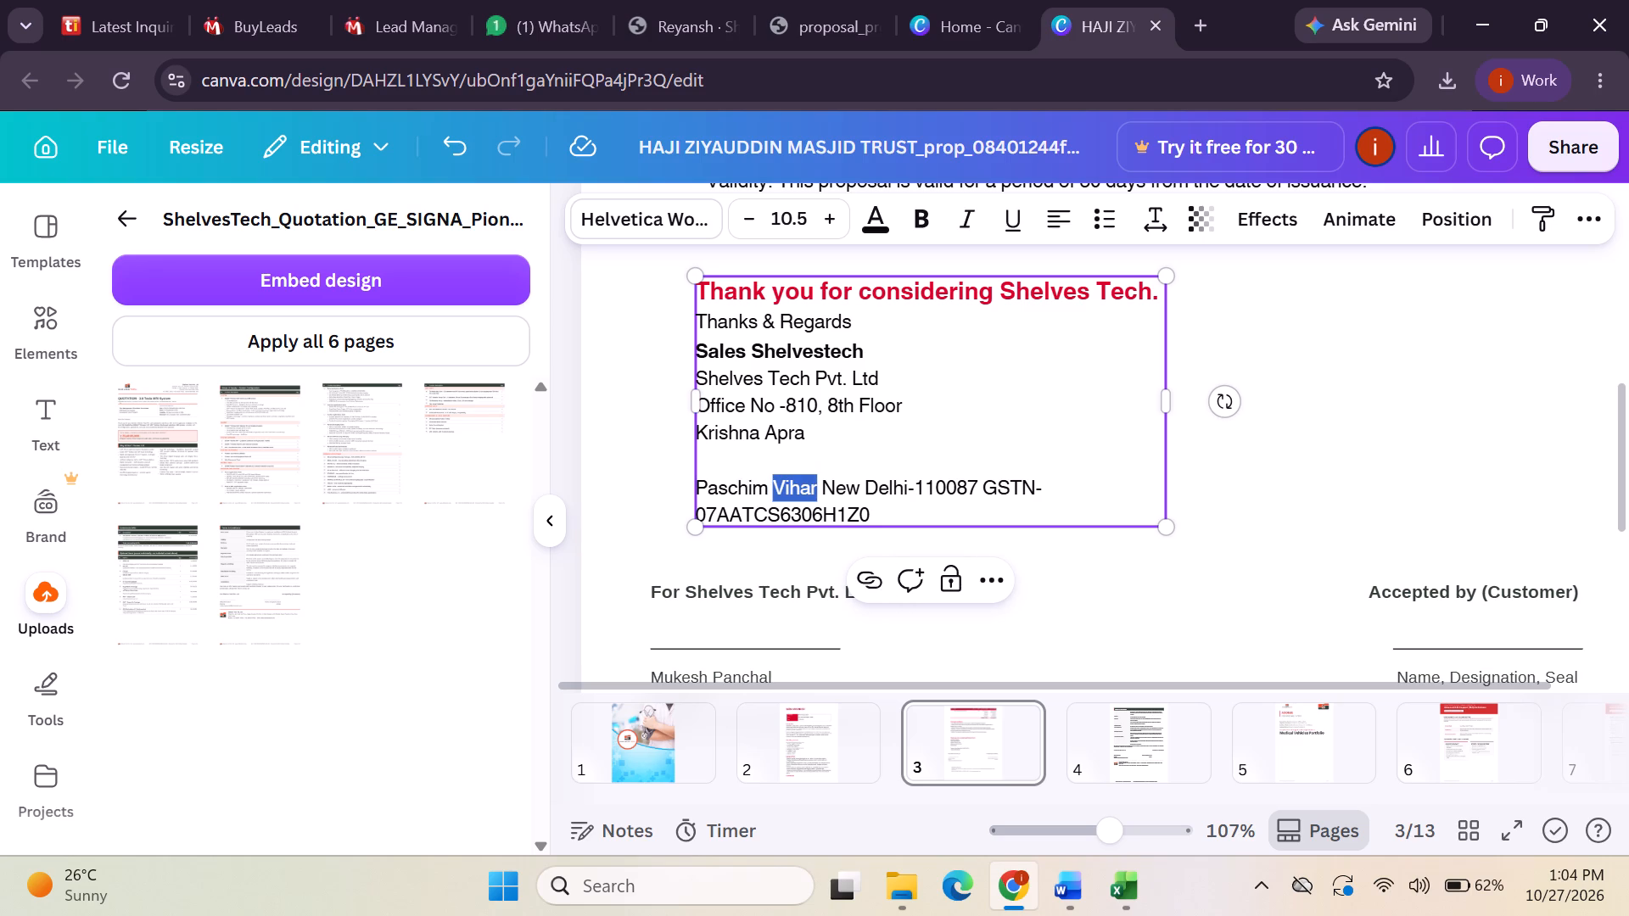
pyautogui.moveTo(775, 478); pyautogui.dragTo(699, 485)
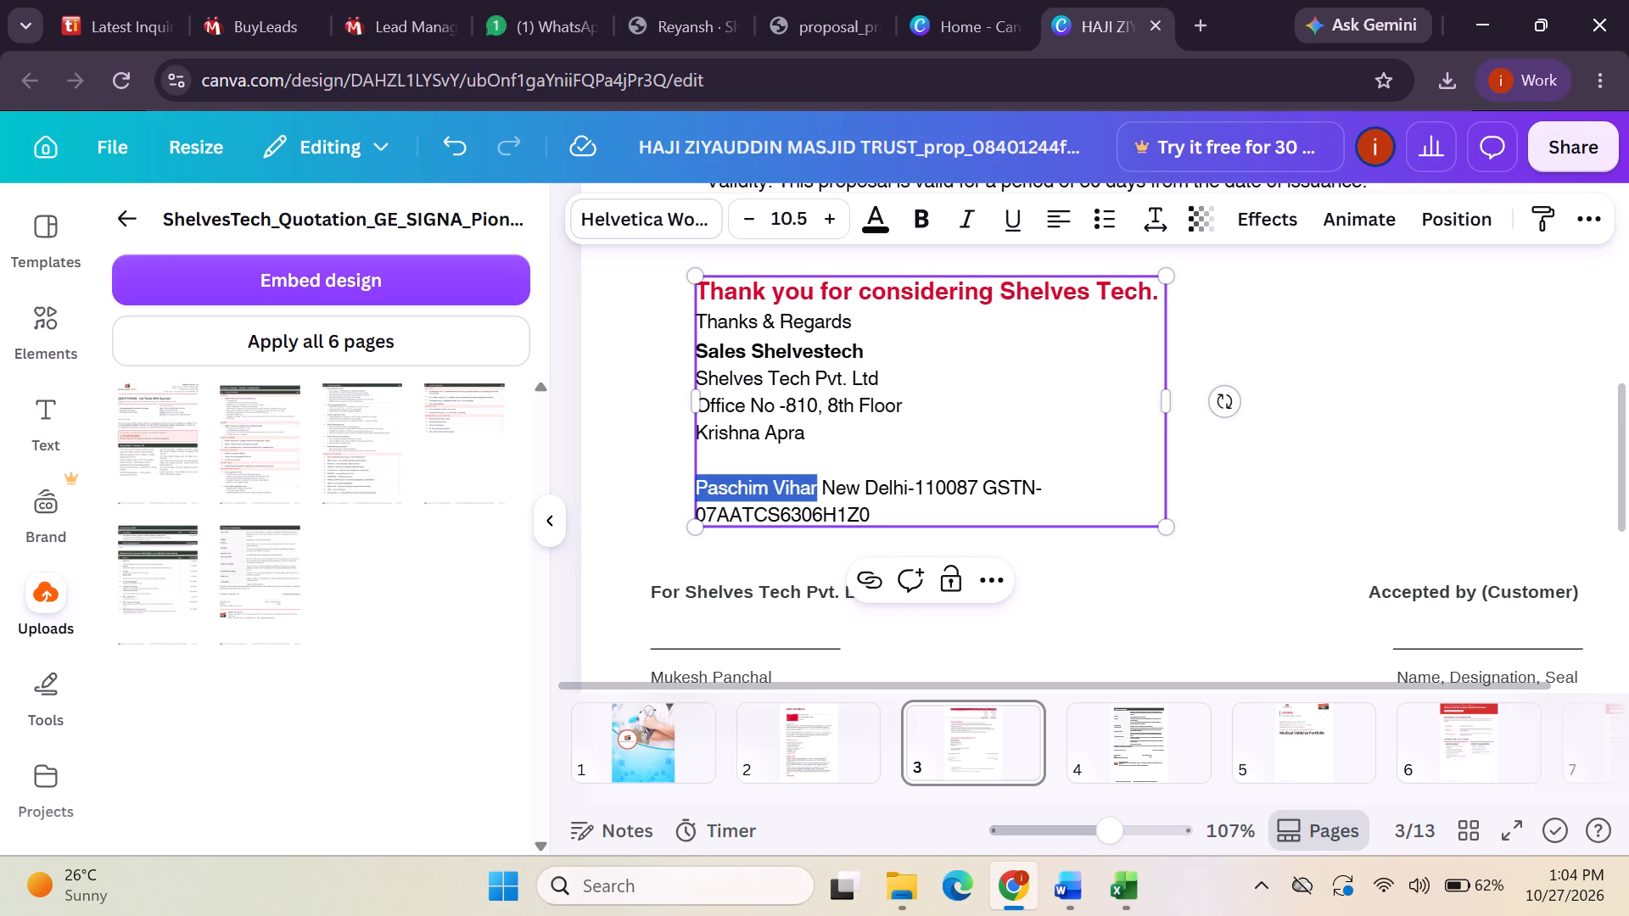
pyautogui.press('p')
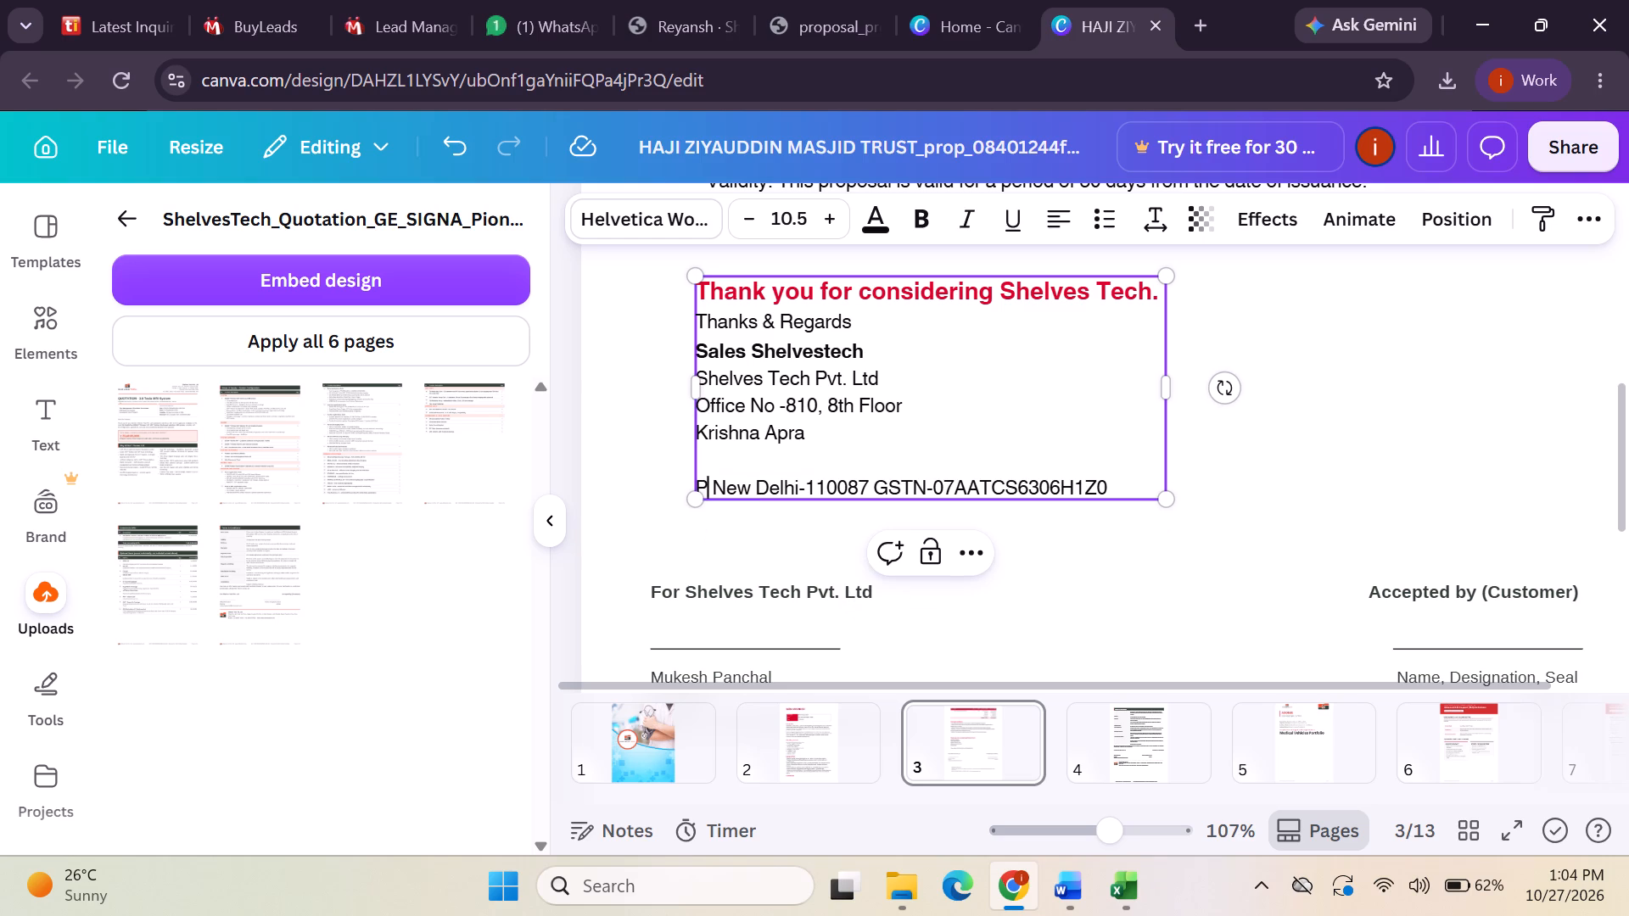
pyautogui.press('i')
pyautogui.write('tam')
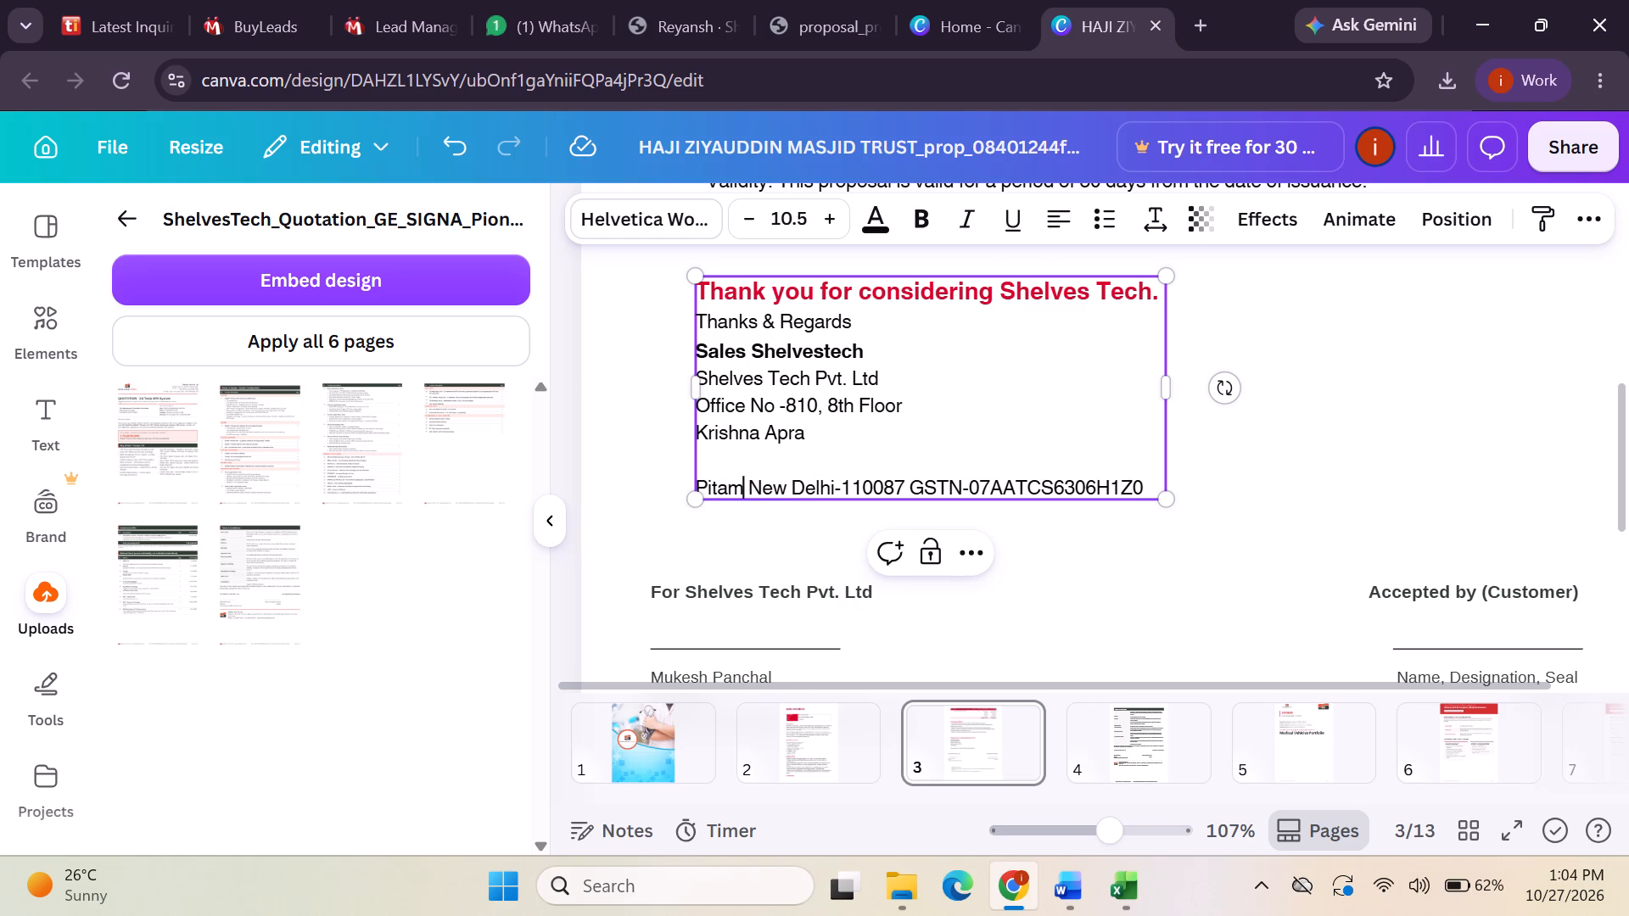
pyautogui.write('pura')
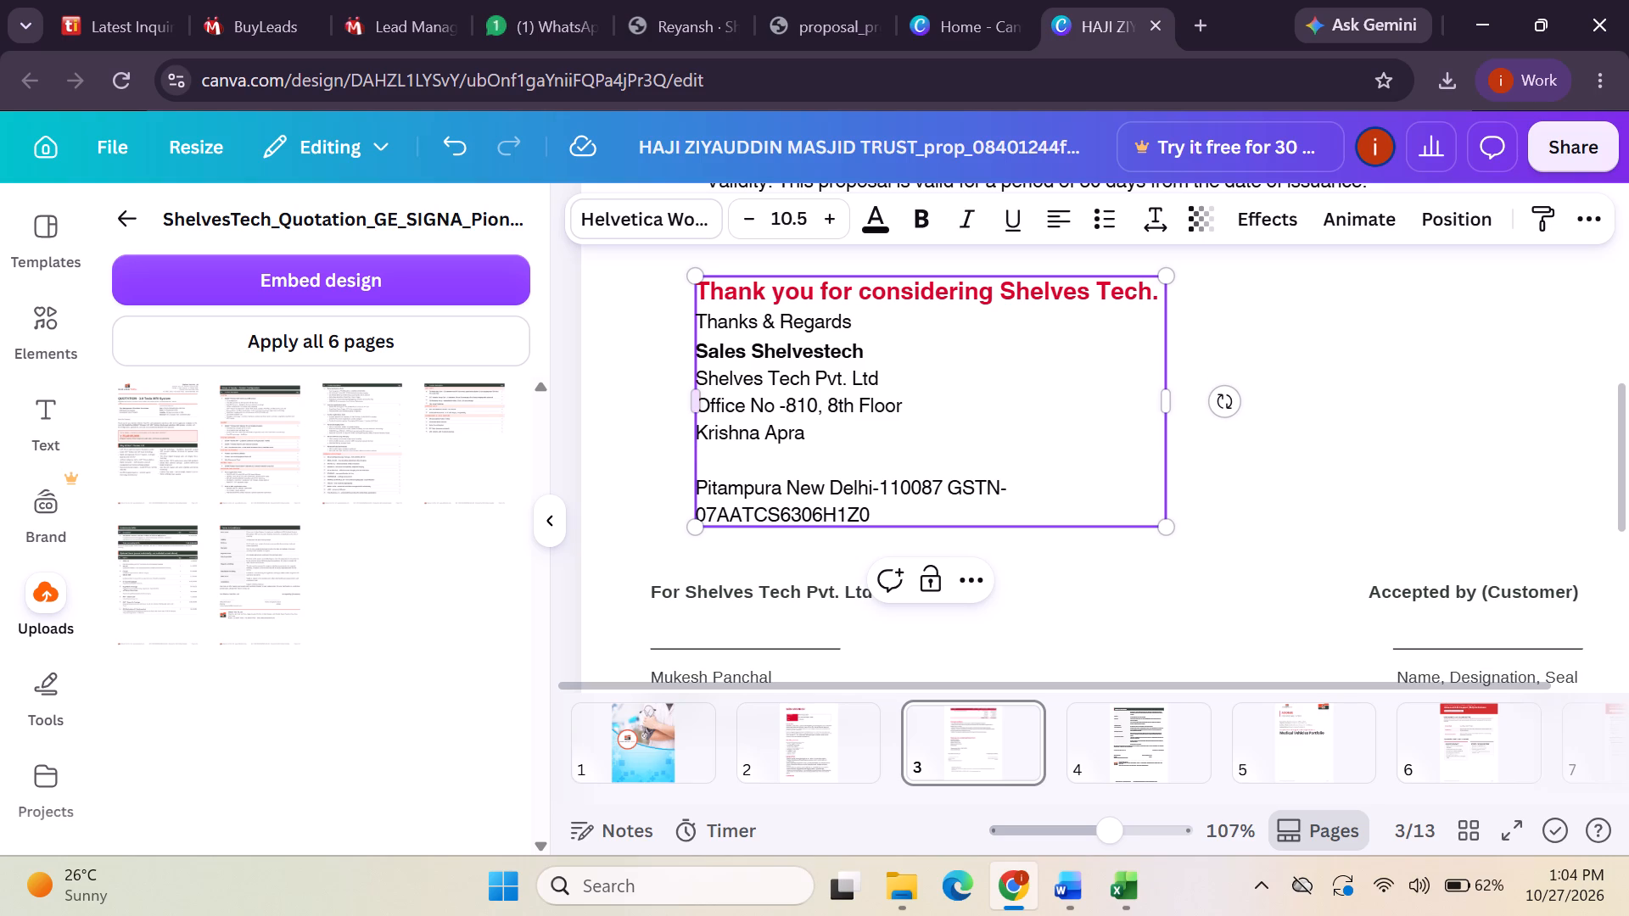
# Remove the blank line above "Pitampura" and move the New Delhi and GSTN text onto its own line below it.
pyautogui.click(701, 460)
pyautogui.press('BackSpace')
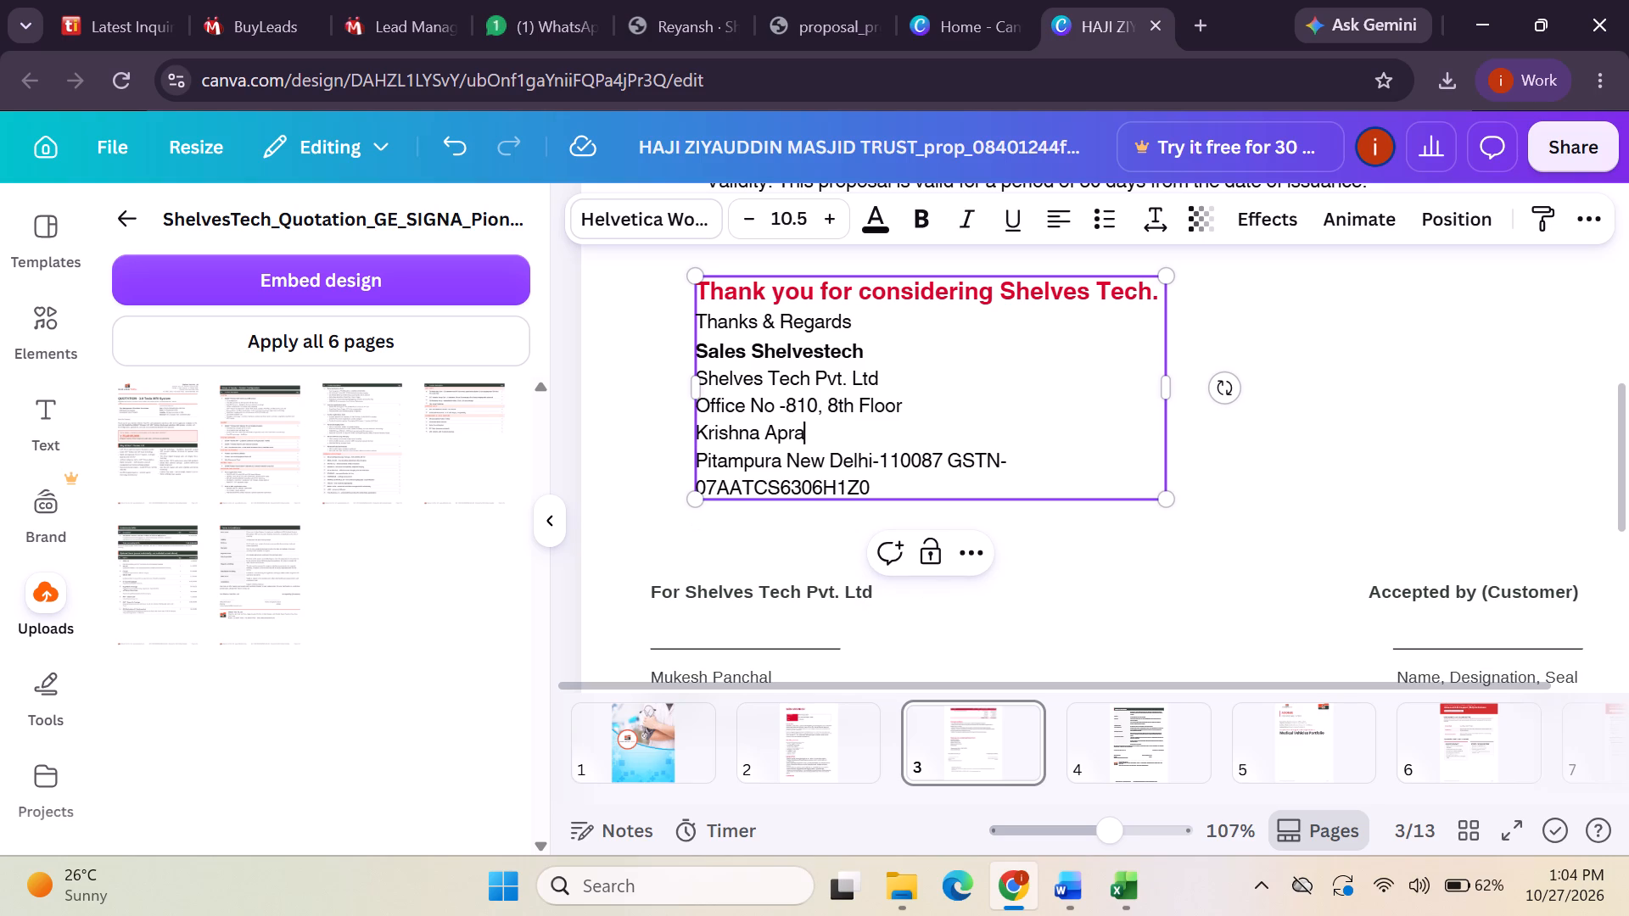
pyautogui.click(788, 465)
pyautogui.press('Return')
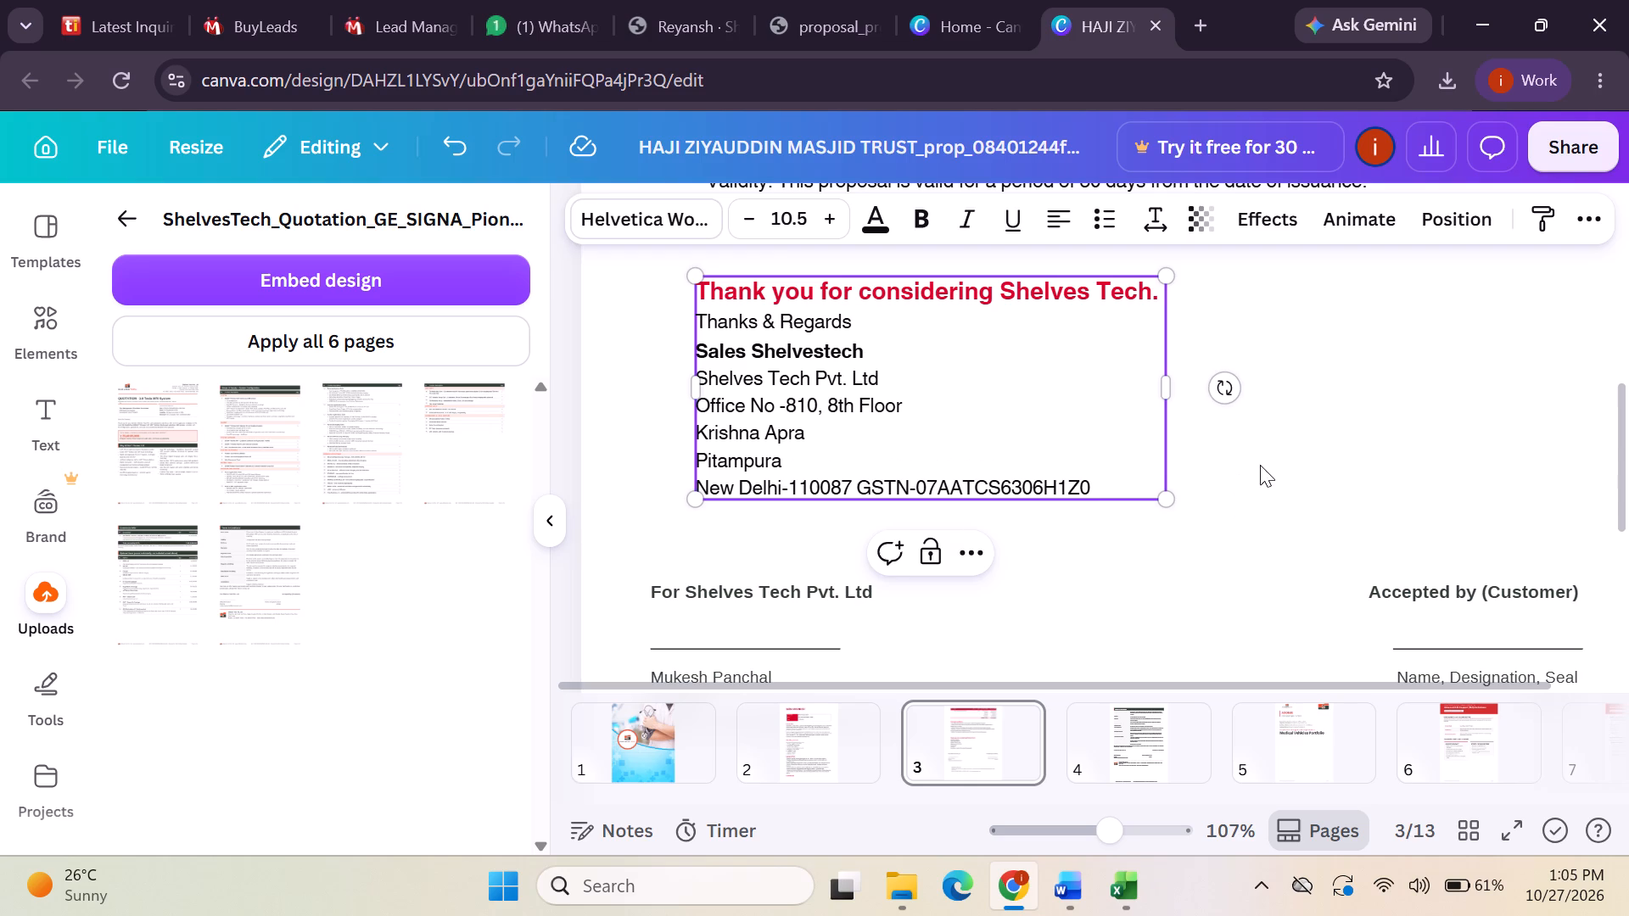
pyautogui.click(1338, 465)
# Change the office number in the Shelves Tech company footer on page 3 to just 810.
pyautogui.scroll(-3, 1296, 421)
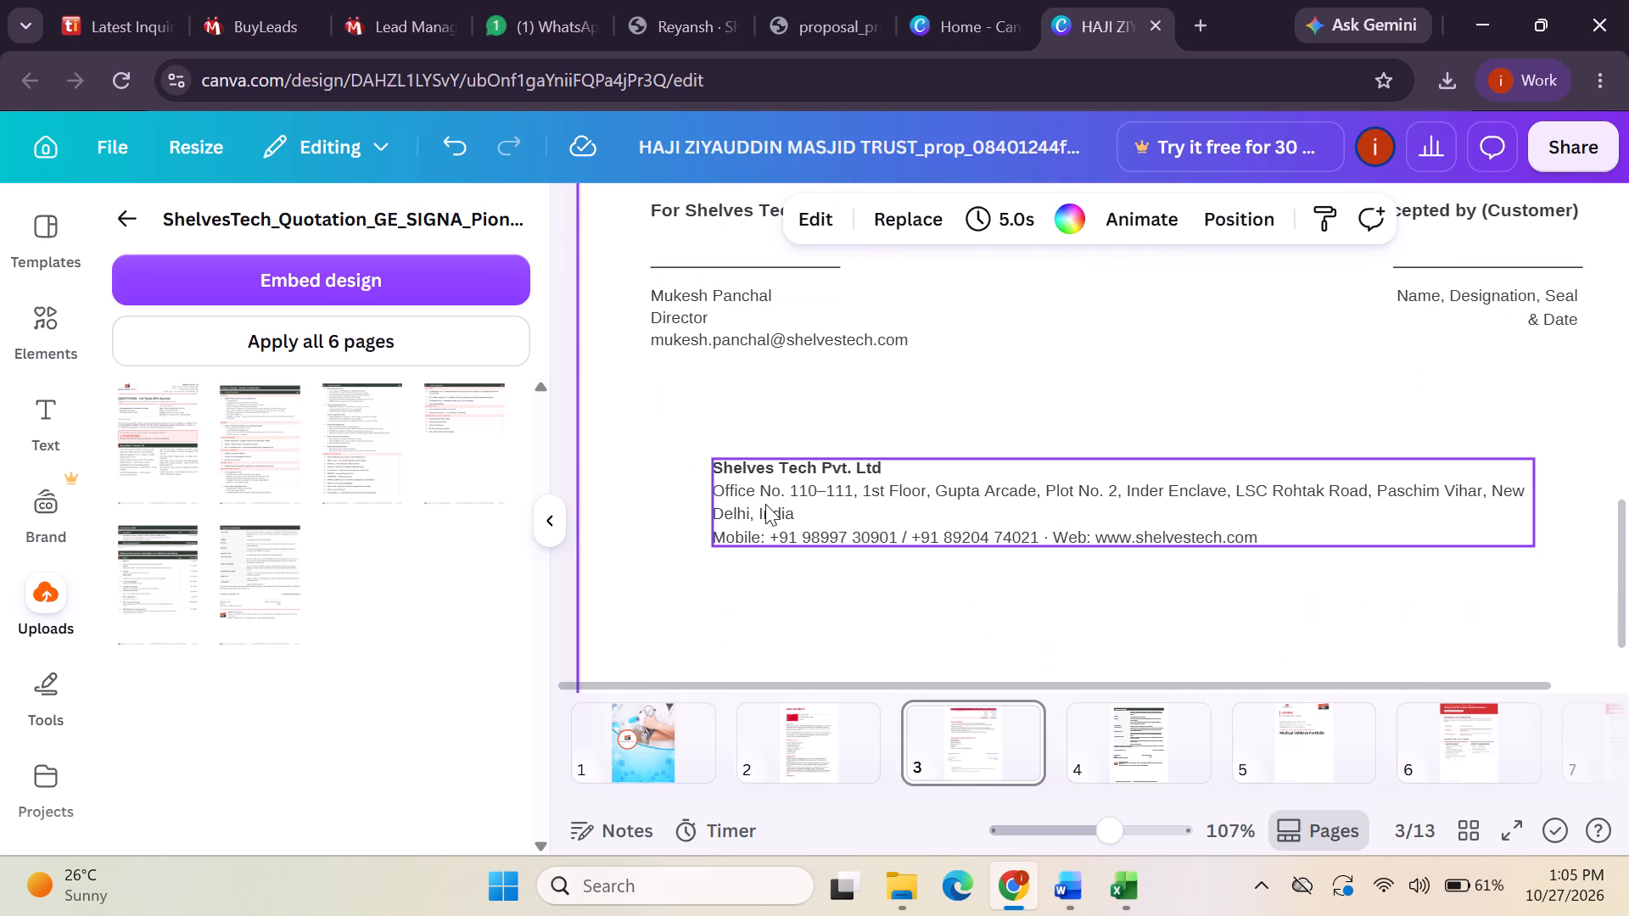
pyautogui.click(832, 491)
pyautogui.click(832, 491)
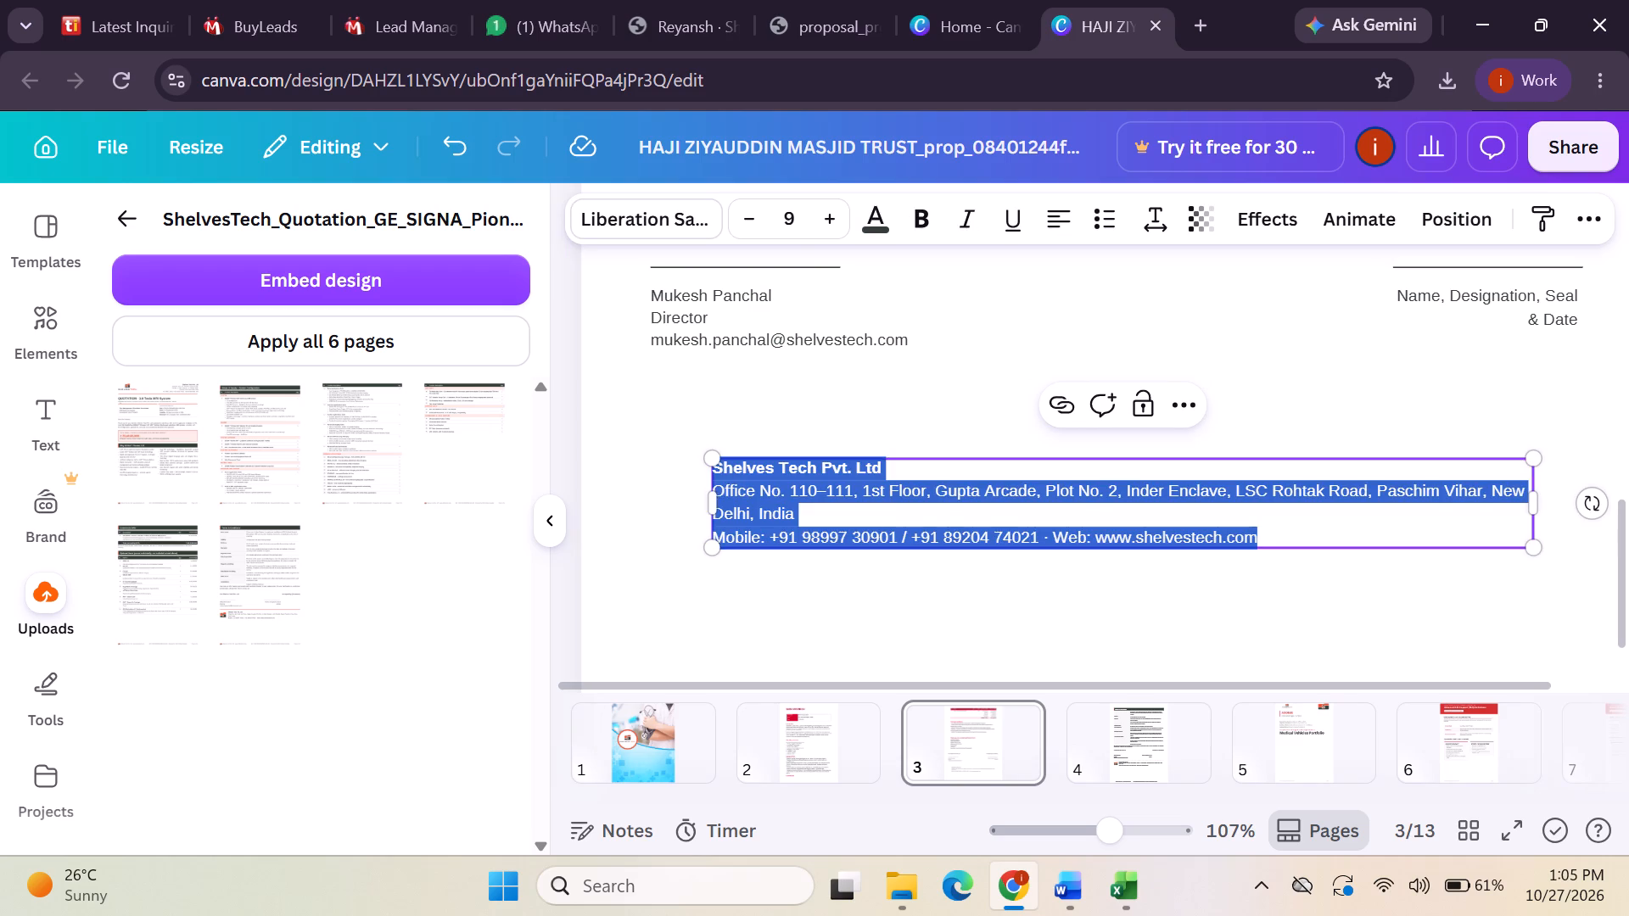
pyautogui.click(832, 491)
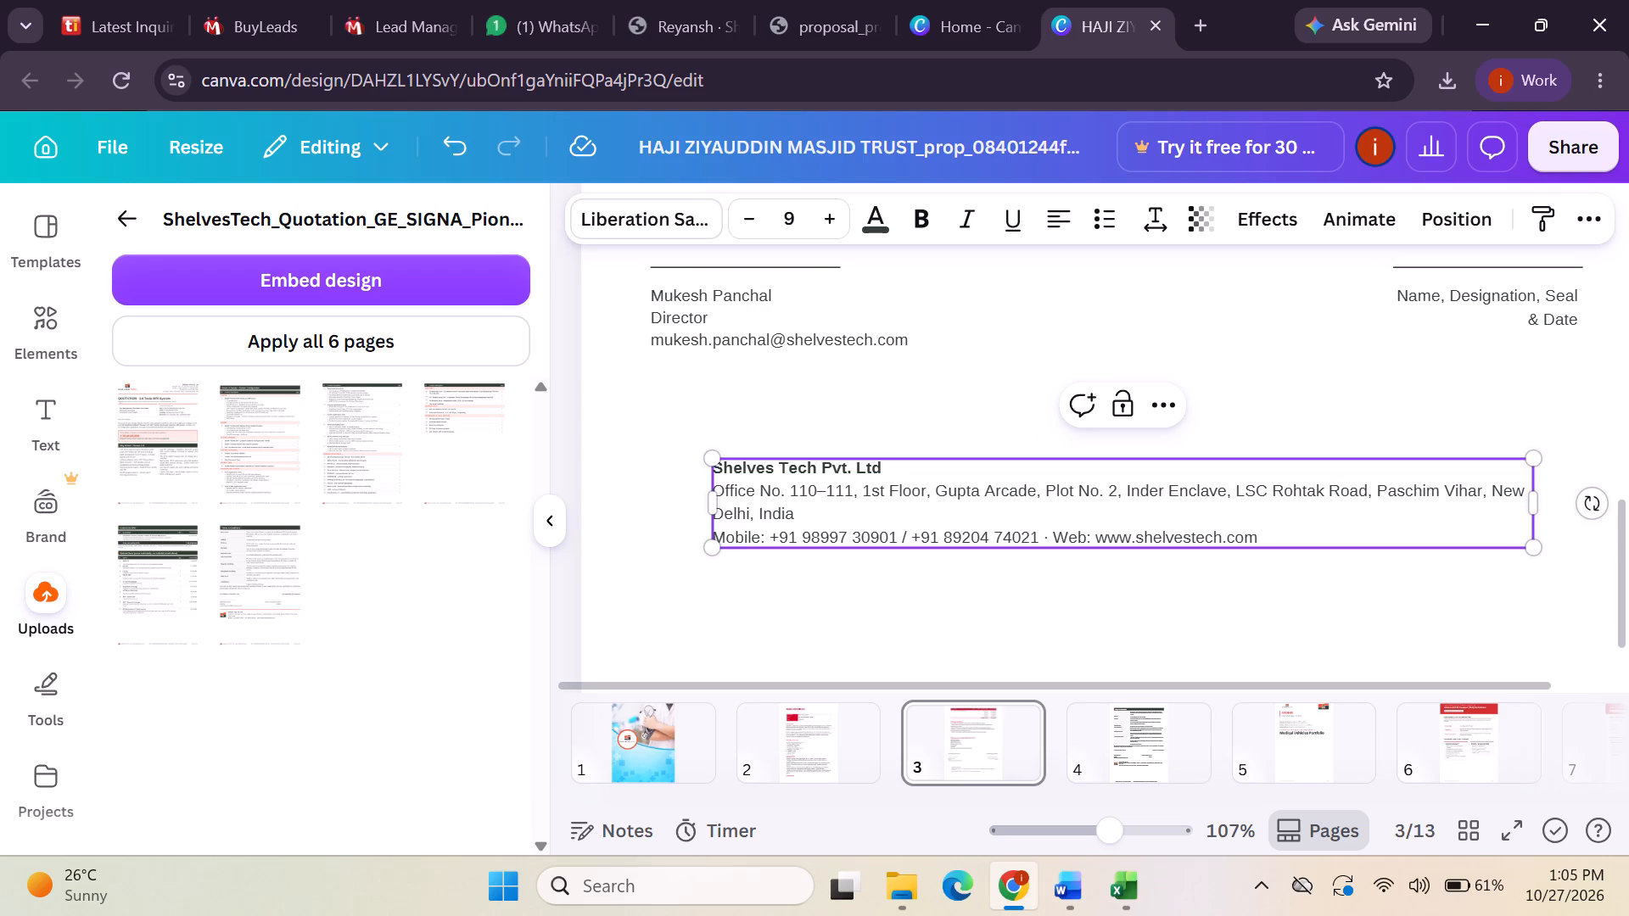
pyautogui.click(802, 493)
pyautogui.press('BackSpace')
pyautogui.press('8')
pyautogui.click(854, 487)
pyautogui.press('BackSpace')
pyautogui.press('BackSpace')
pyautogui.press('BackSpace')
pyautogui.press('BackSpace')
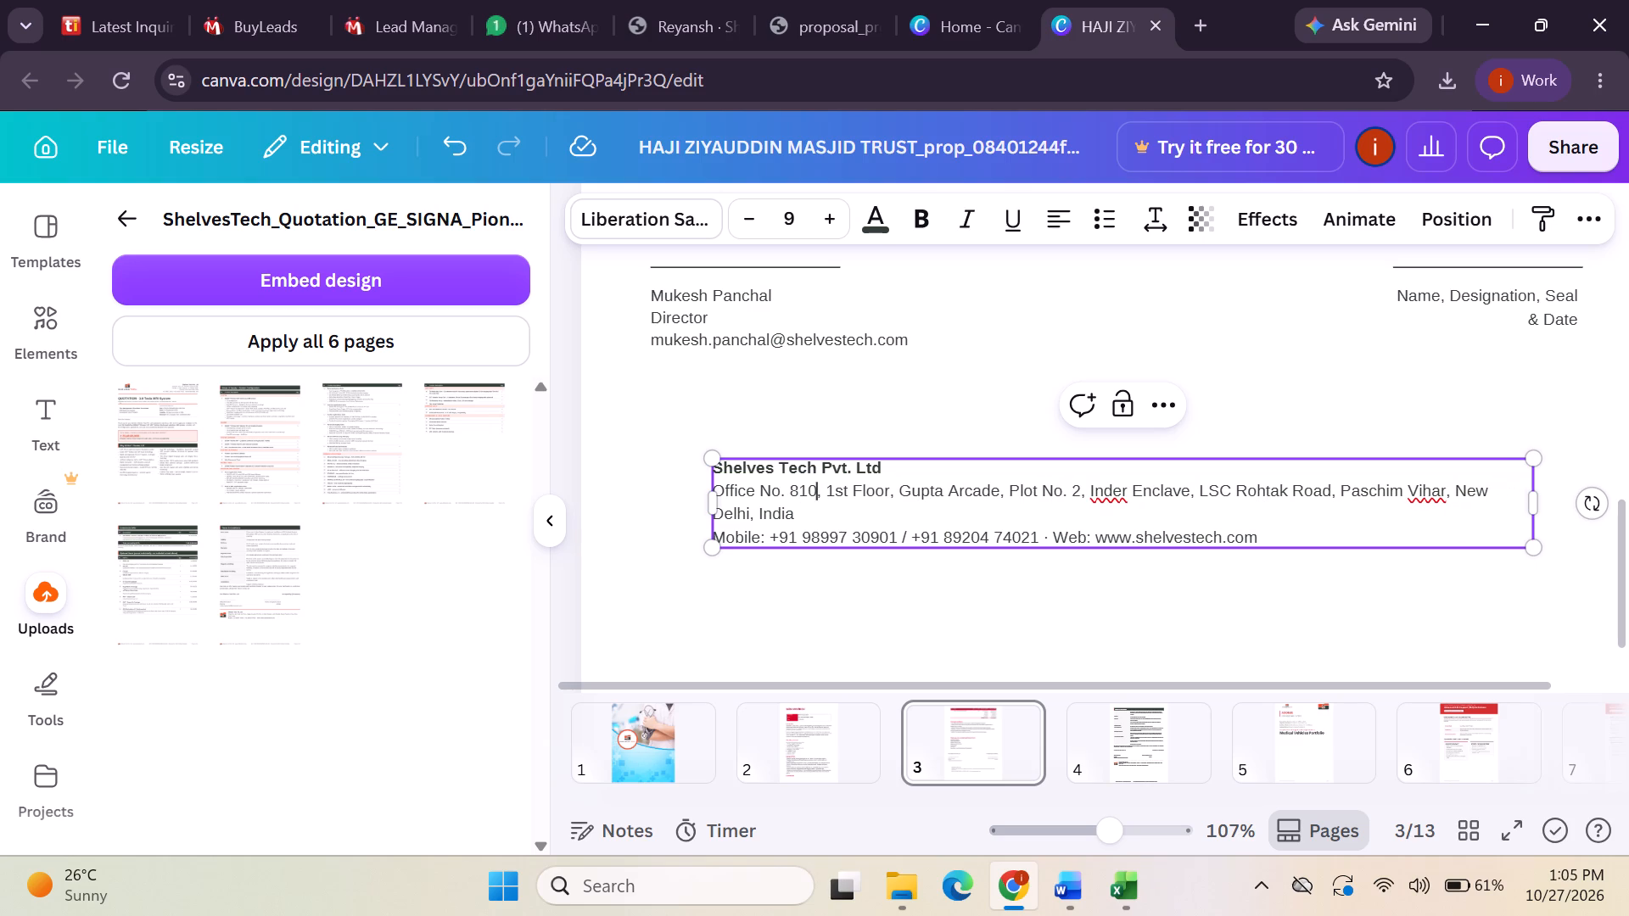
# Change the floor in the page 3 company footer address to "8th Floor".
pyautogui.click(842, 485)
pyautogui.press('BackSpace')
pyautogui.press('BackSpace')
pyautogui.press('8')
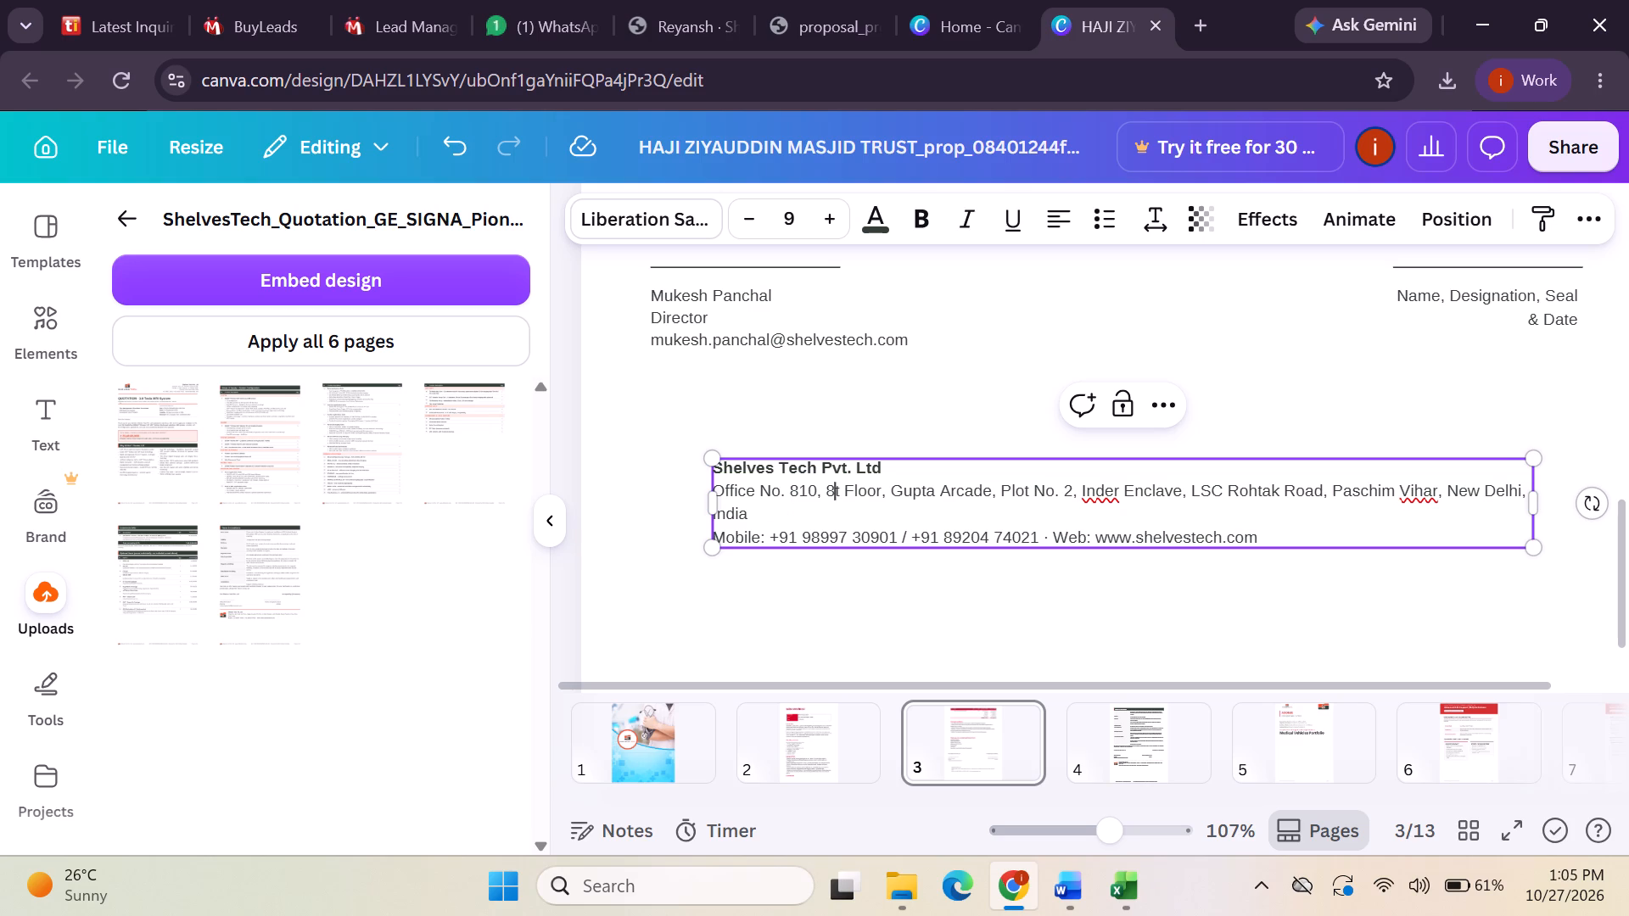
pyautogui.click(842, 482)
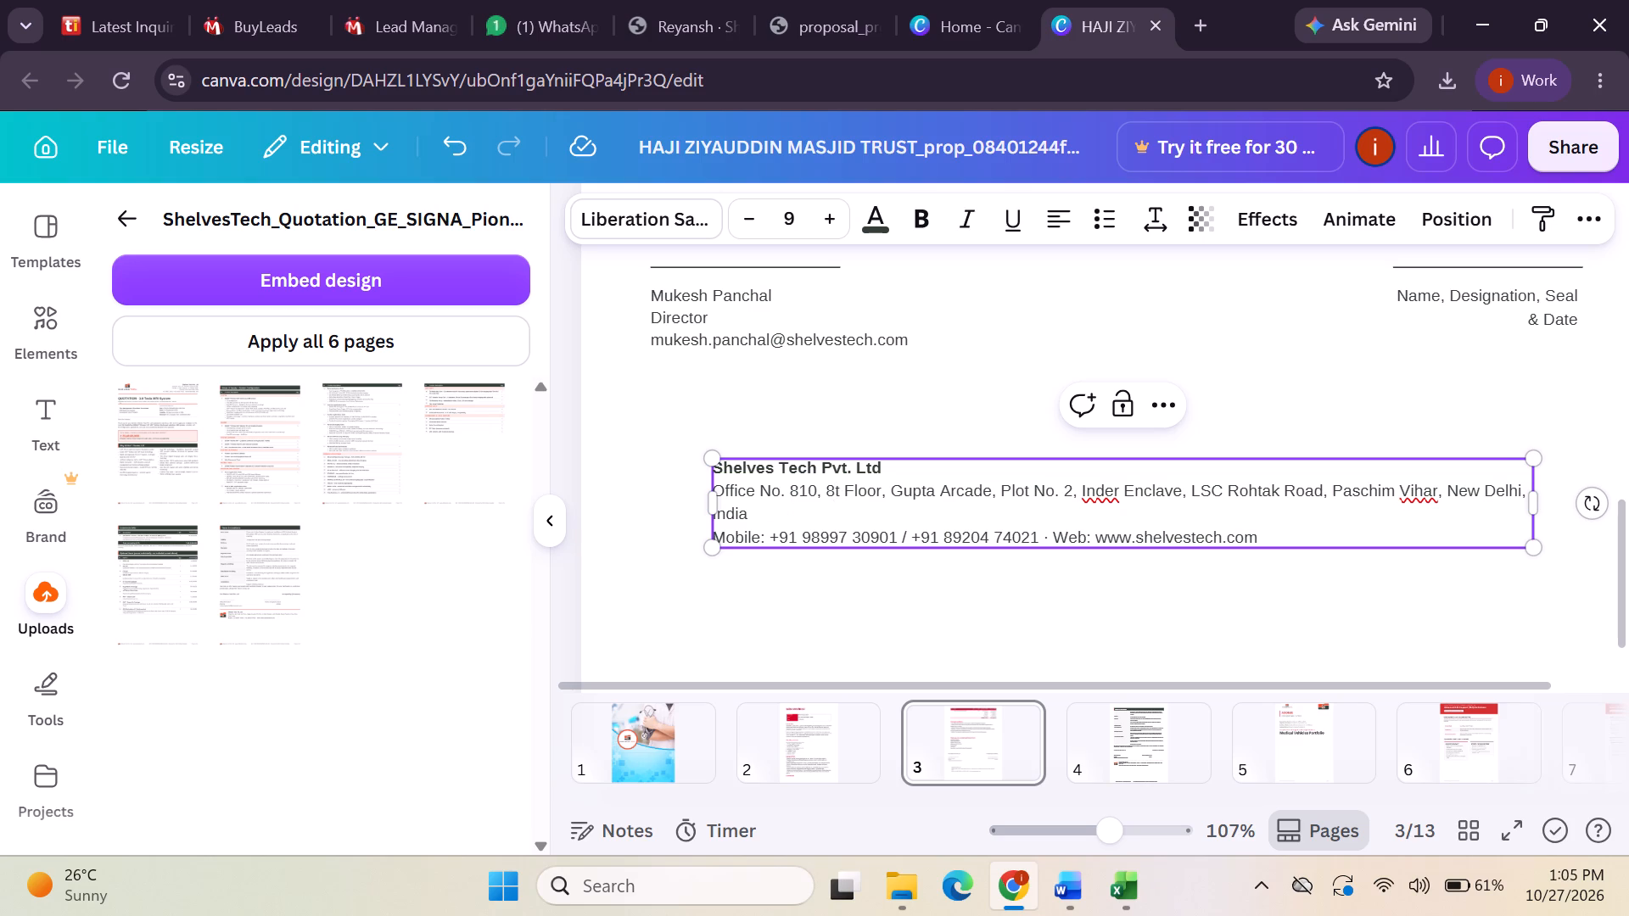
pyautogui.click(840, 488)
pyautogui.press('h')
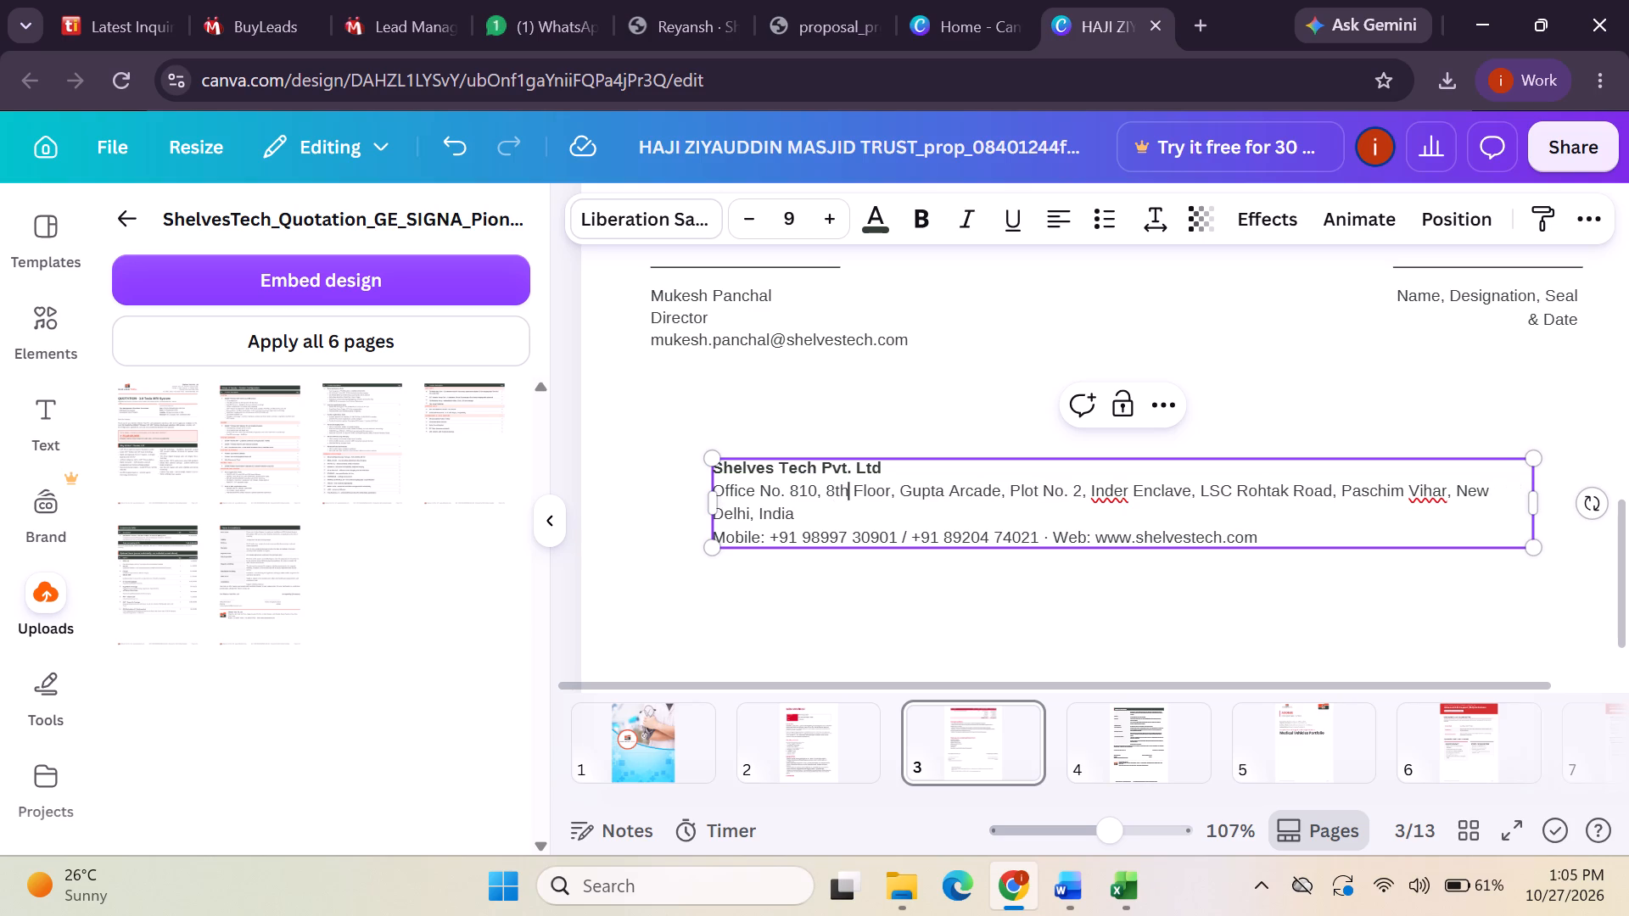
# Replace "Gupta Arcade" with "Krishna Apra Tower" in the page 3 company footer address.
pyautogui.click(998, 490)
pyautogui.press('BackSpace')
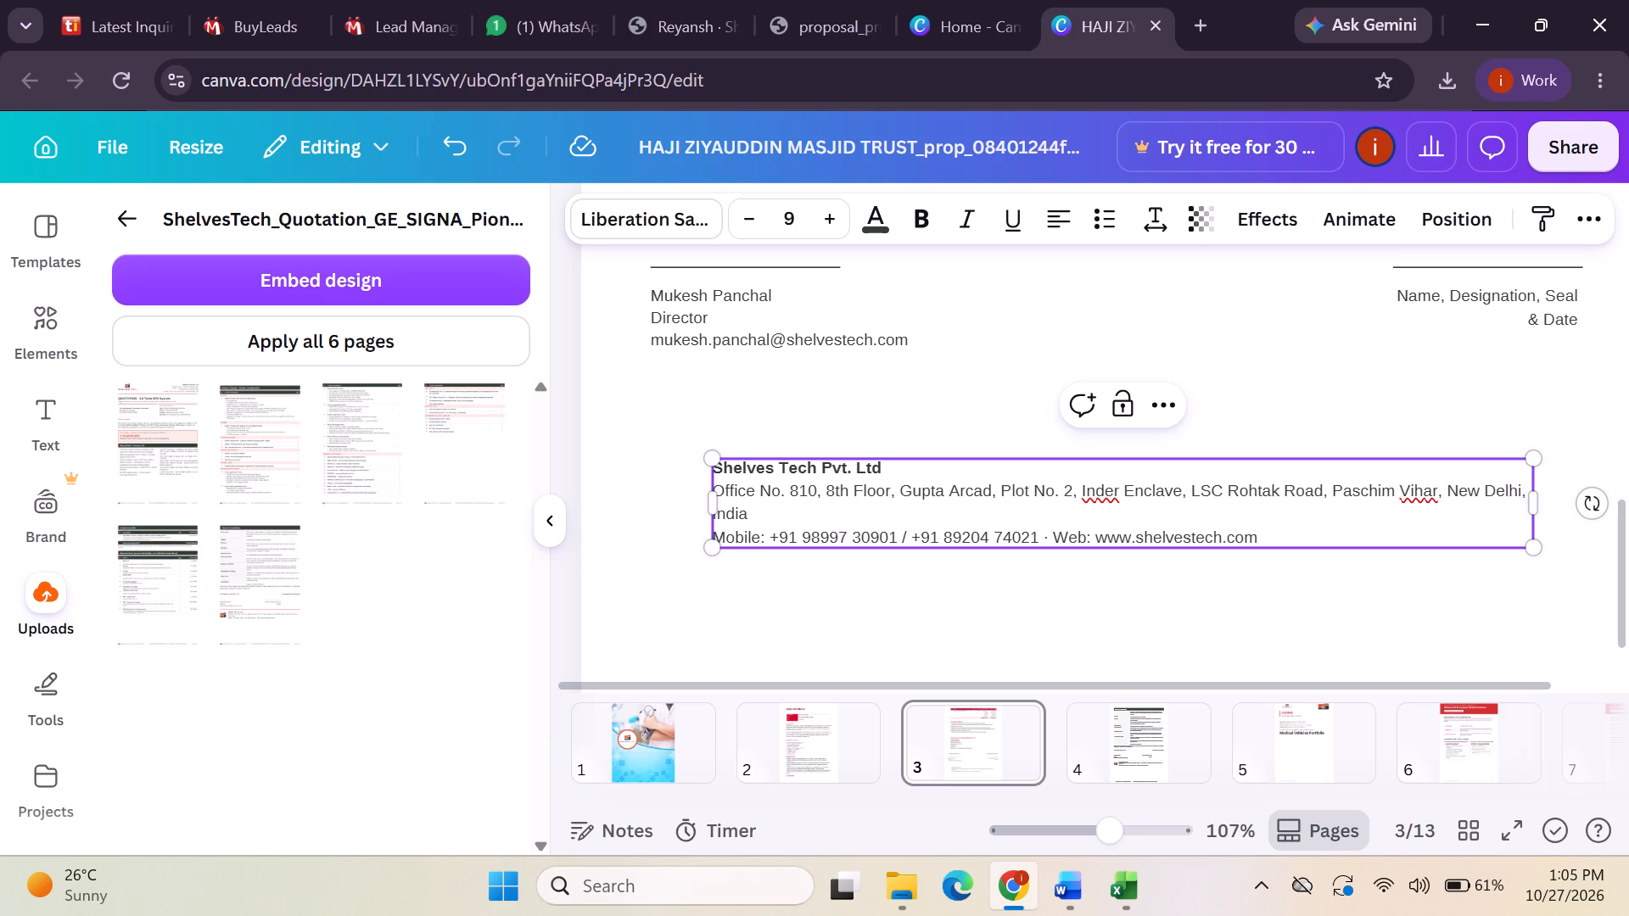
pyautogui.press('BackSpace')
pyautogui.press('BackSpace')
pyautogui.press('BackSpace')
pyautogui.press('BackSpace')
pyautogui.press('BackSpace')
pyautogui.press('BackSpace')
pyautogui.press('BackSpace')
pyautogui.press('BackSpace')
pyautogui.press('BackSpace')
pyautogui.press('BackSpace')
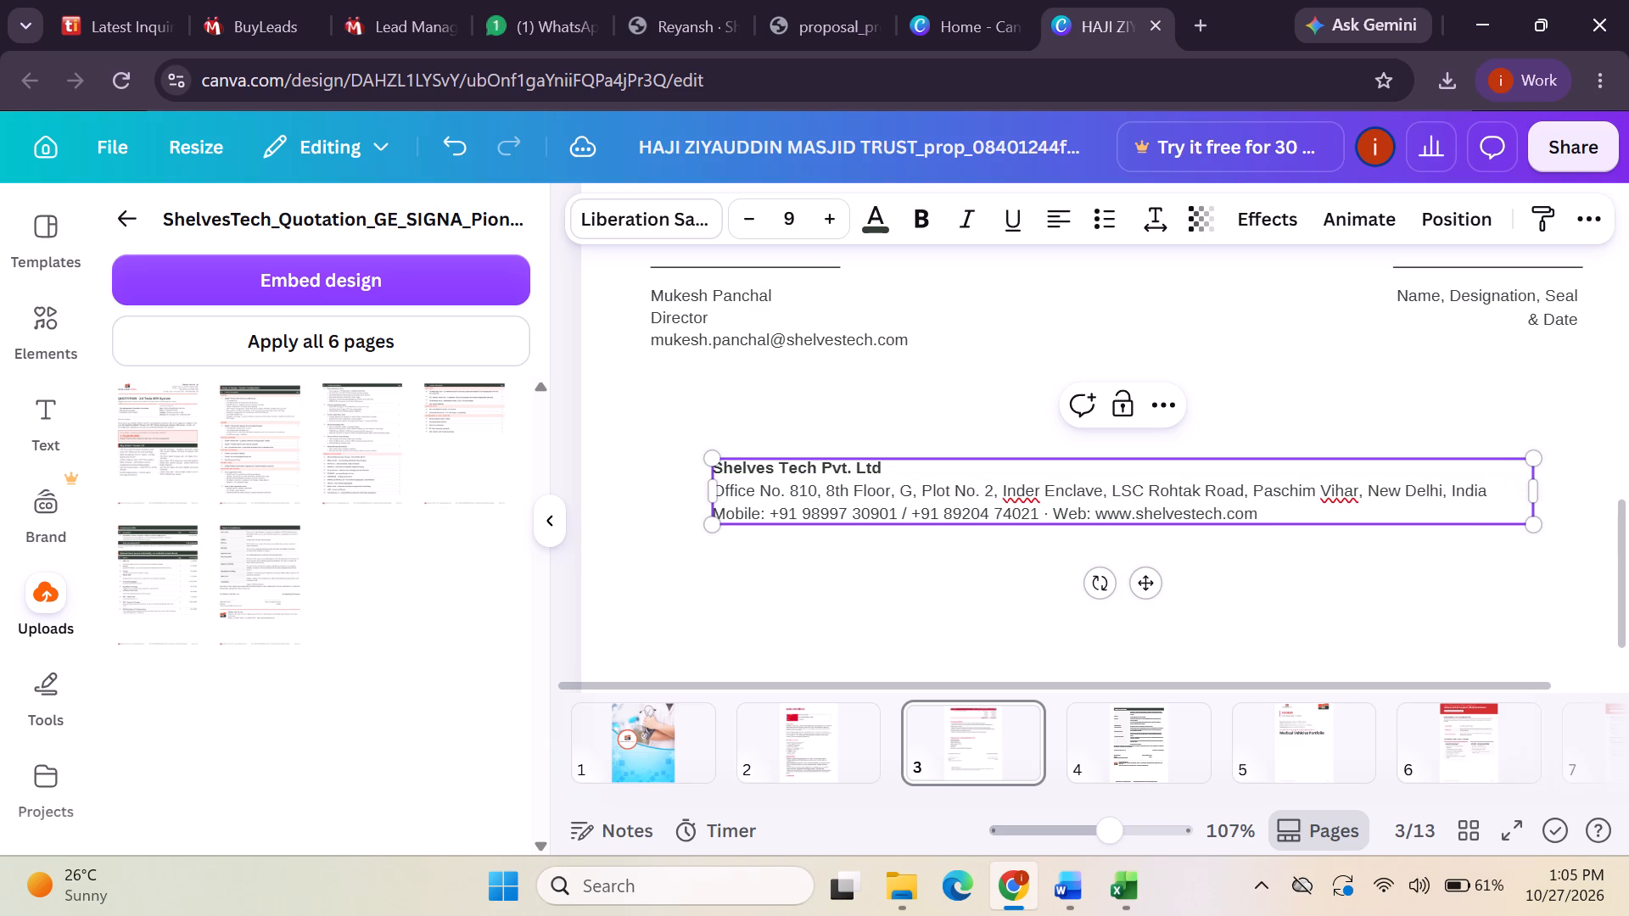
pyautogui.press('BackSpace')
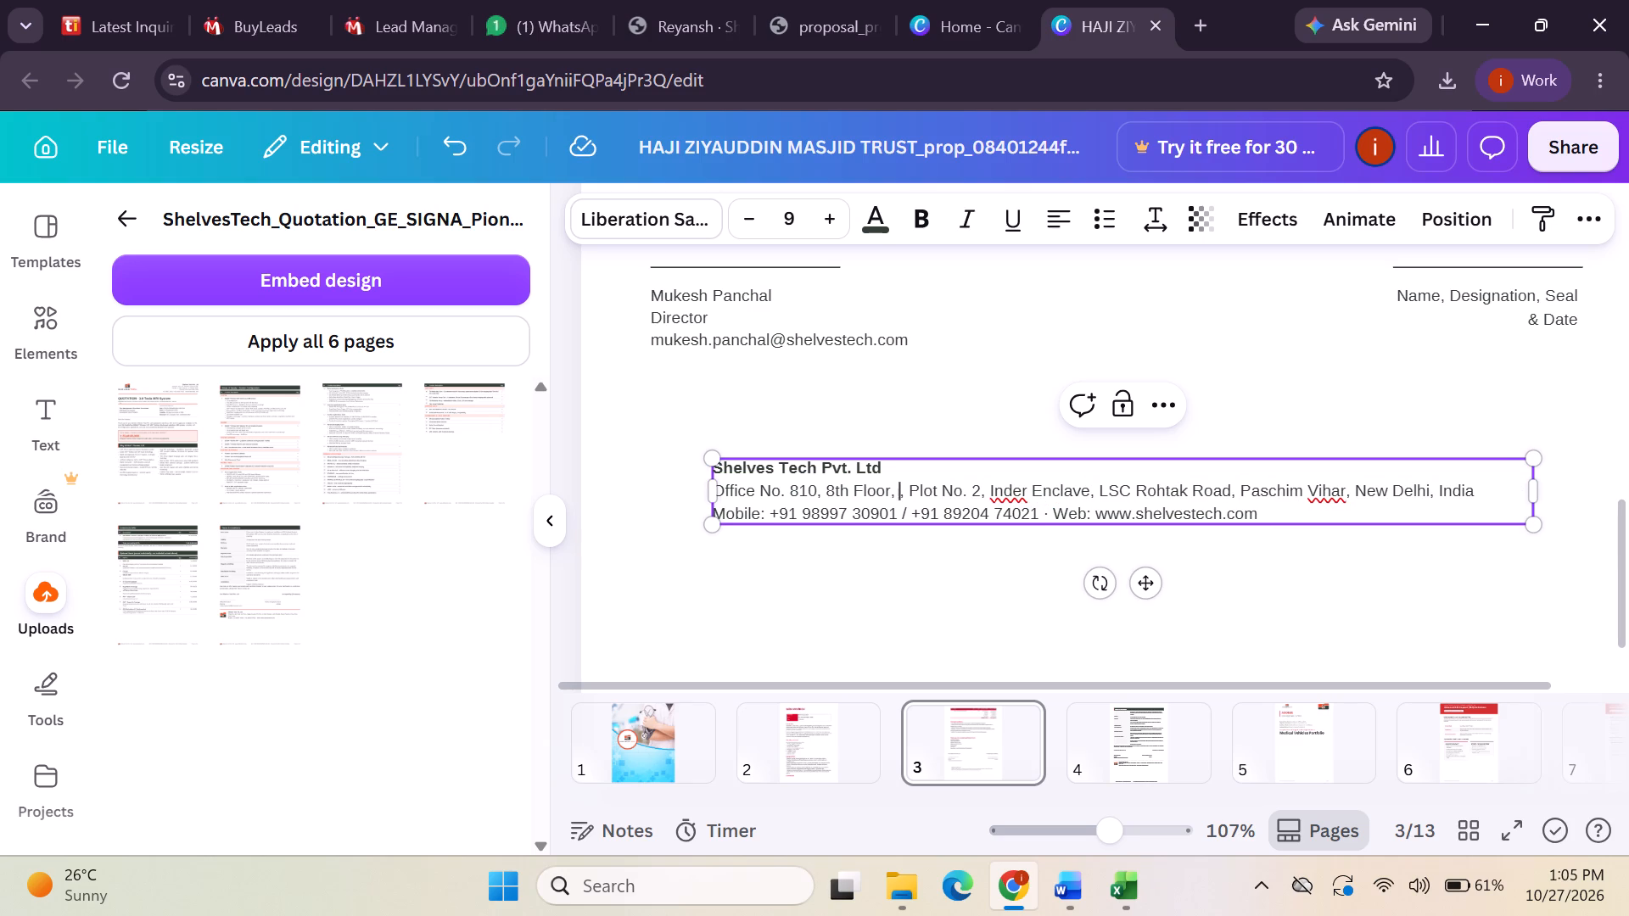
pyautogui.press('k')
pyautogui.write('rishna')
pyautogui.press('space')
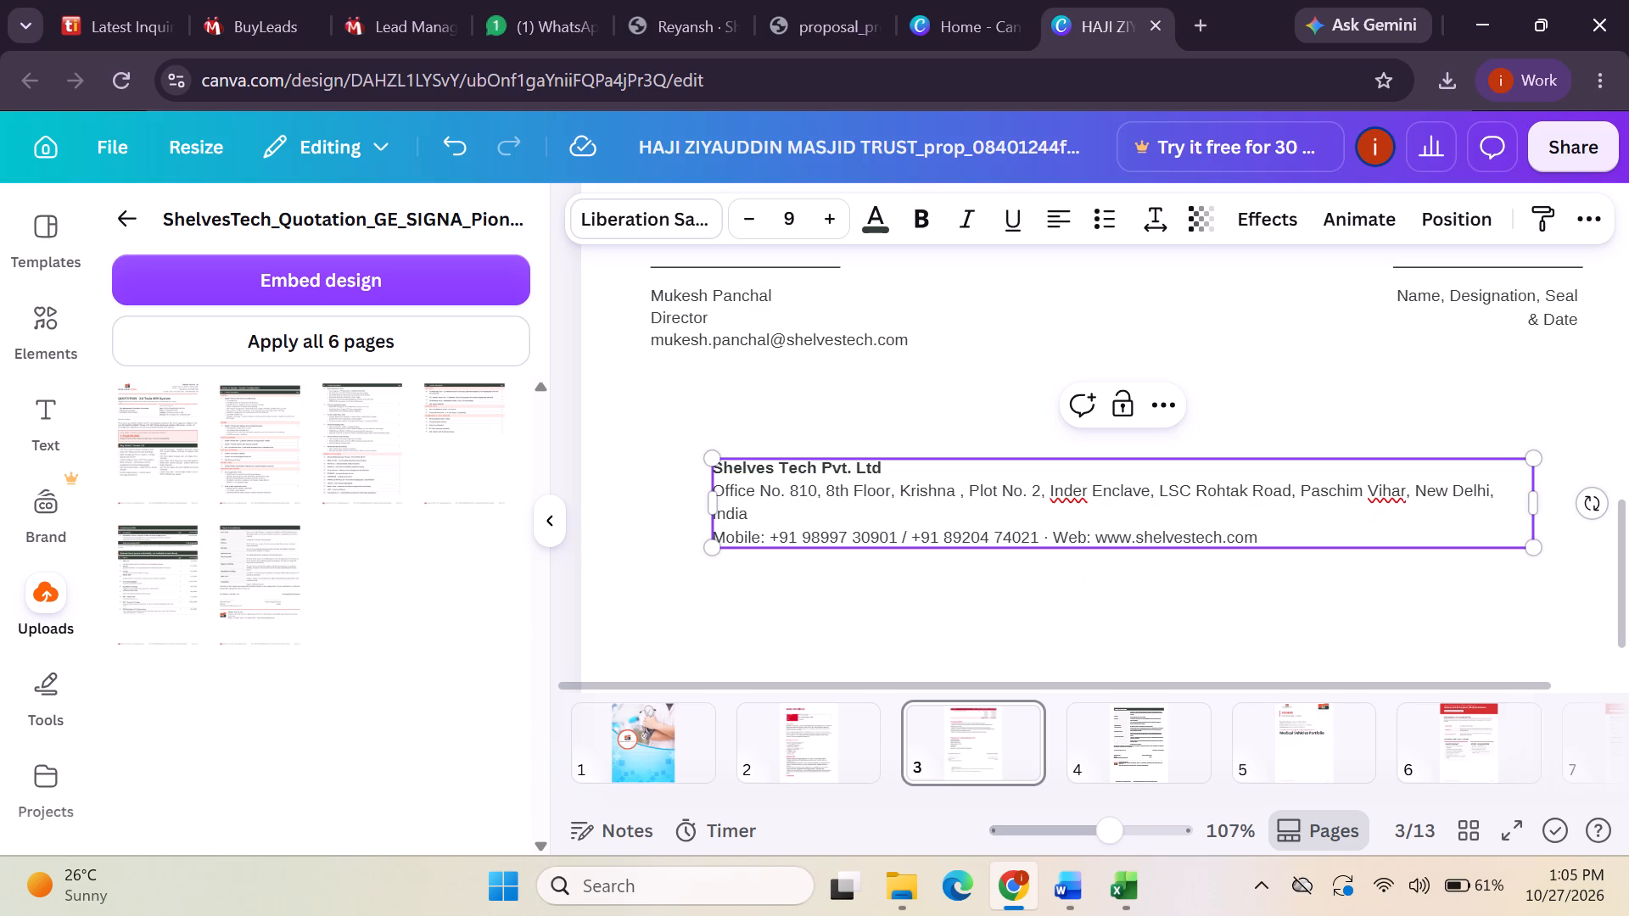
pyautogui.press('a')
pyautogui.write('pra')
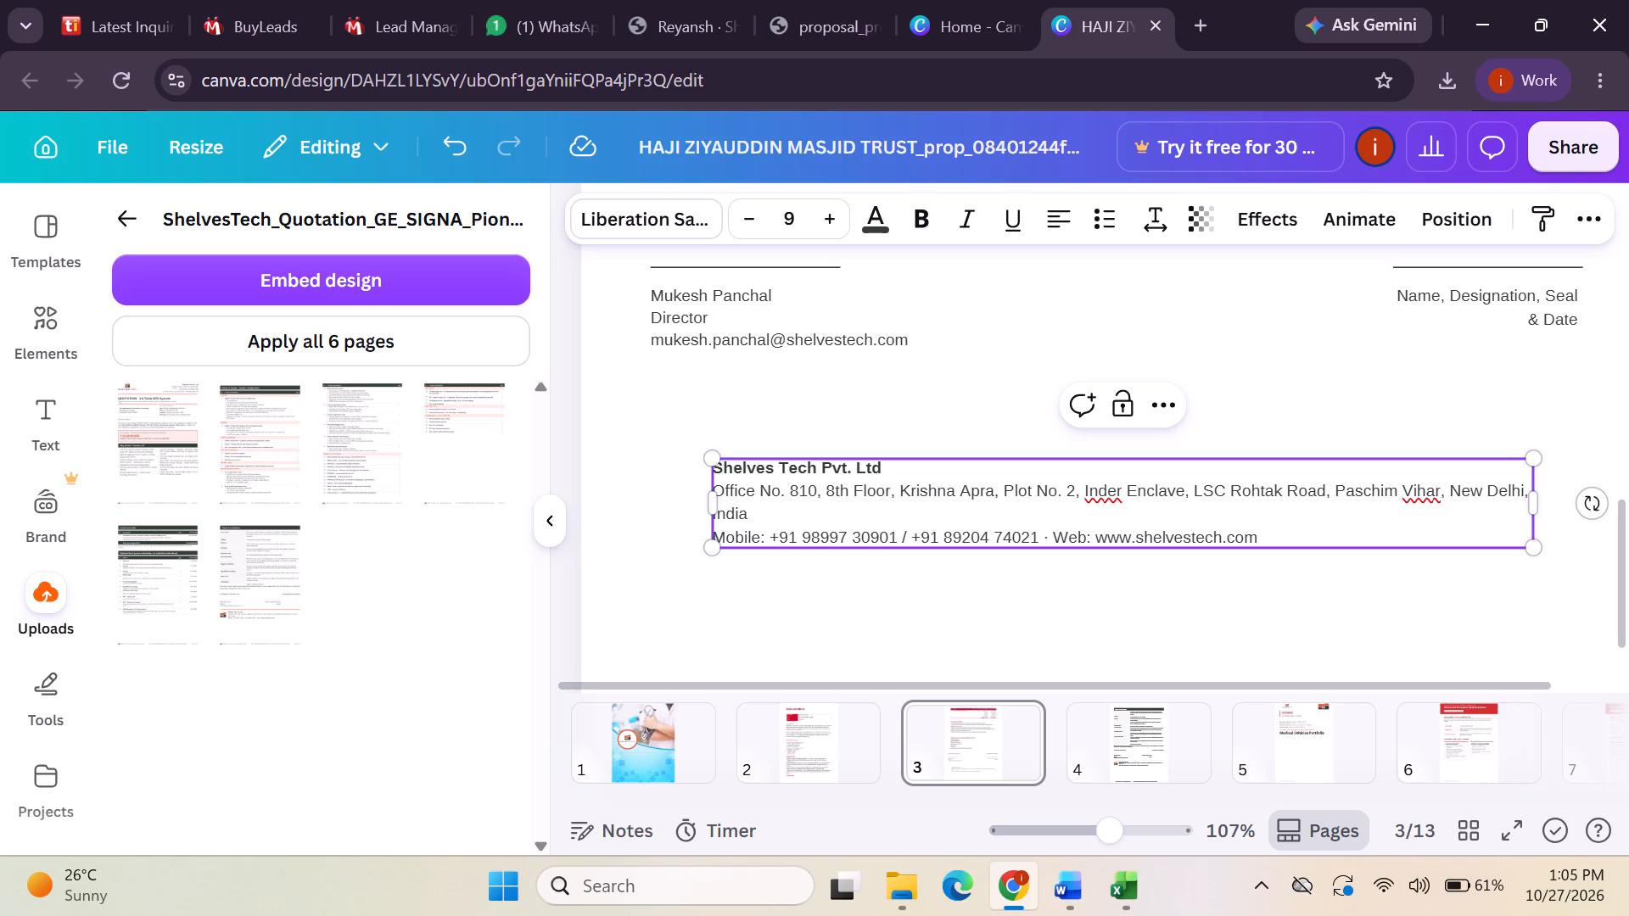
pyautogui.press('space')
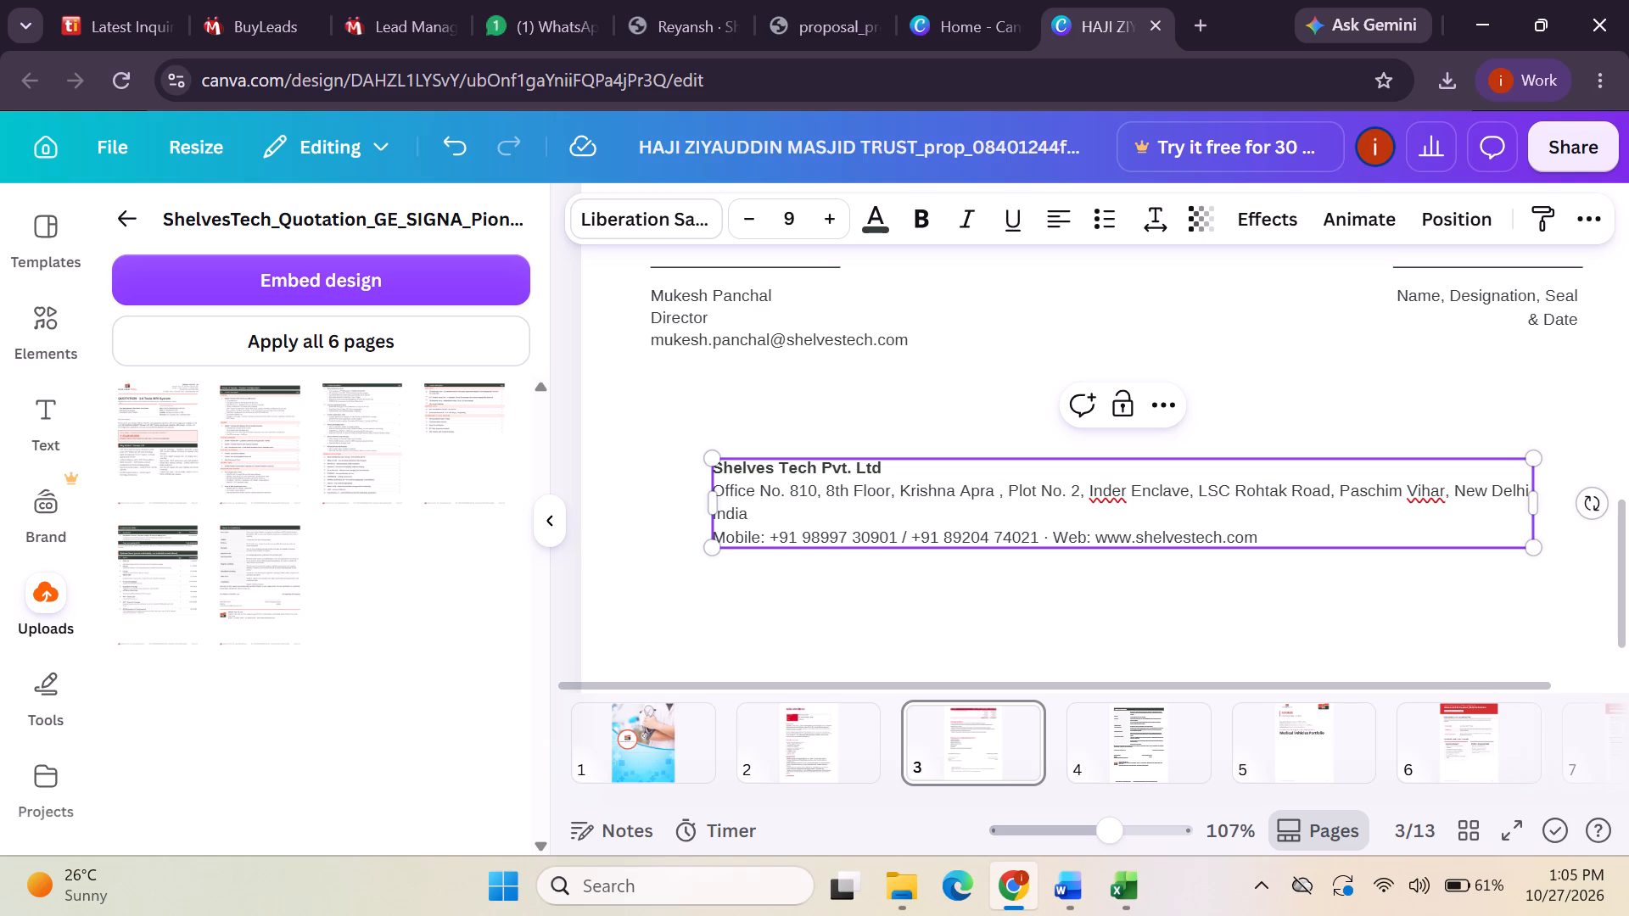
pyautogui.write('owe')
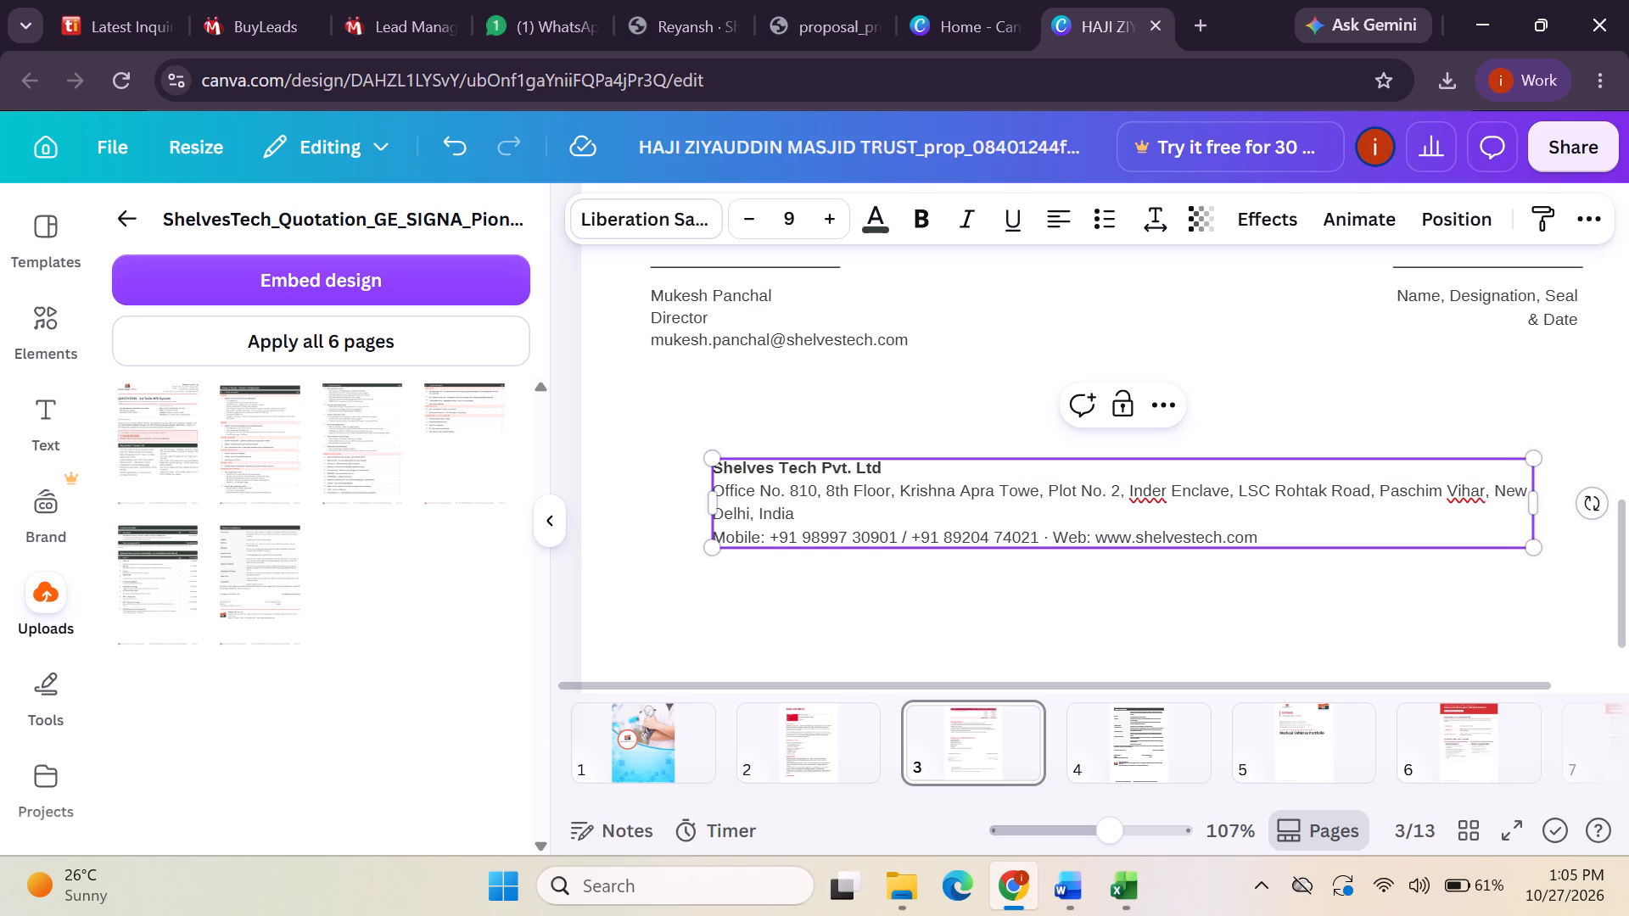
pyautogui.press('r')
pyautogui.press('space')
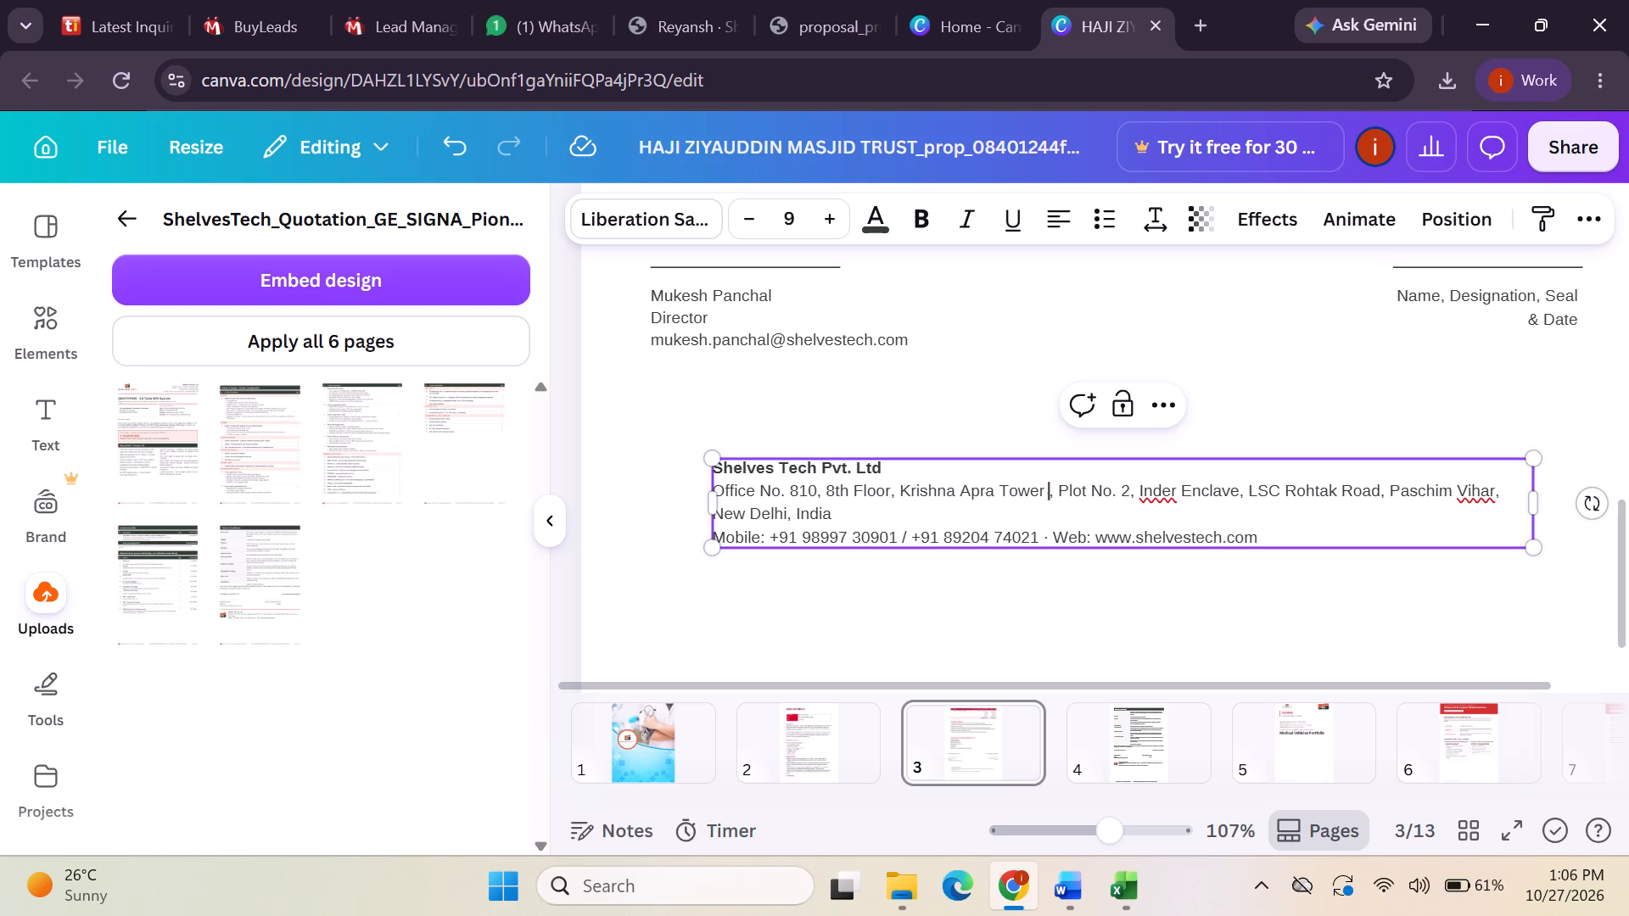
# Add "Netaji Subhas place , Pitampura" after the tower name in the page 3 footer address.
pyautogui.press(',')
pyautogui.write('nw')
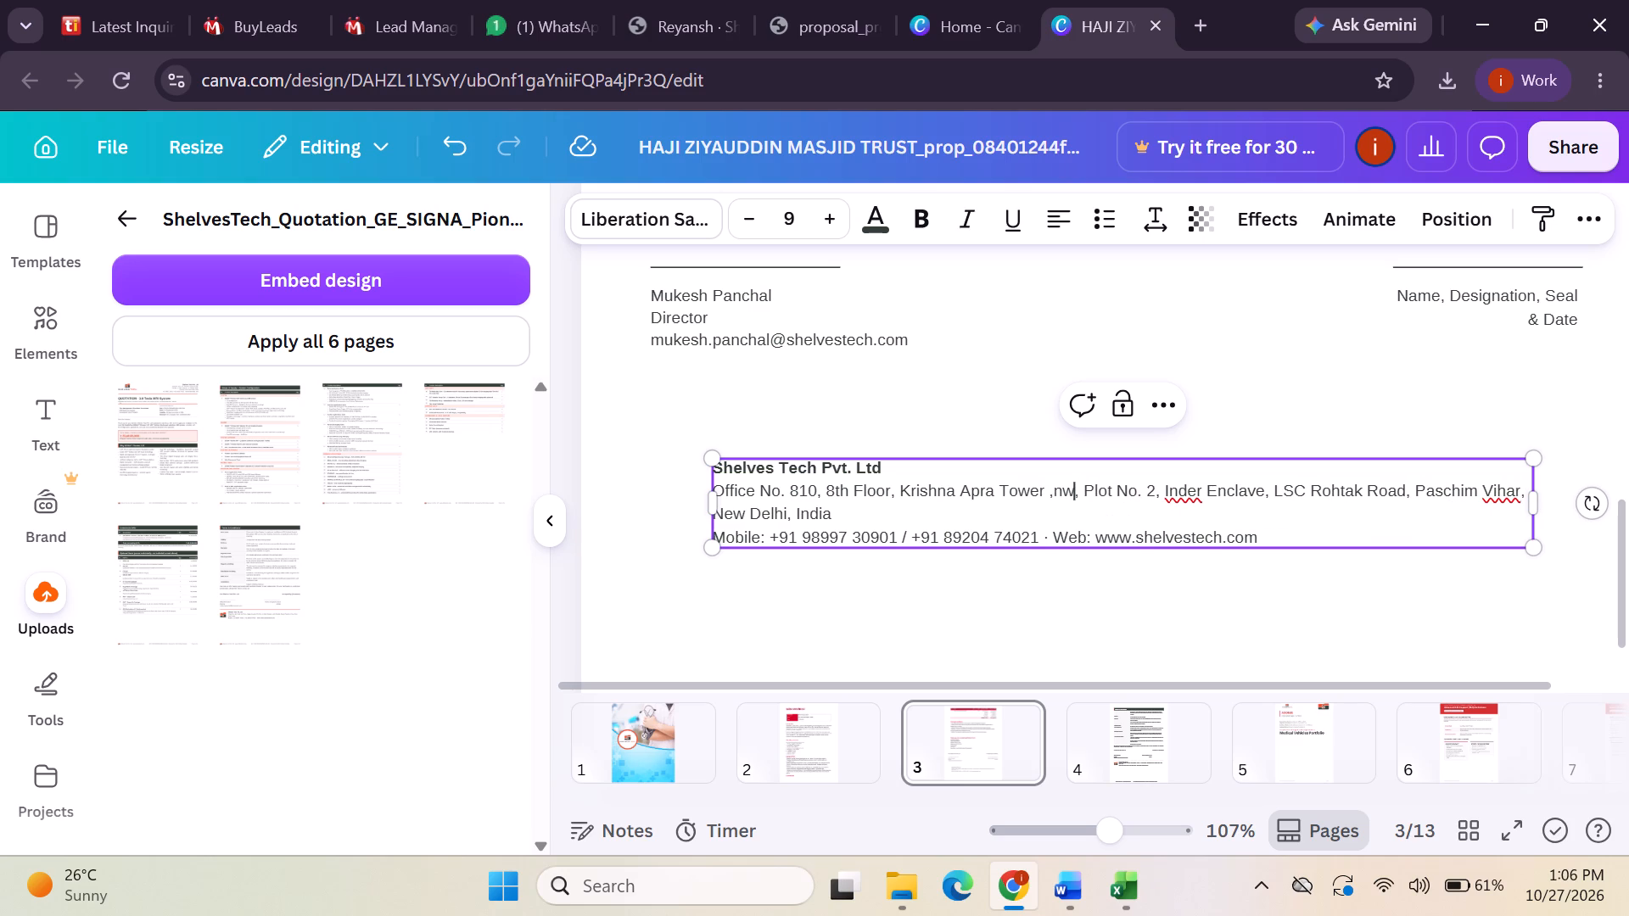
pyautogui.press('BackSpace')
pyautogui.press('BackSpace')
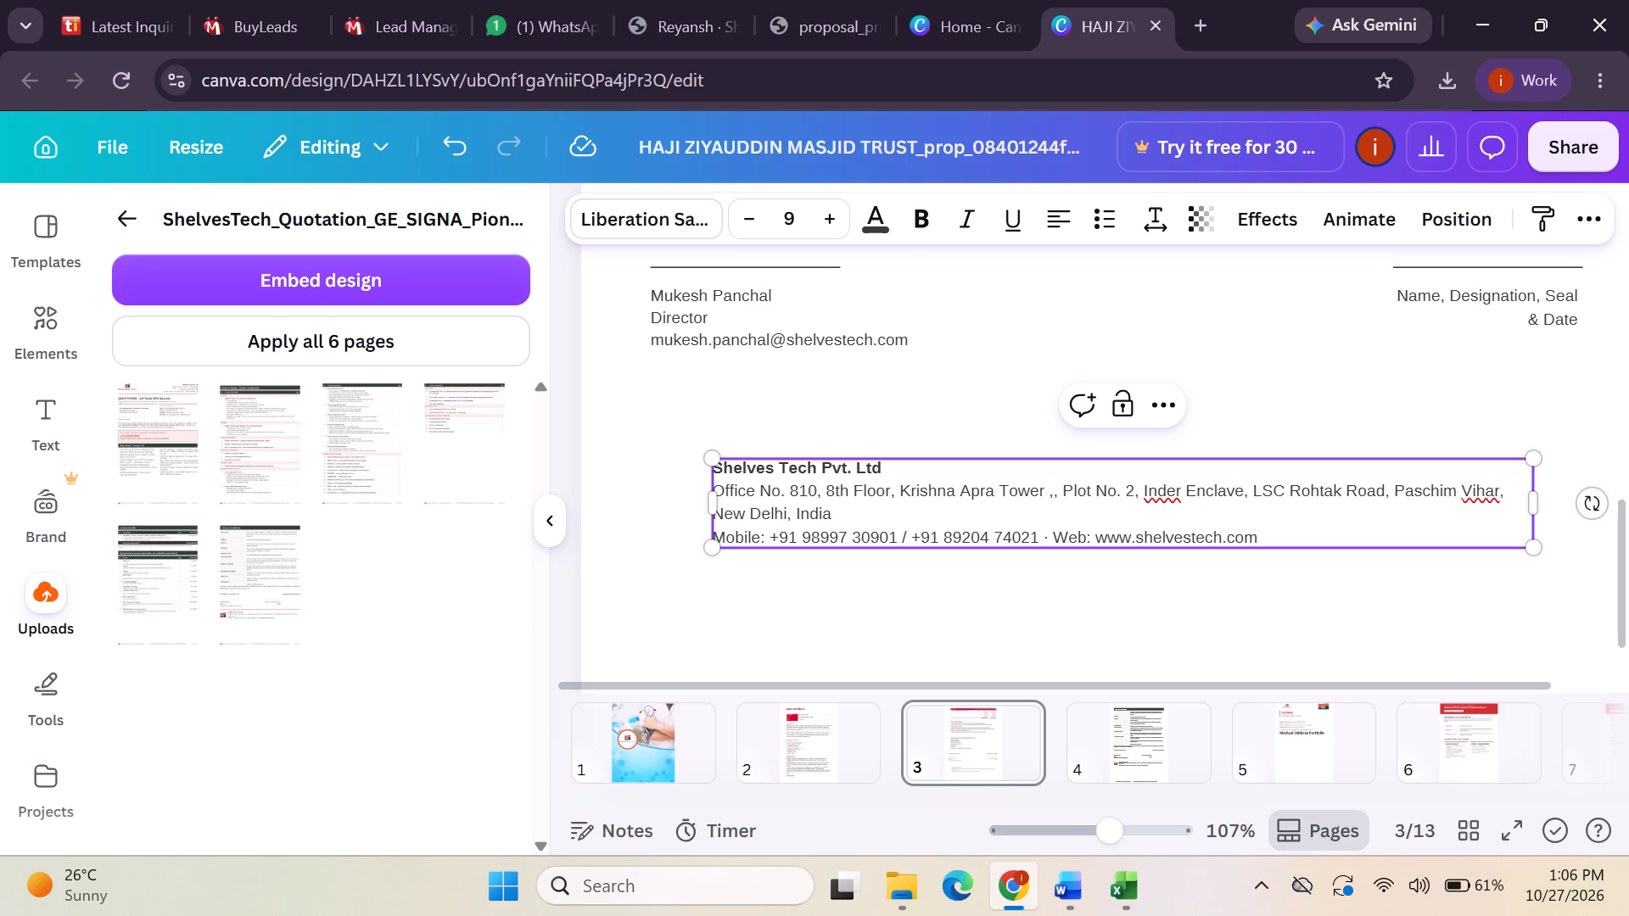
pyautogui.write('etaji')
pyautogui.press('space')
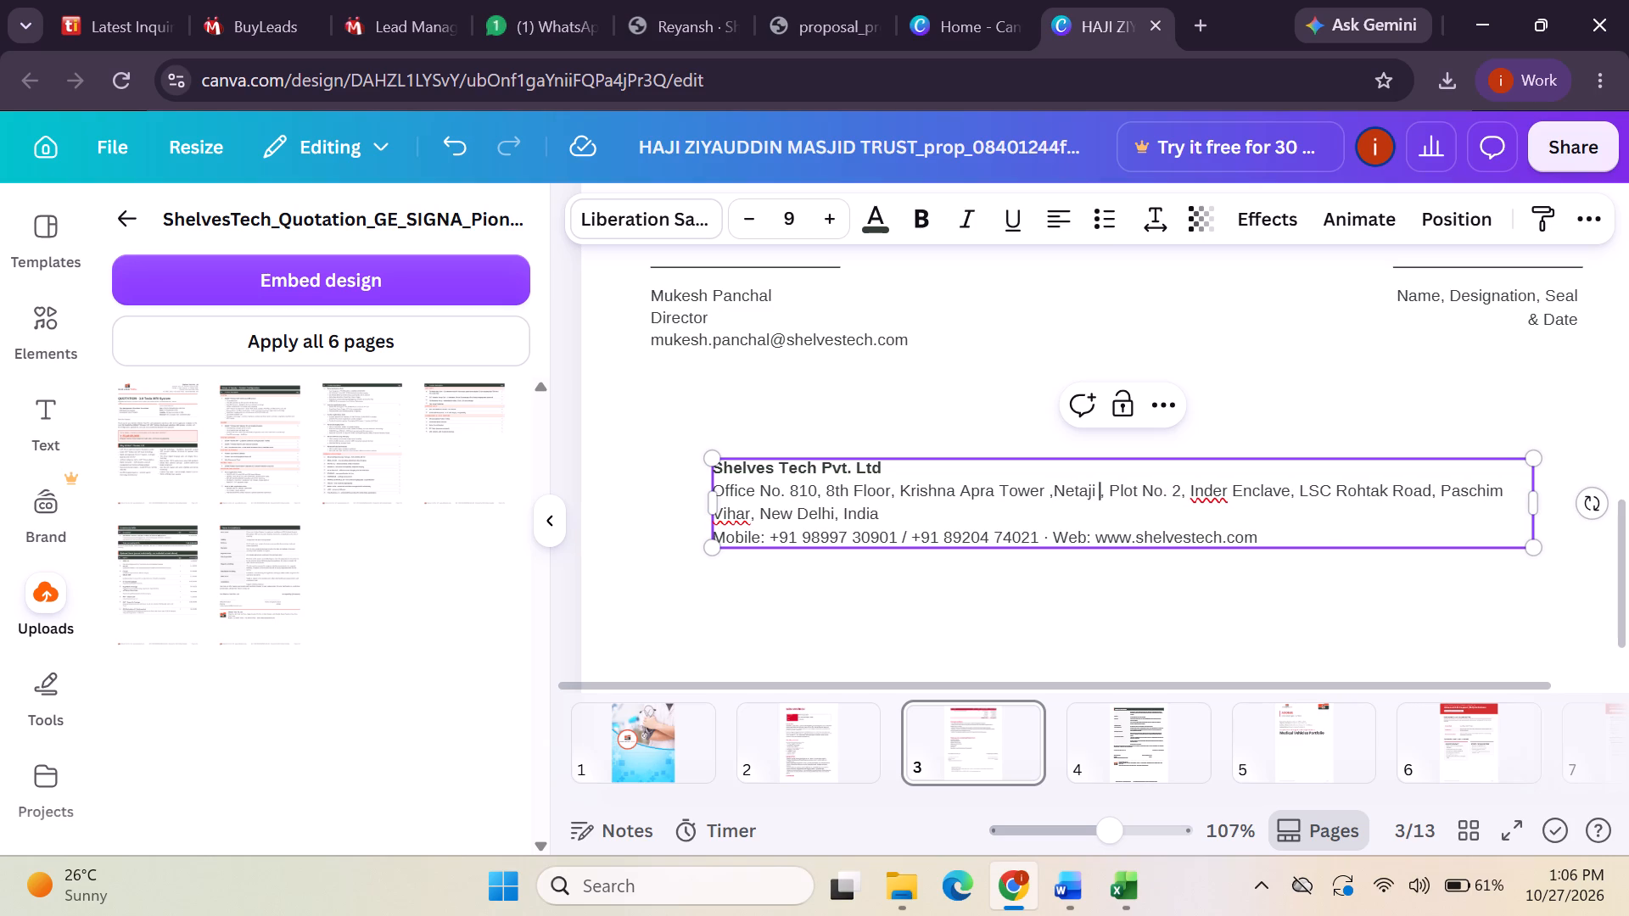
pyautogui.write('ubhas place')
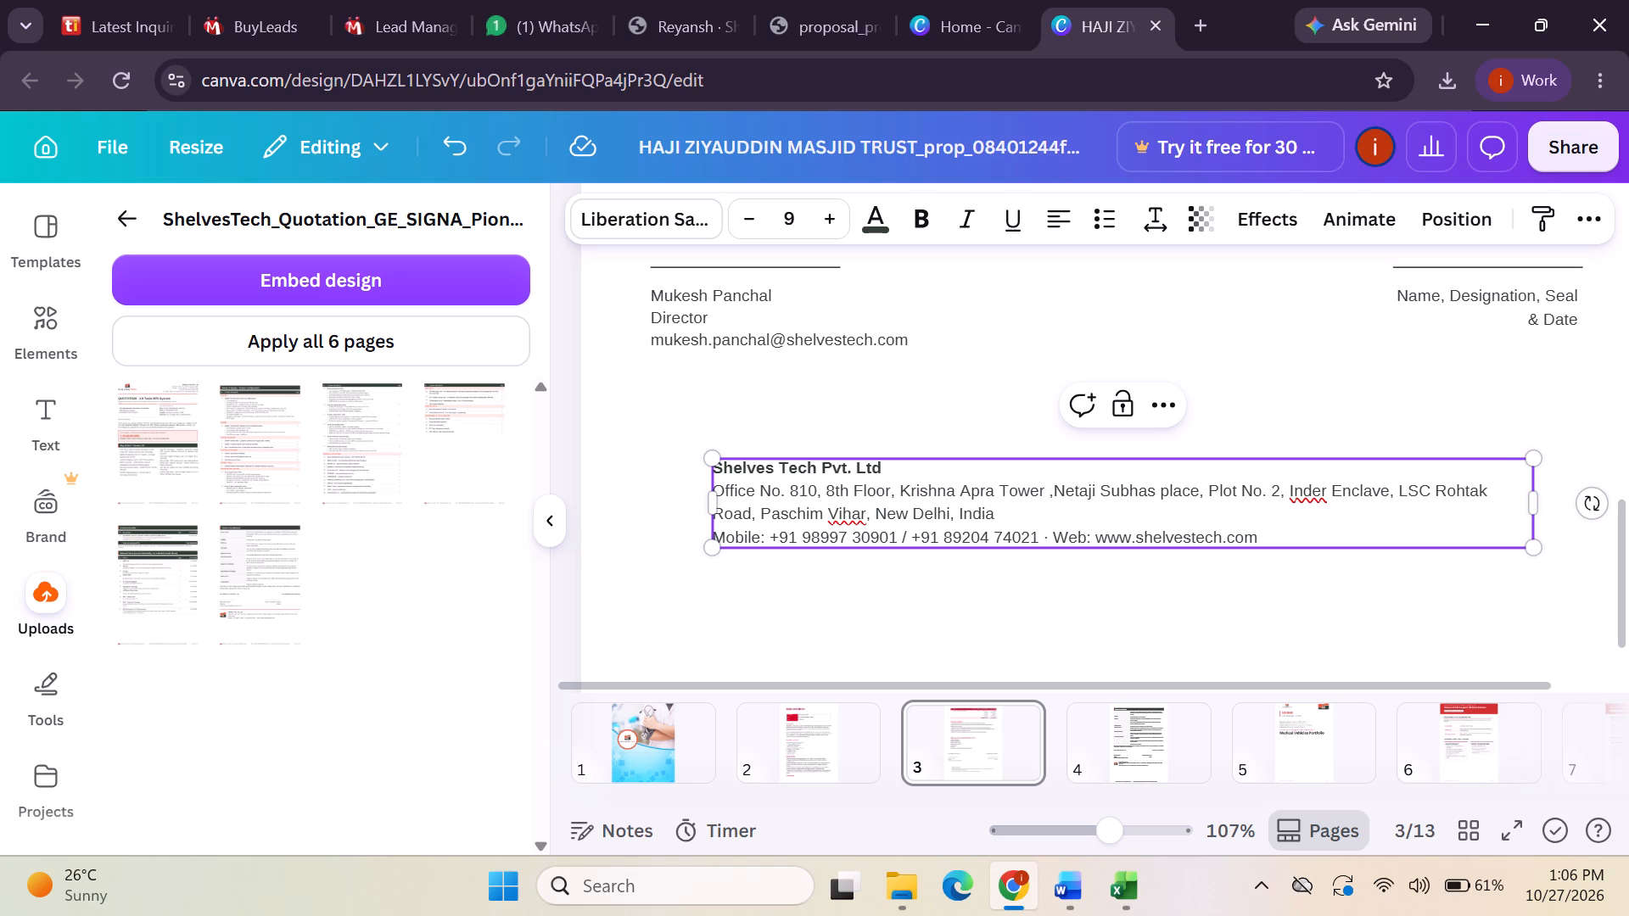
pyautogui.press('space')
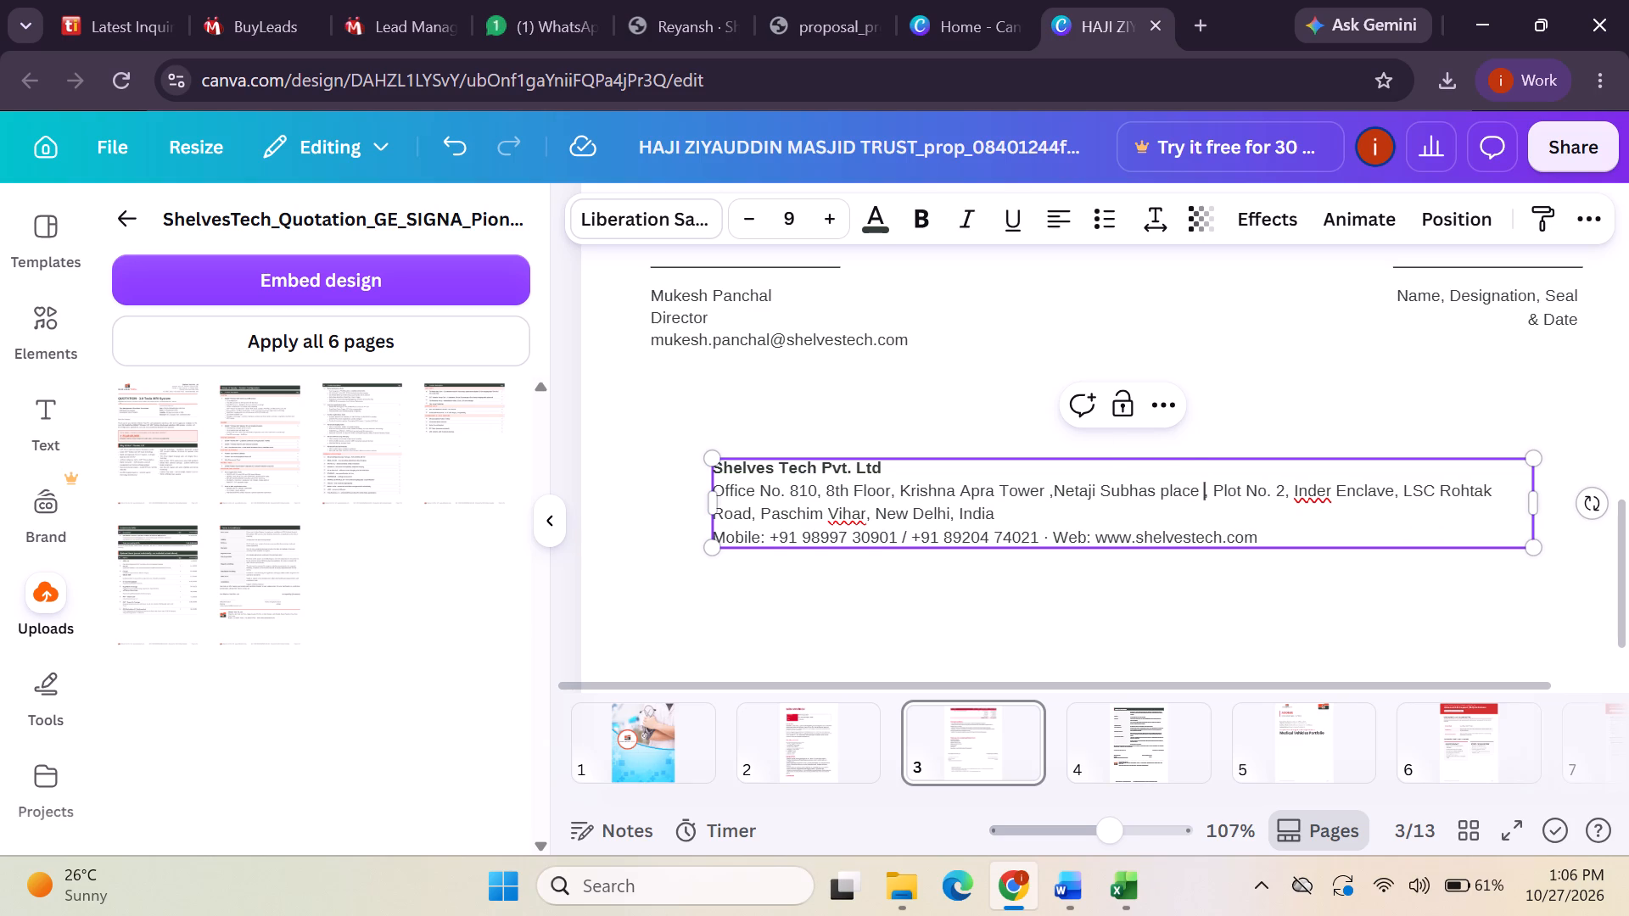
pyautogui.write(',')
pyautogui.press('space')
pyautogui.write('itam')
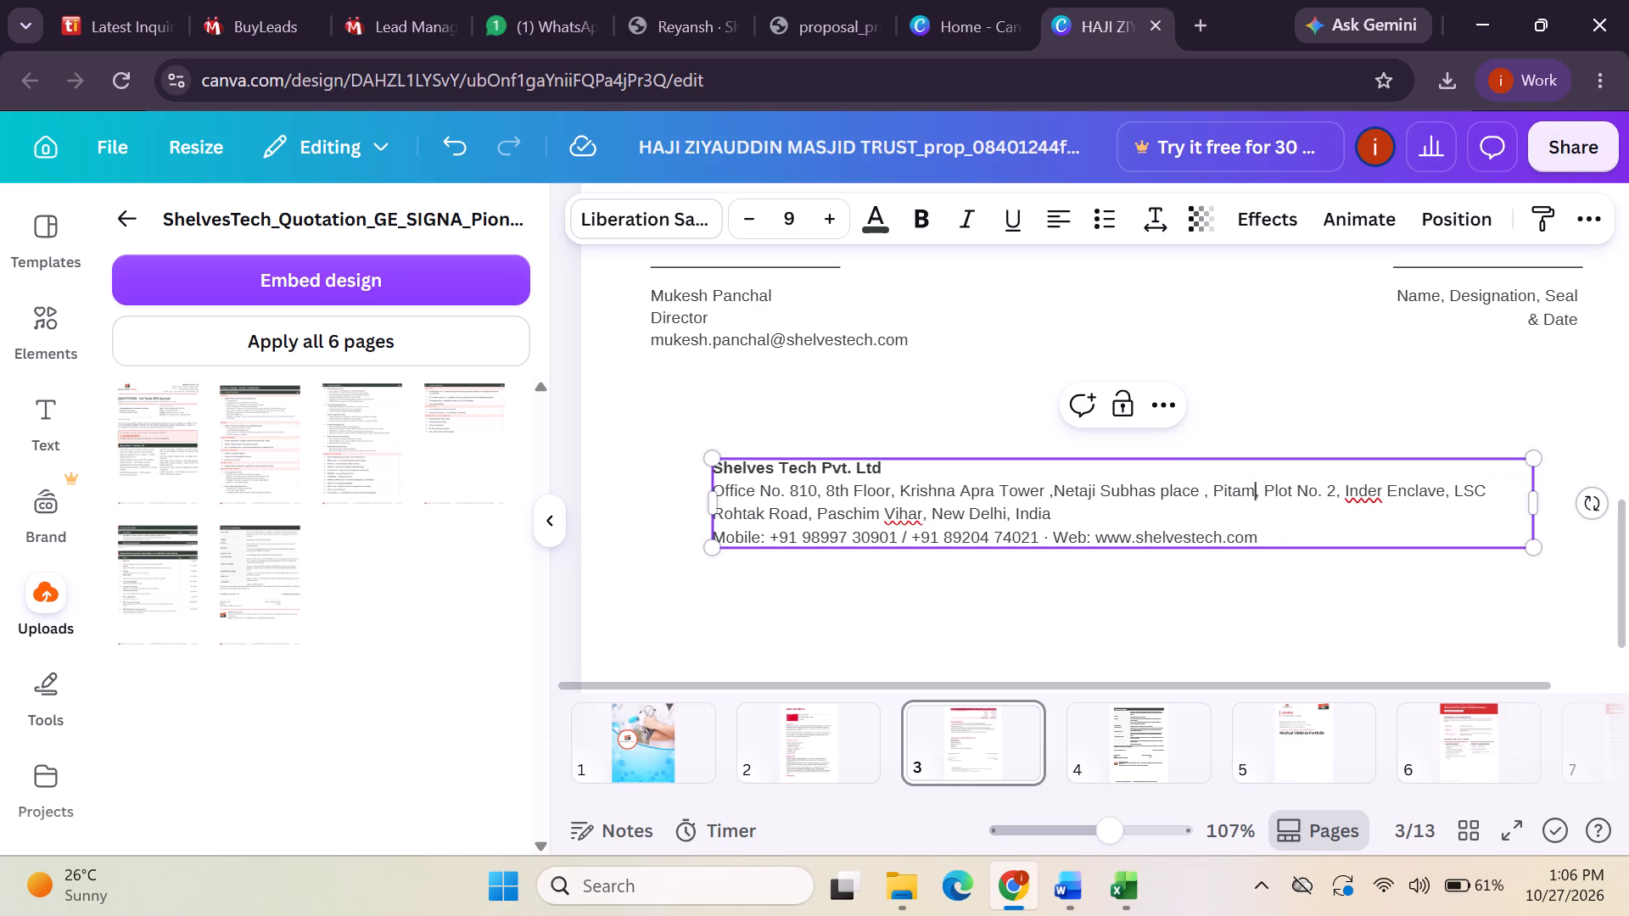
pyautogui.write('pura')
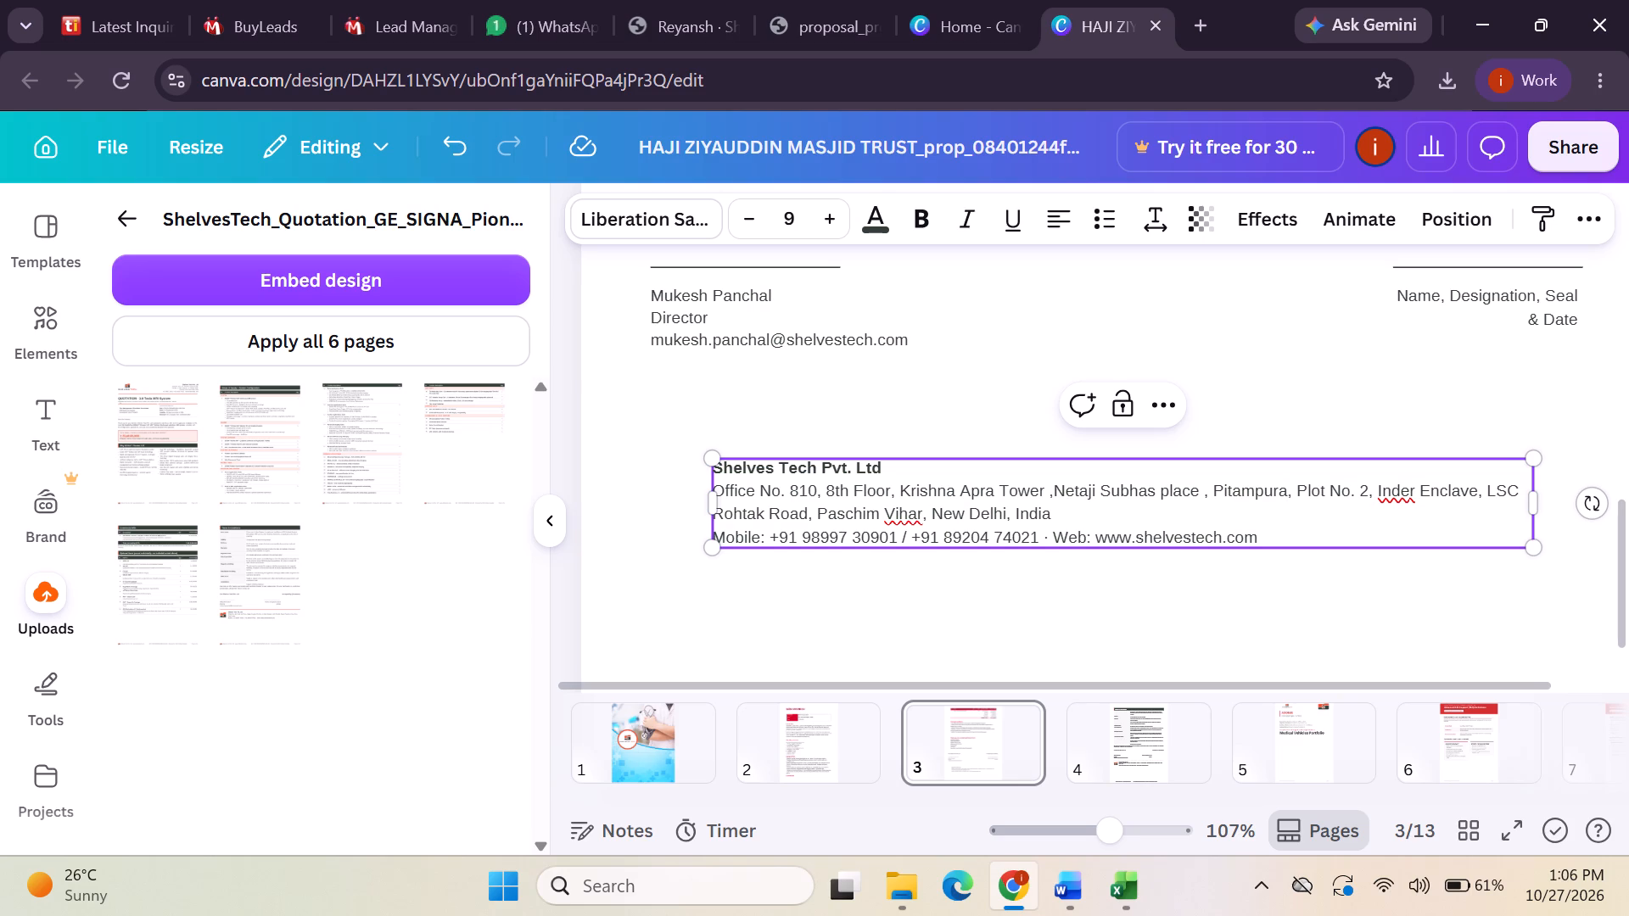
# Delete "Plot No. 2, Inder Enclave, LSC Rohtak Road, Paschim Vihar," from the page 3 footer address.
pyautogui.moveTo(1297, 487); pyautogui.dragTo(920, 513)
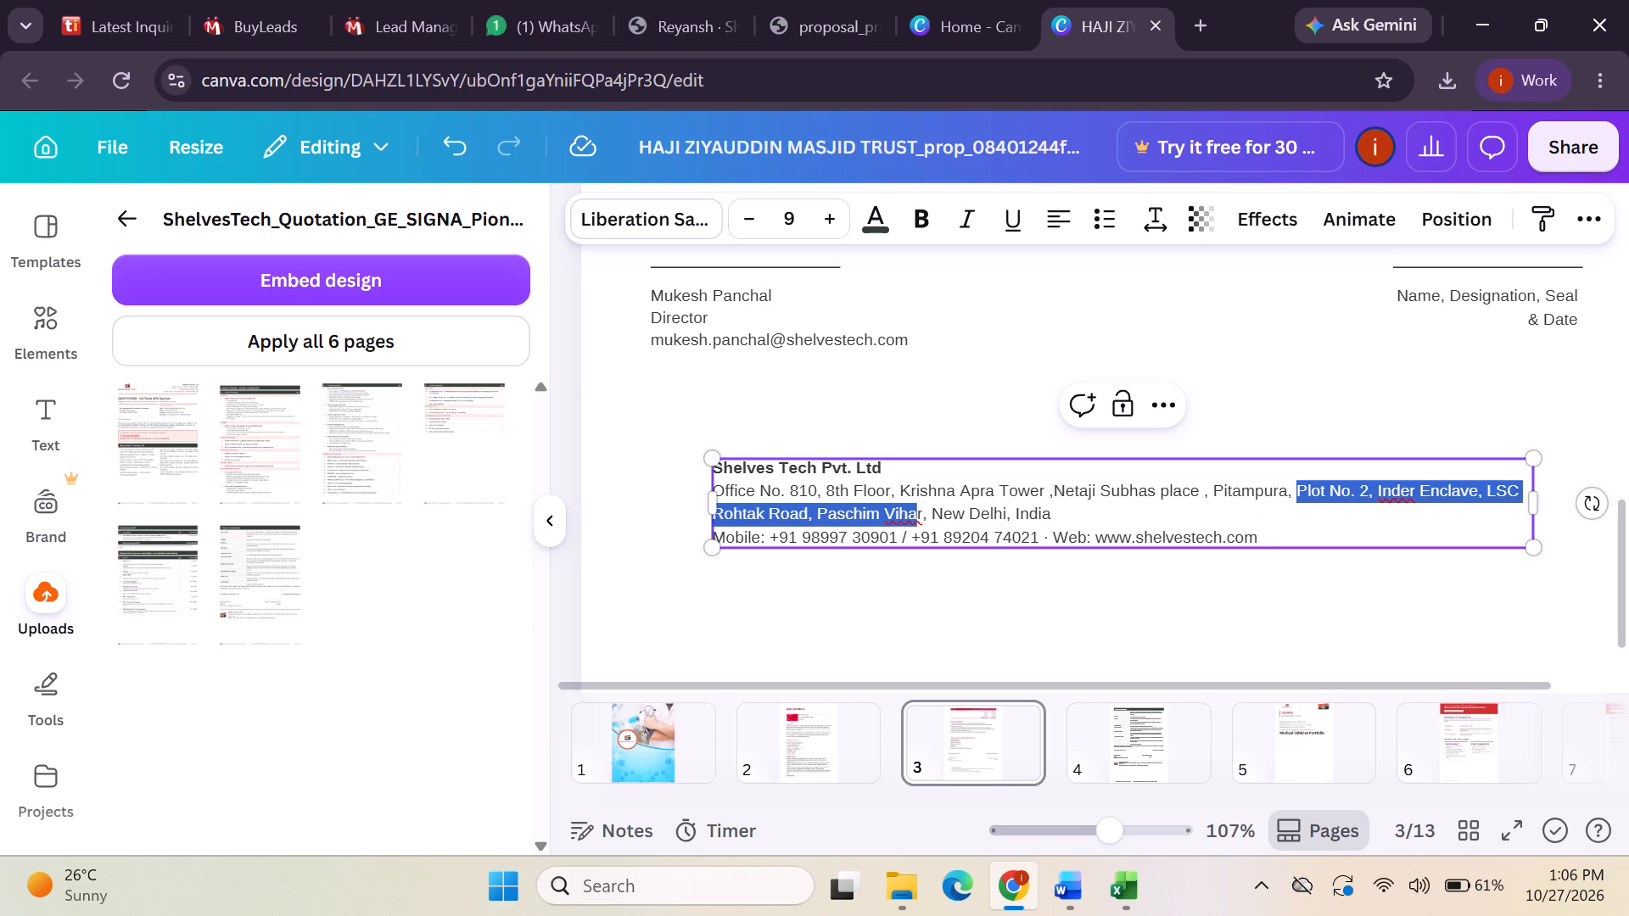
pyautogui.moveTo(920, 513); pyautogui.dragTo(925, 513)
pyautogui.moveTo(925, 513); pyautogui.dragTo(931, 514)
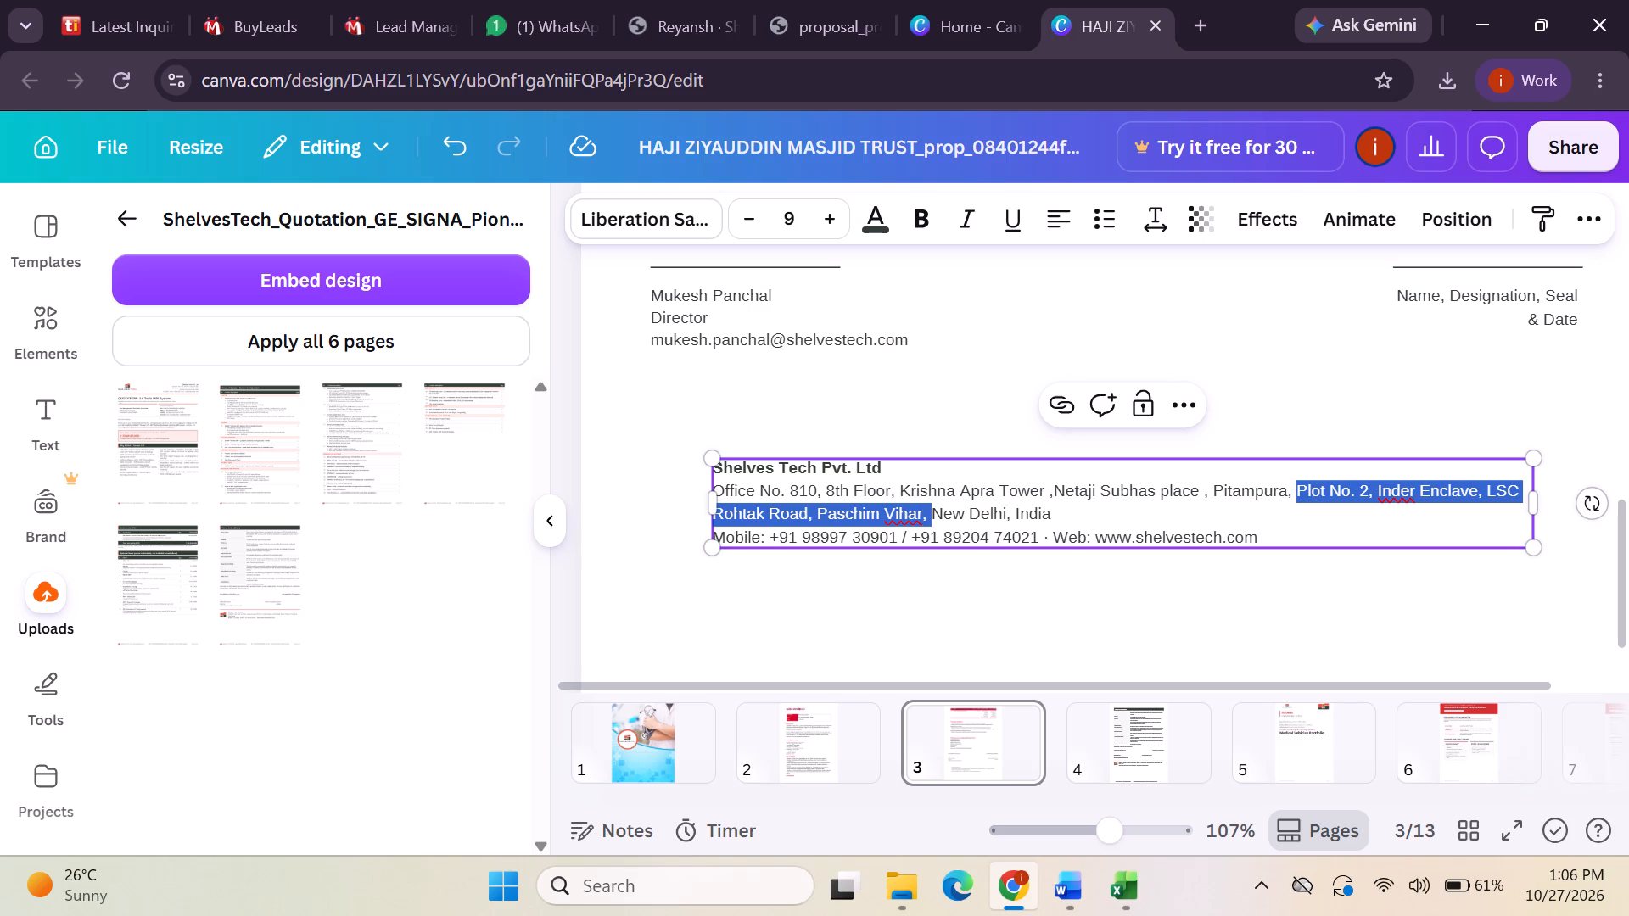
pyautogui.press('BackSpace')
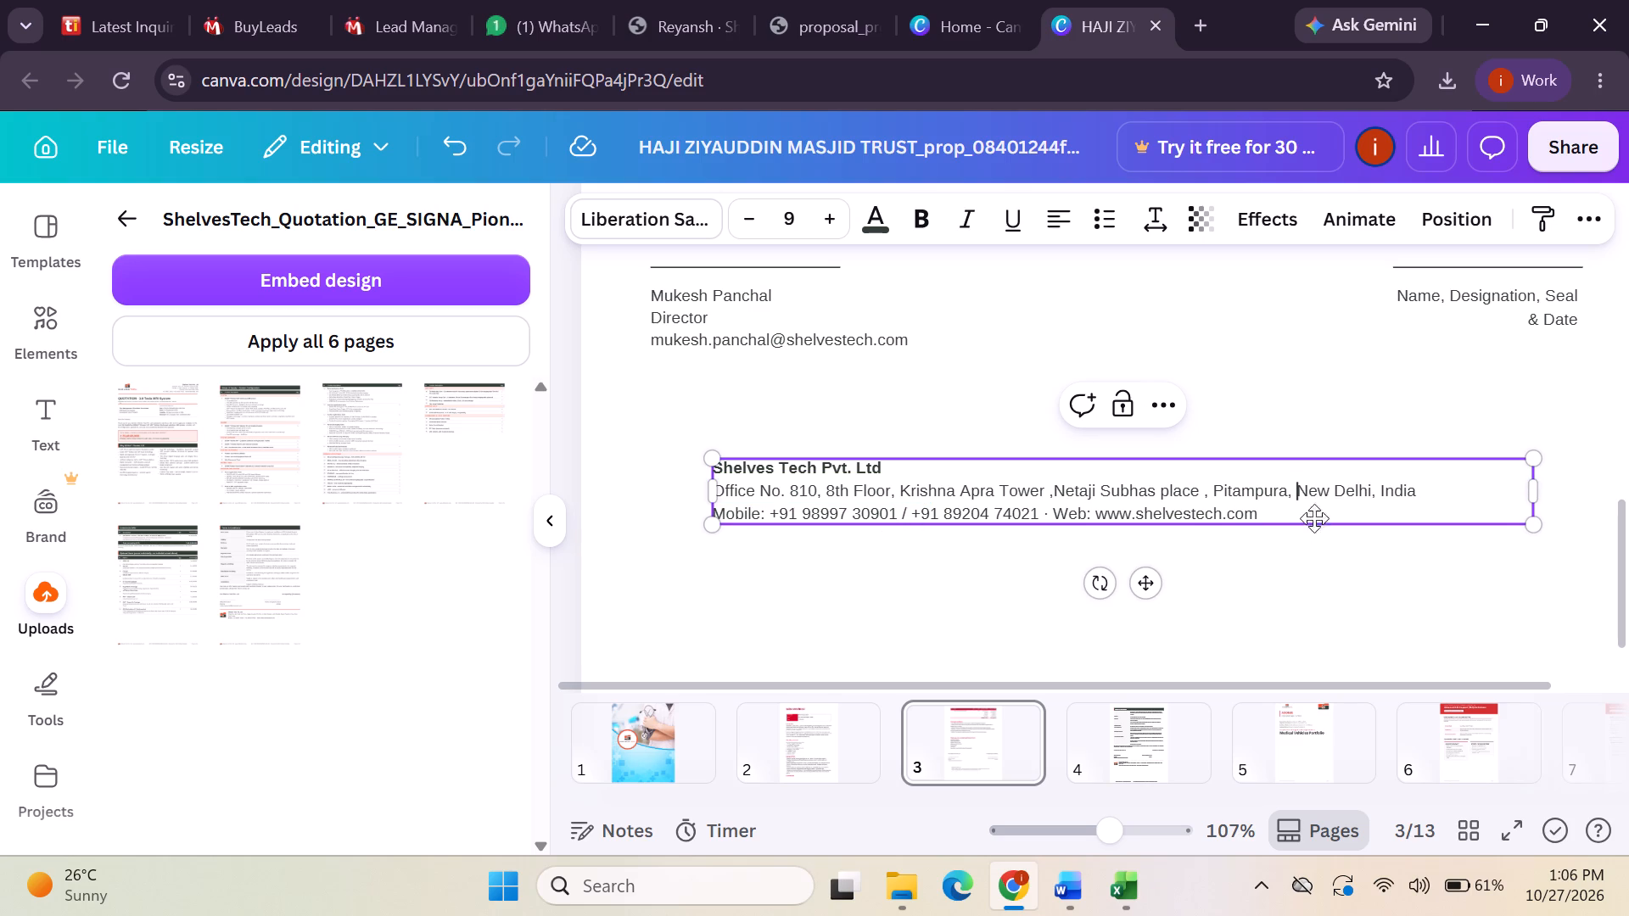
# Move the Shelves Tech company footer block lower on page 3 and slightly toward the left margin.
pyautogui.moveTo(1150, 583); pyautogui.dragTo(1145, 656)
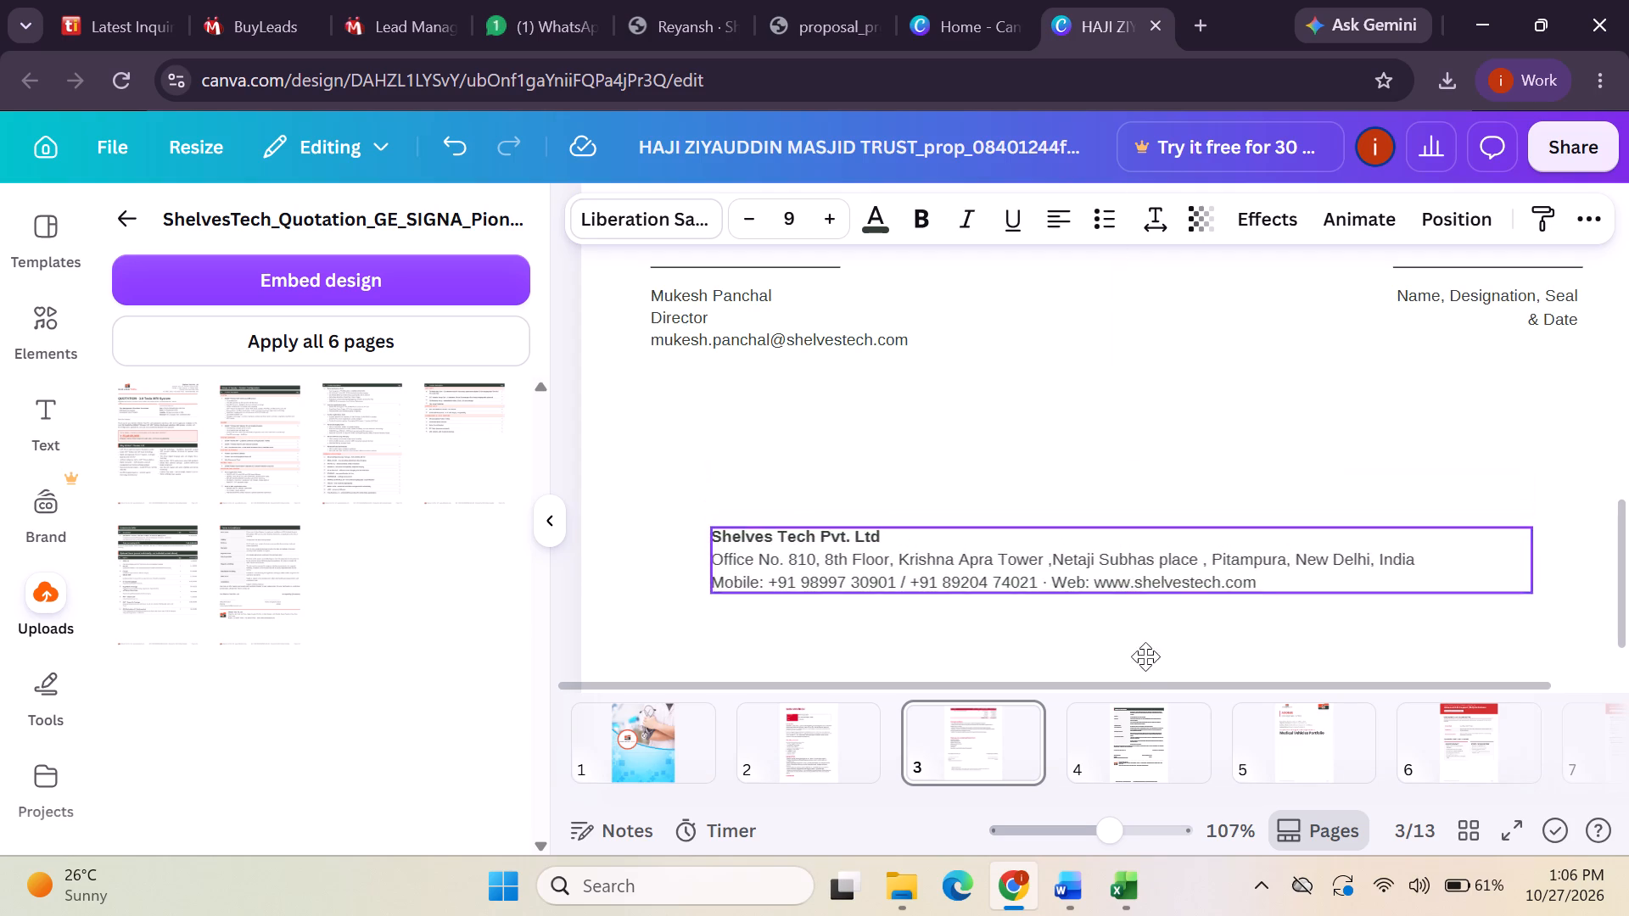
pyautogui.moveTo(1145, 656); pyautogui.dragTo(1121, 723)
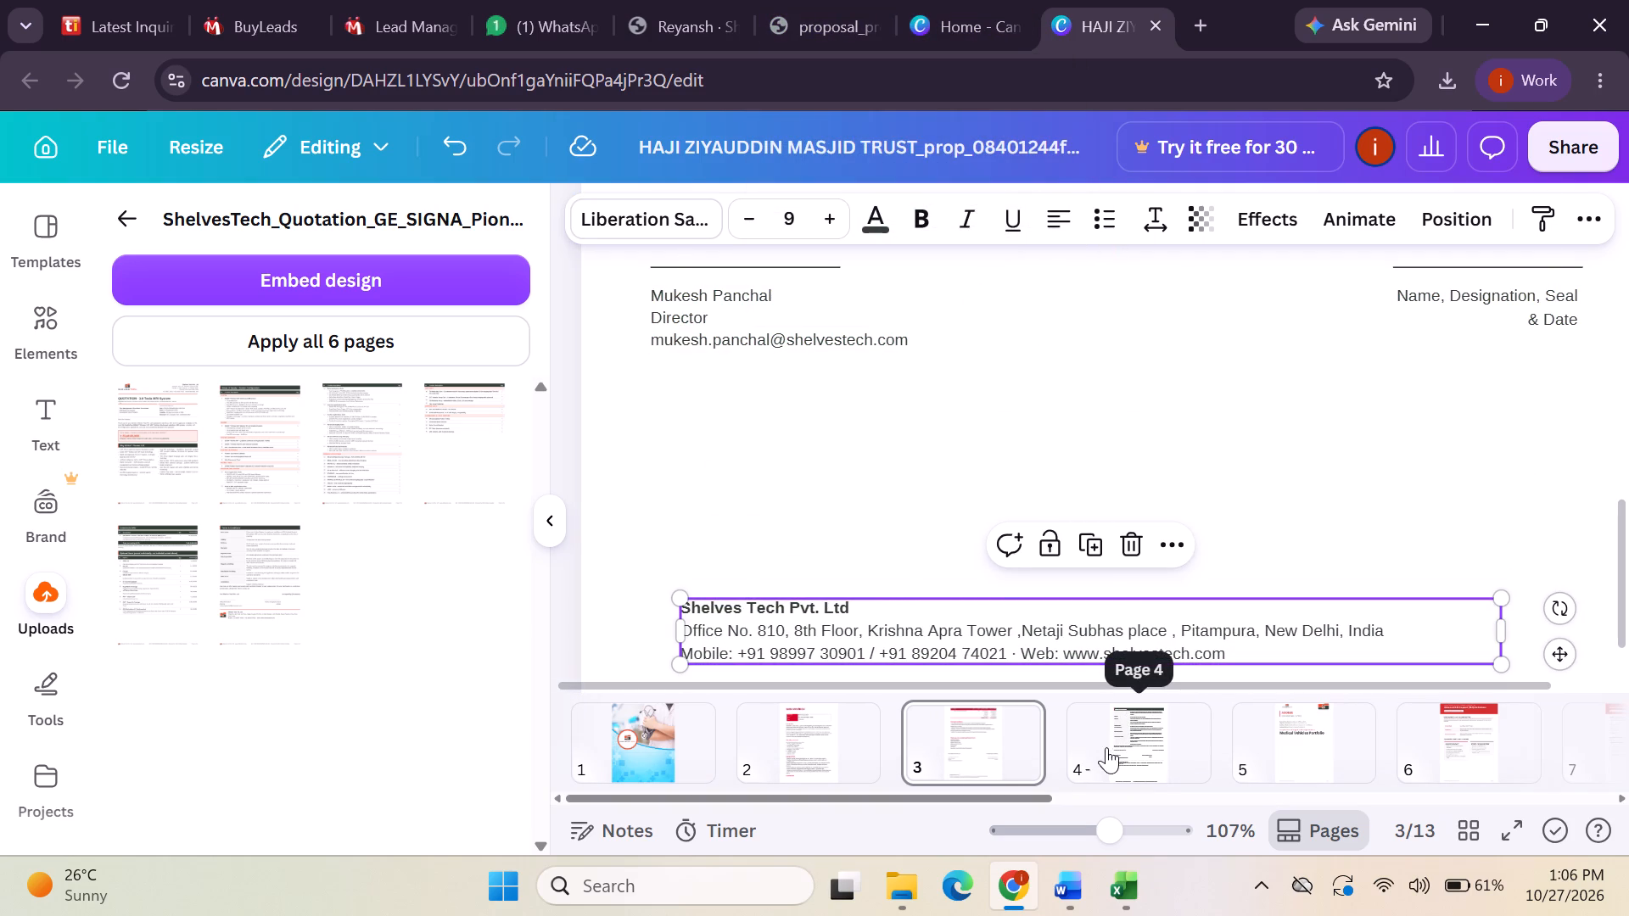
# Copy the red divider line from page 4 and place it on page 3 just above the company footer text.
pyautogui.click(1144, 741)
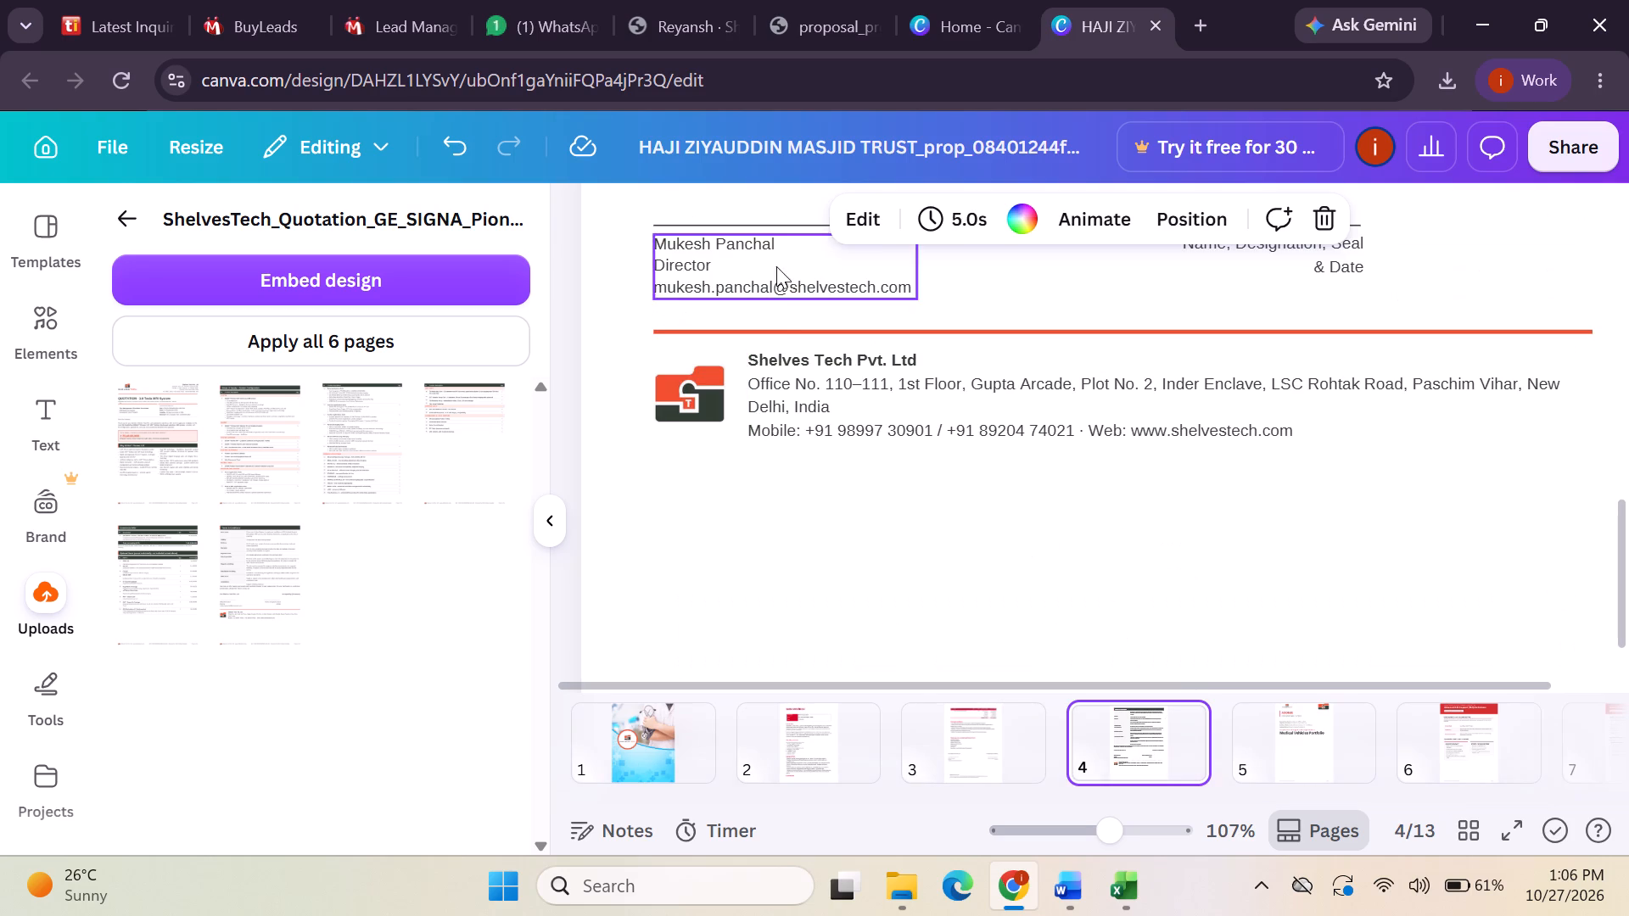
pyautogui.click(779, 332)
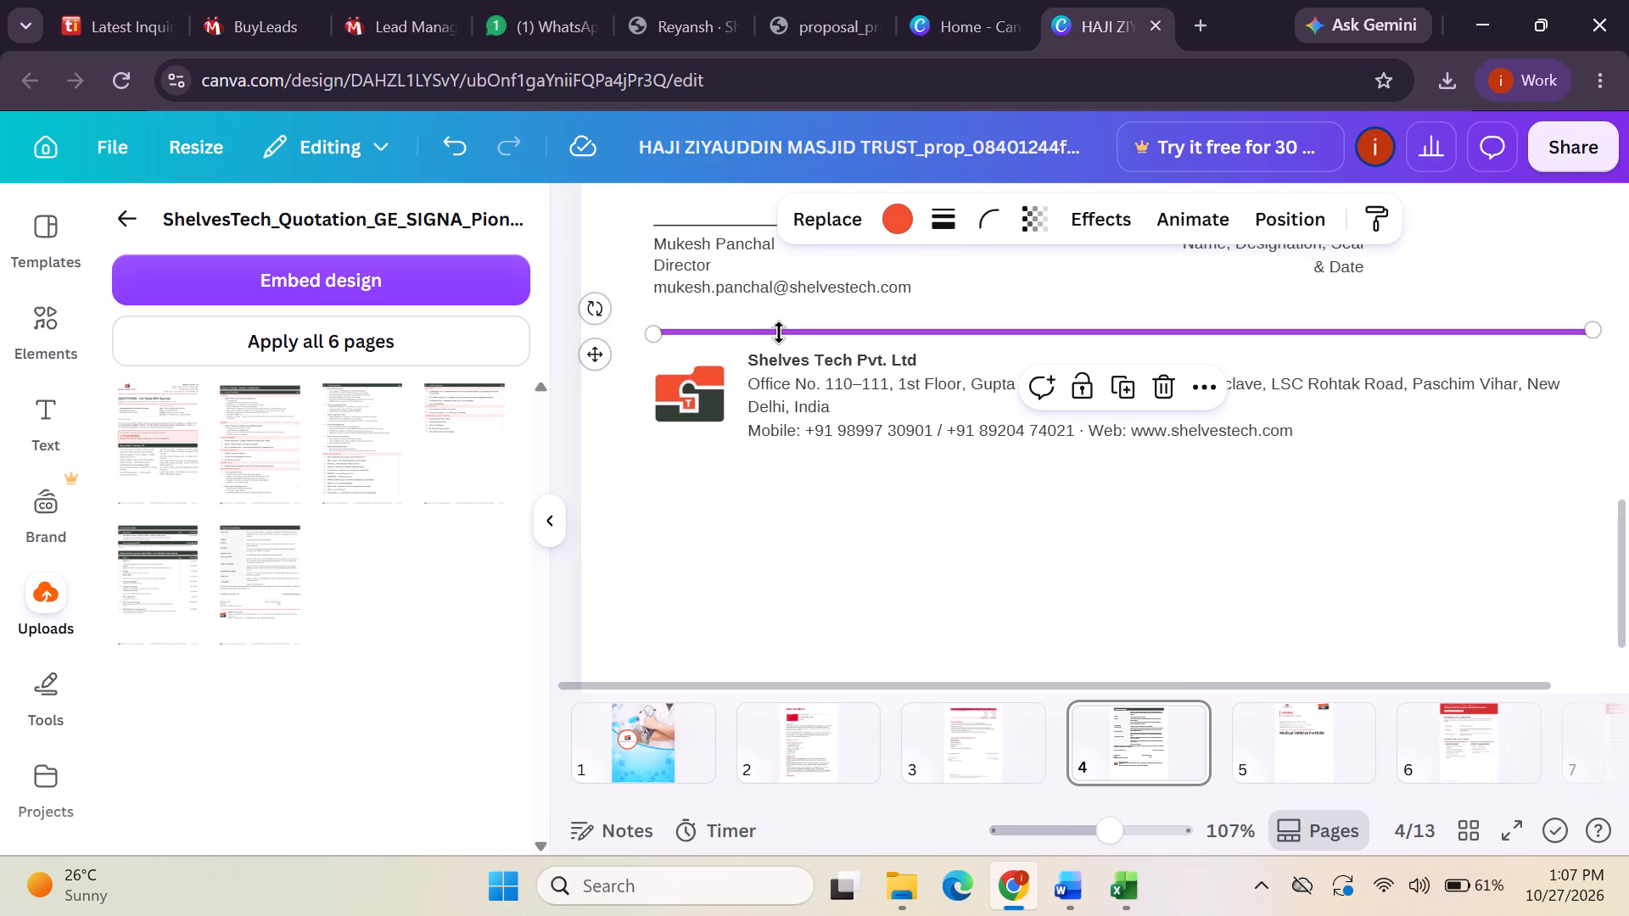
pyautogui.hotkey('ctrl', 'c')
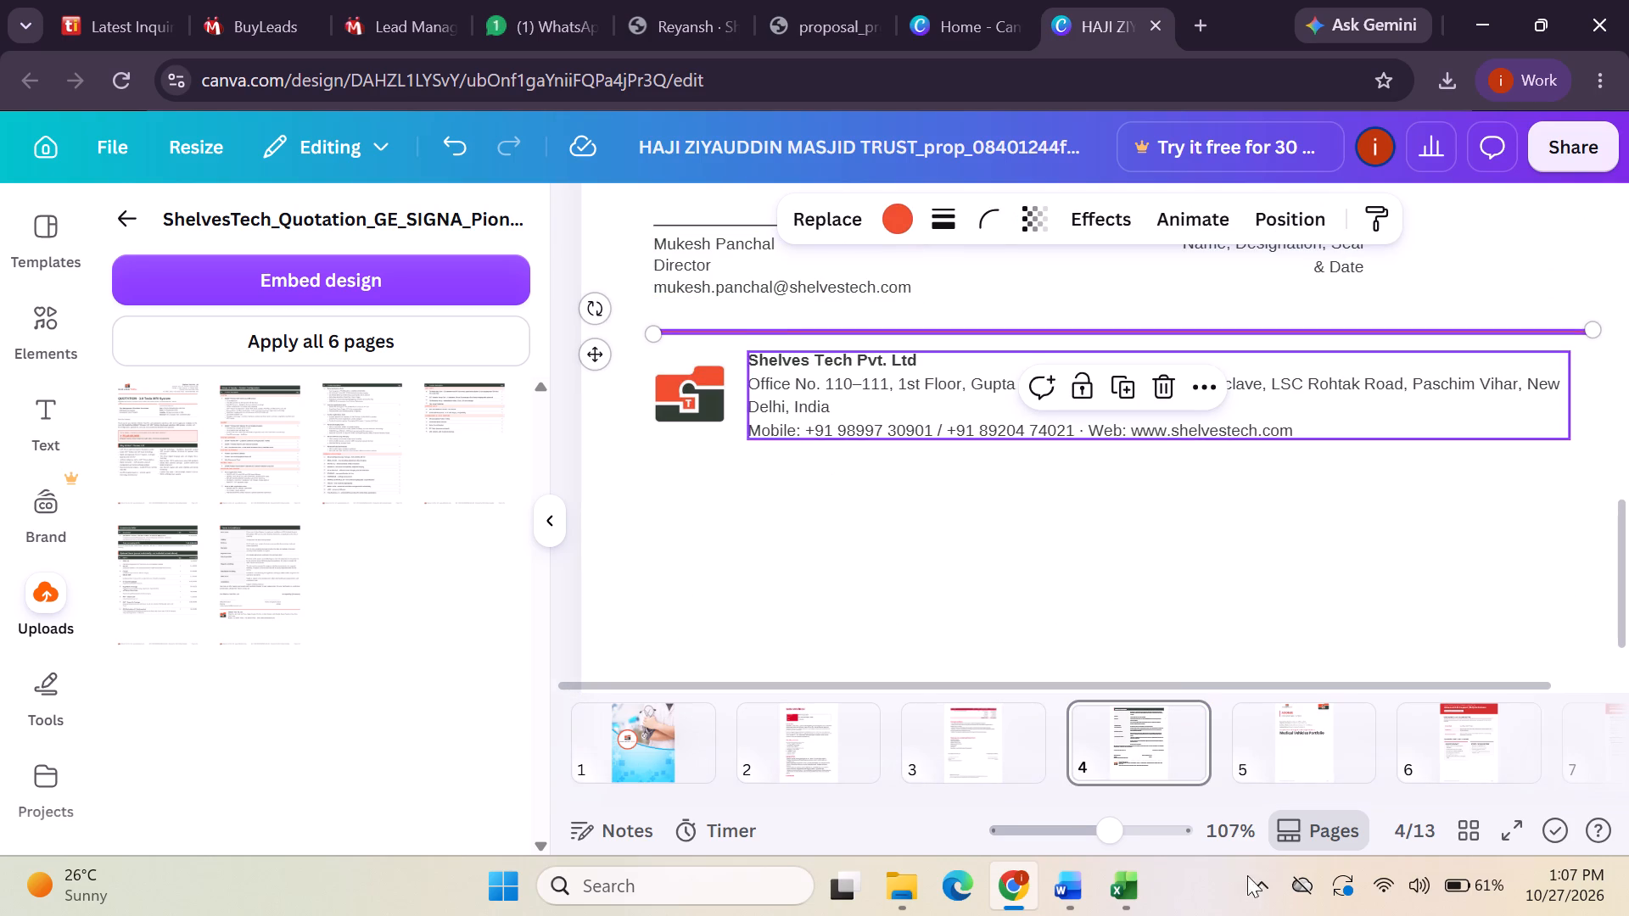
pyautogui.click(954, 746)
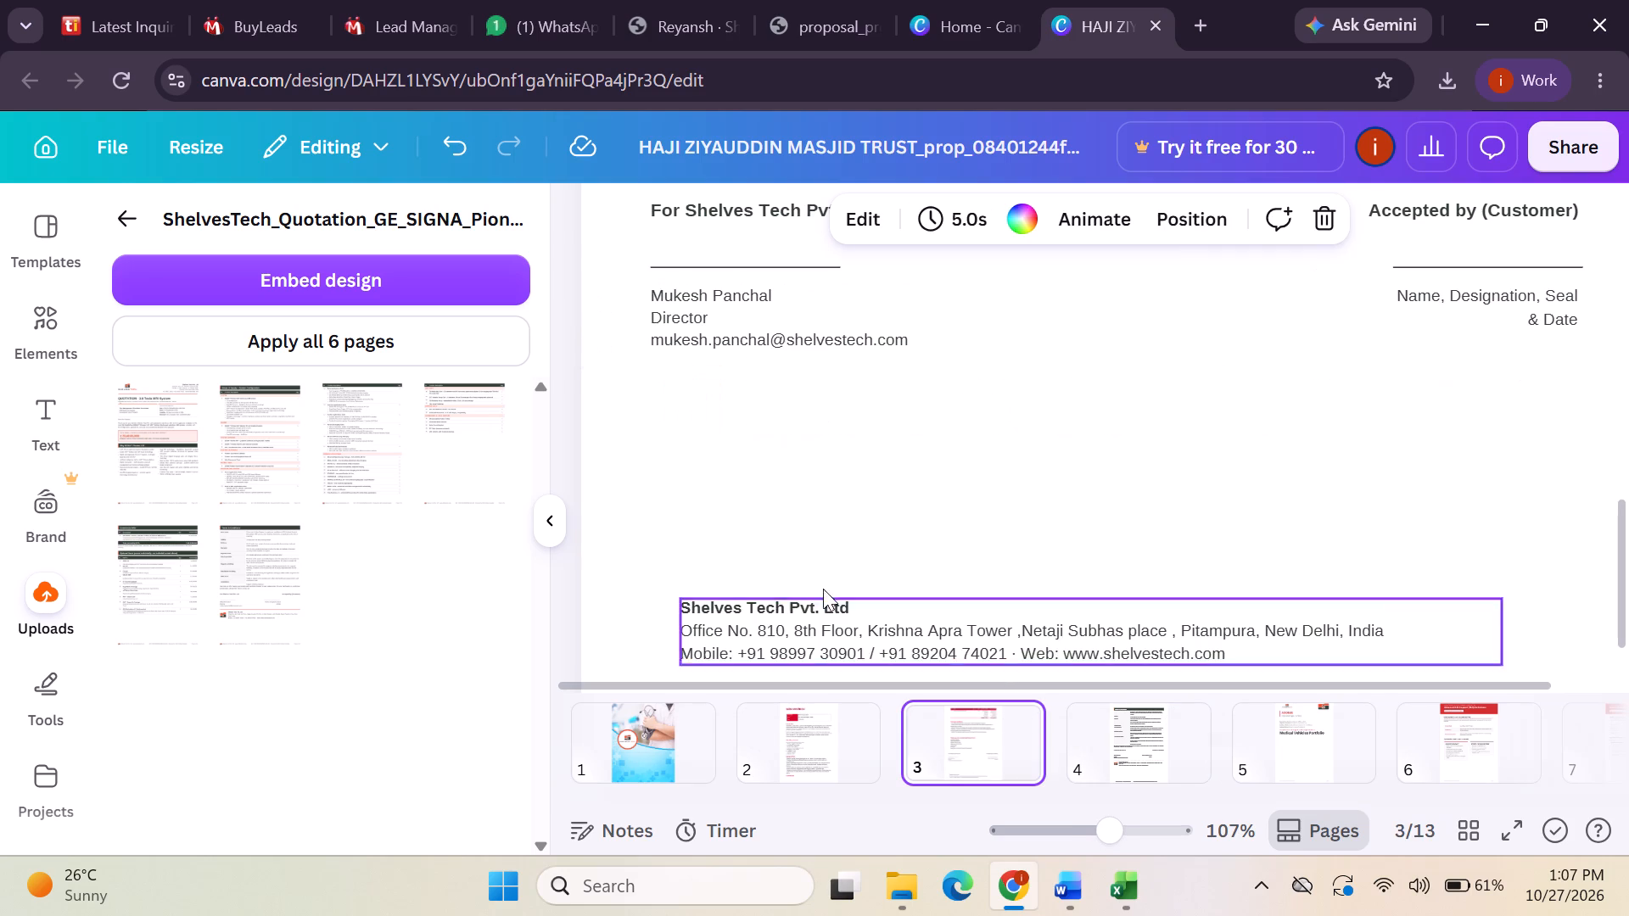
pyautogui.click(771, 508)
pyautogui.hotkey('ctrl', 'v')
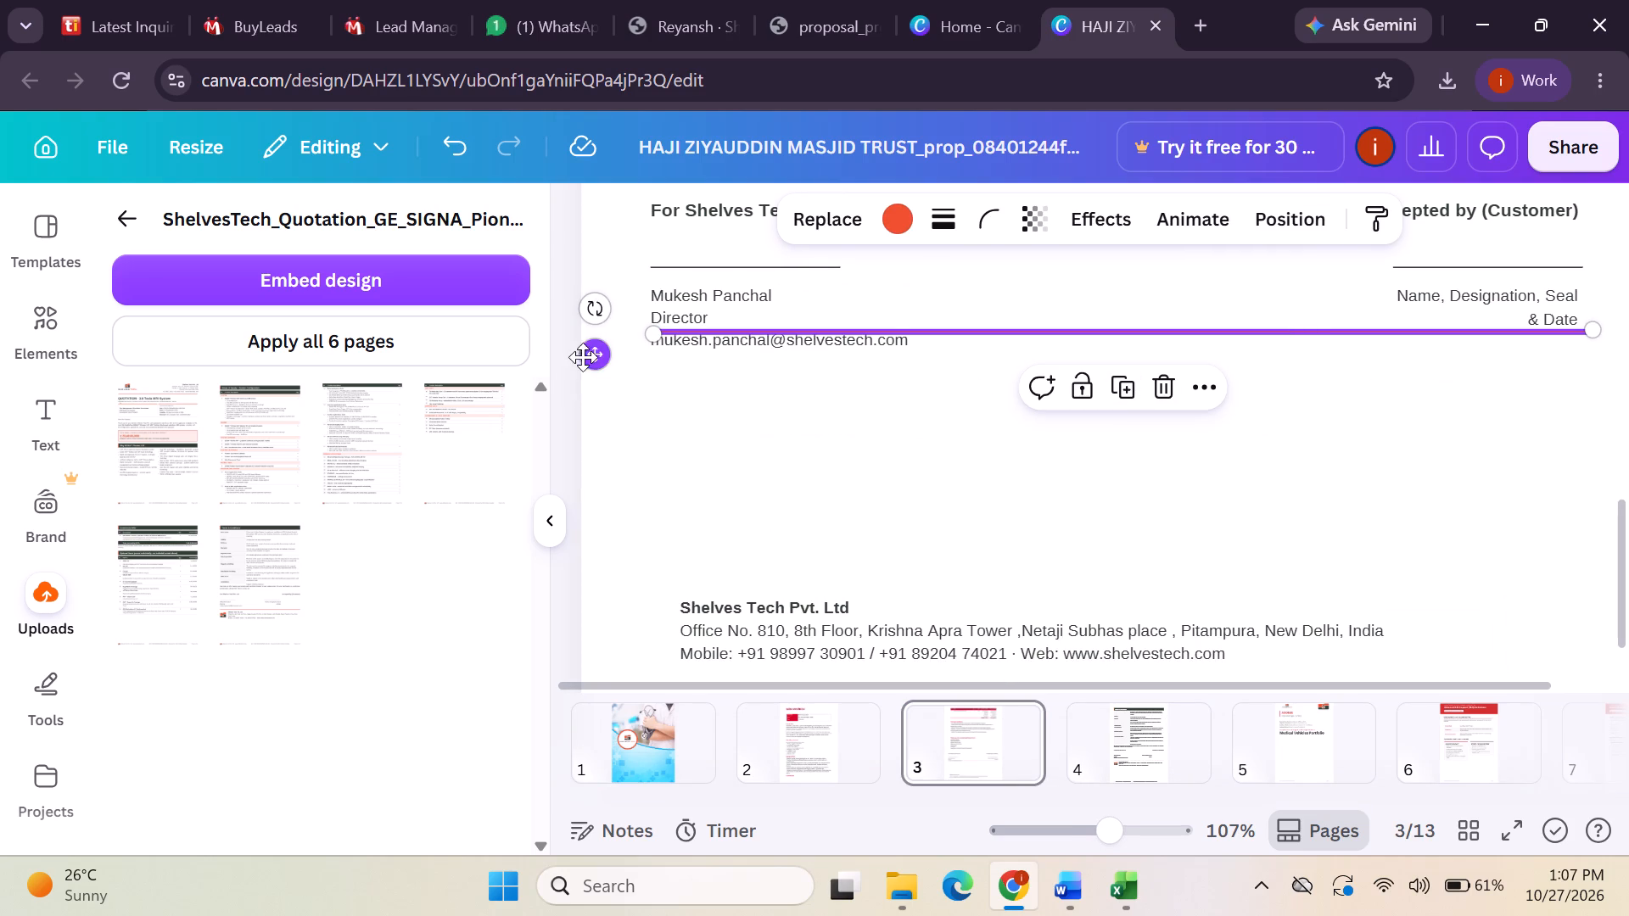
pyautogui.moveTo(595, 357); pyautogui.dragTo(601, 600)
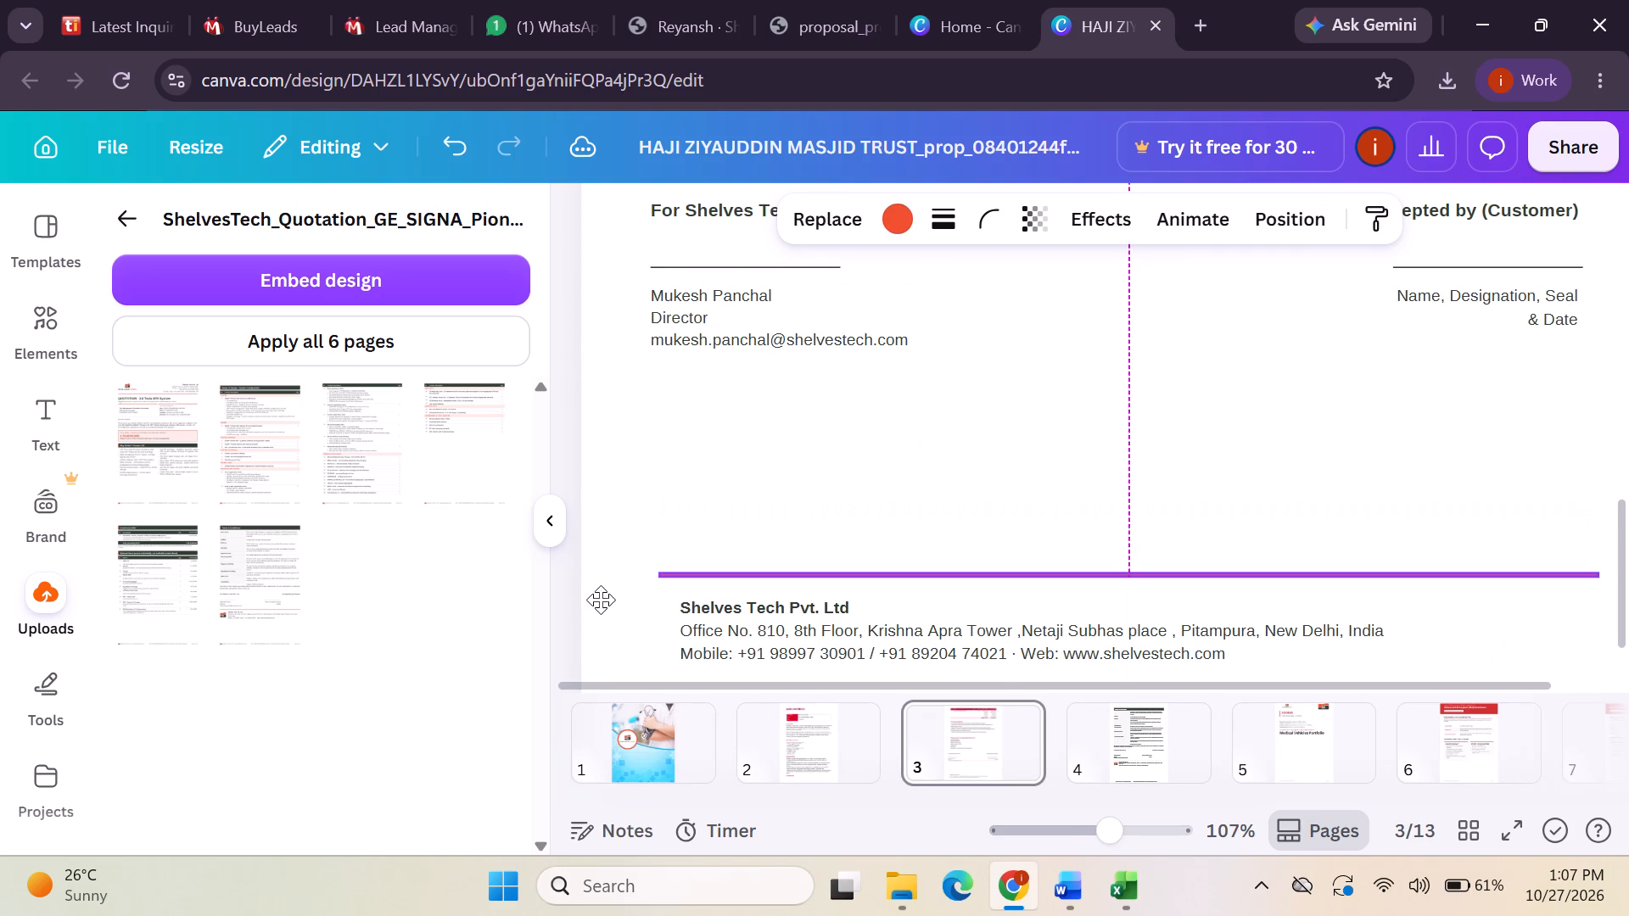
pyautogui.moveTo(601, 600); pyautogui.dragTo(585, 606)
pyautogui.click(818, 467)
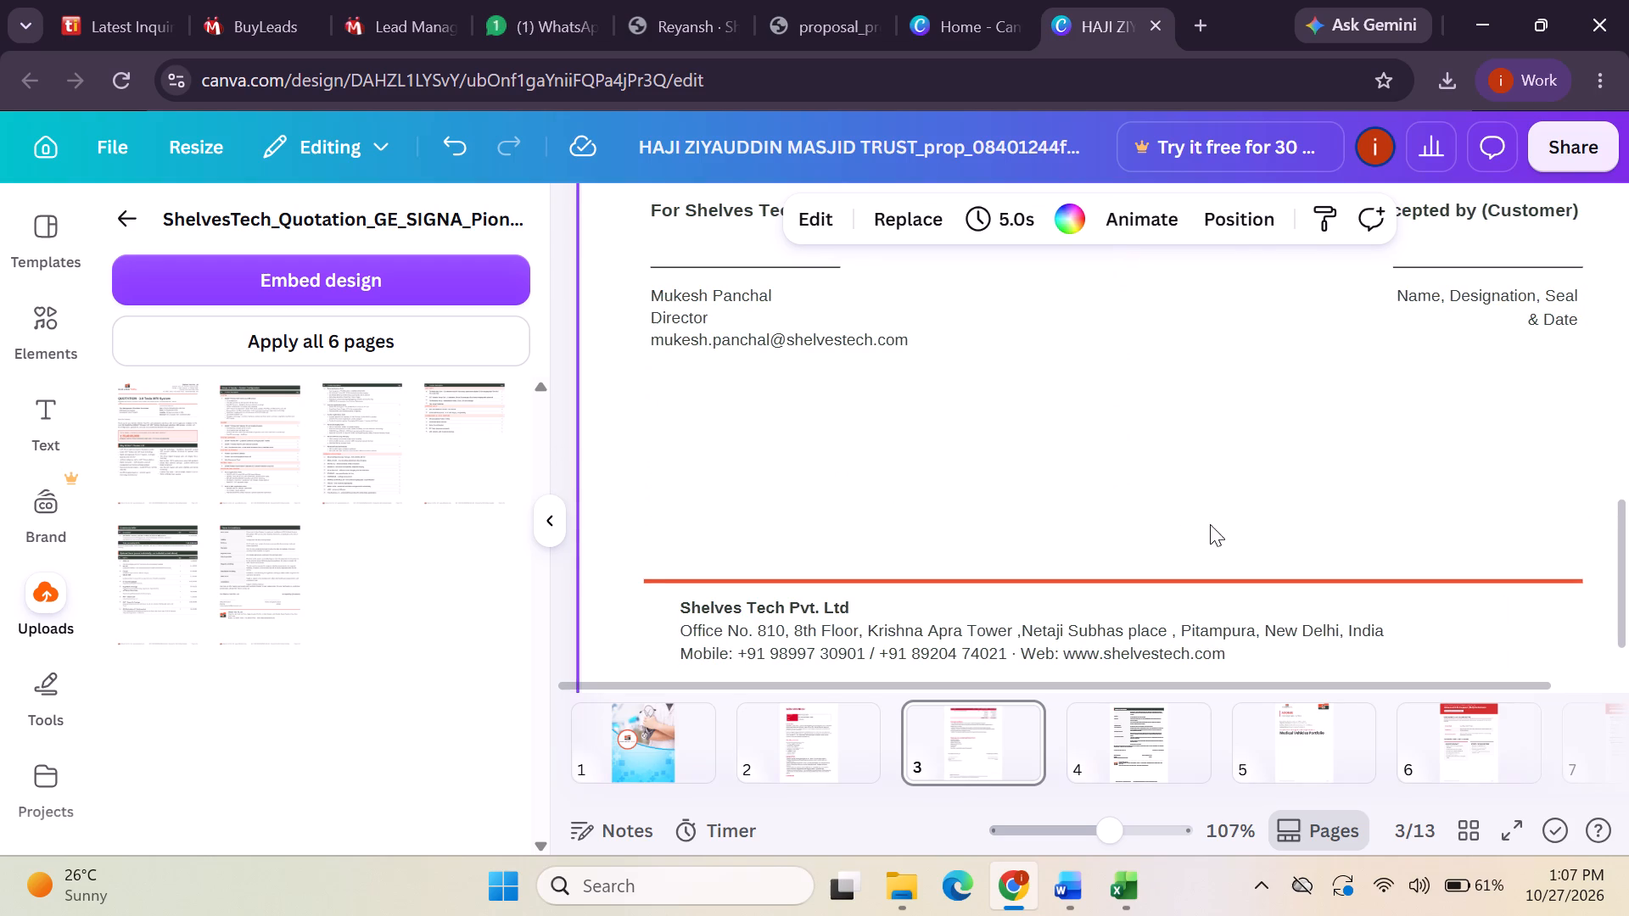
# Compare the signature and company footer areas of pages 4 and 3.
pyautogui.click(1166, 755)
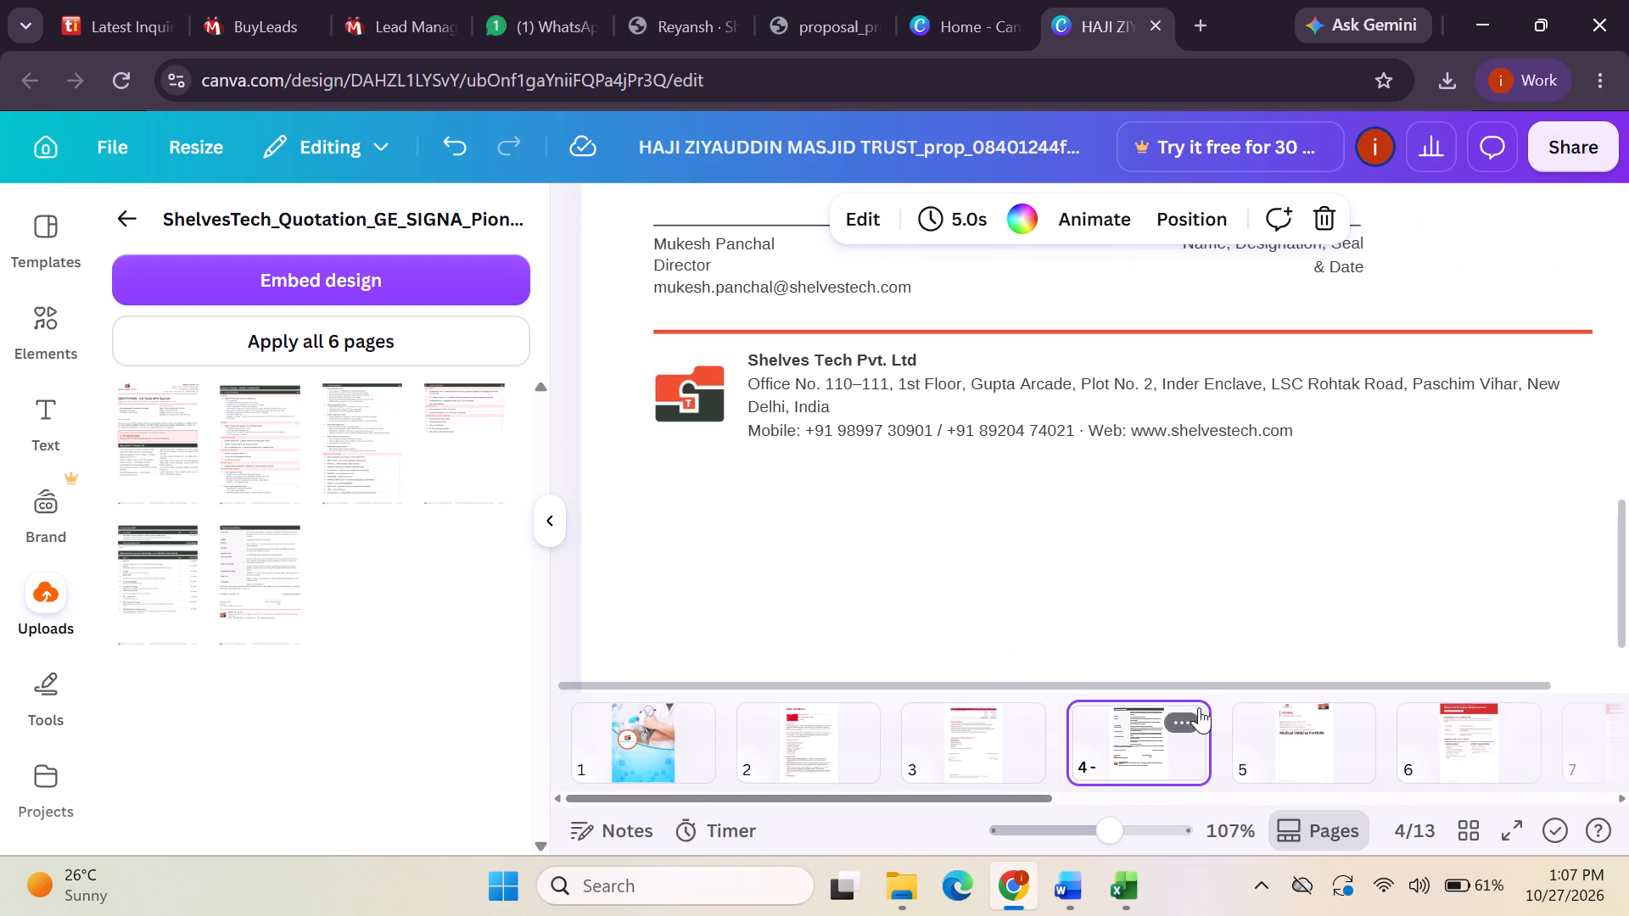
pyautogui.scroll(2, 1040, 486)
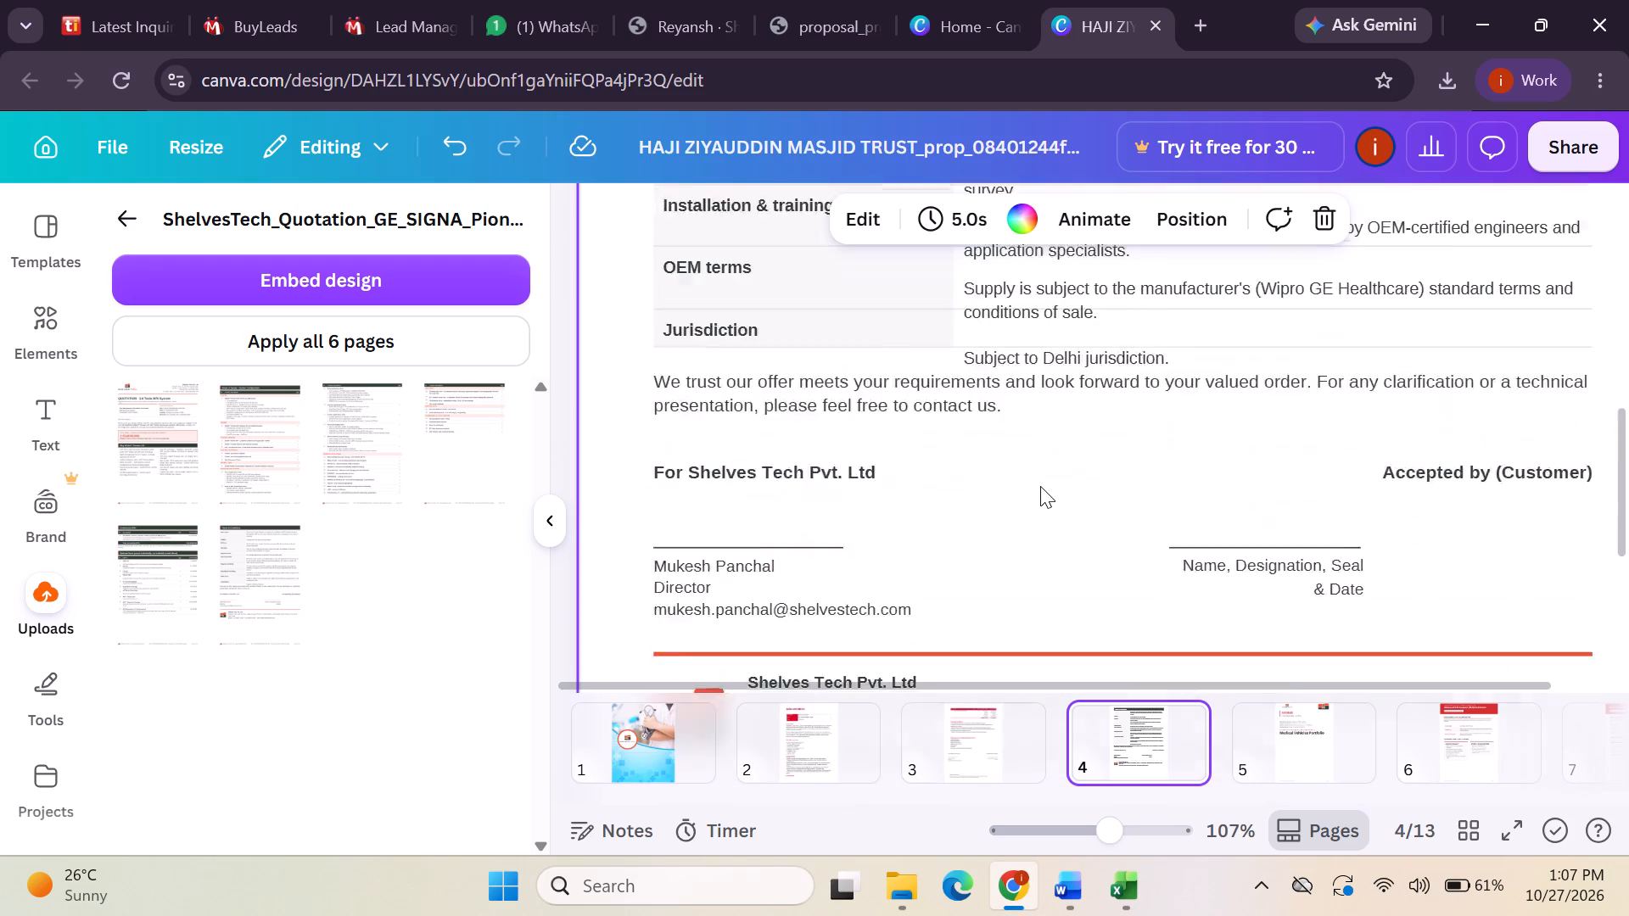
pyautogui.scroll(-2, 1040, 486)
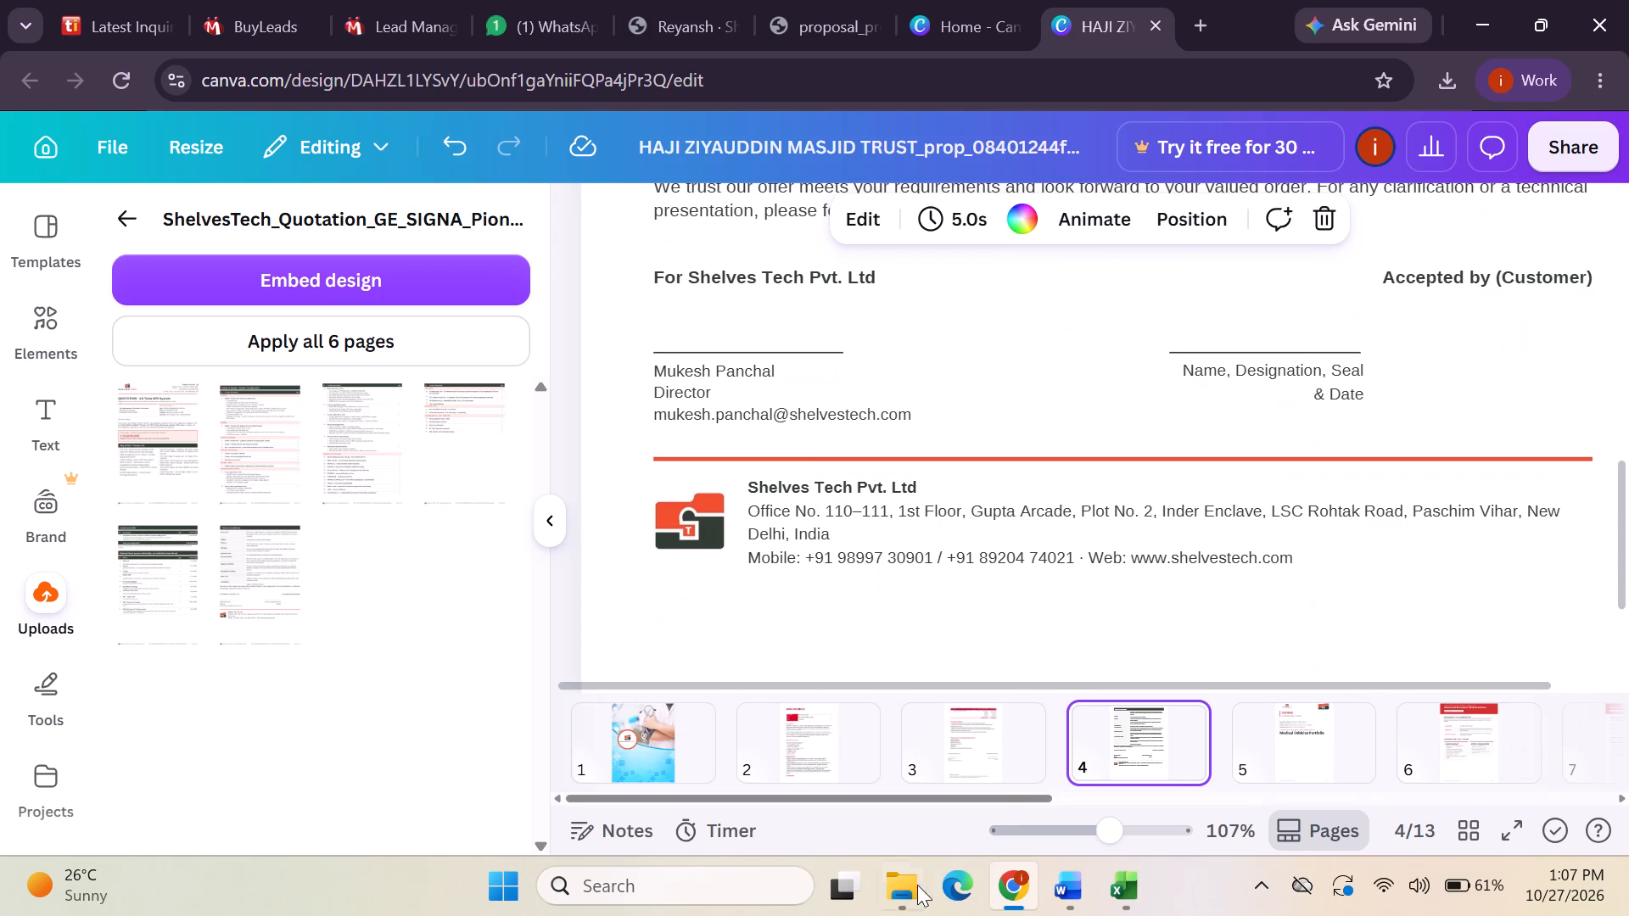
pyautogui.click(1004, 752)
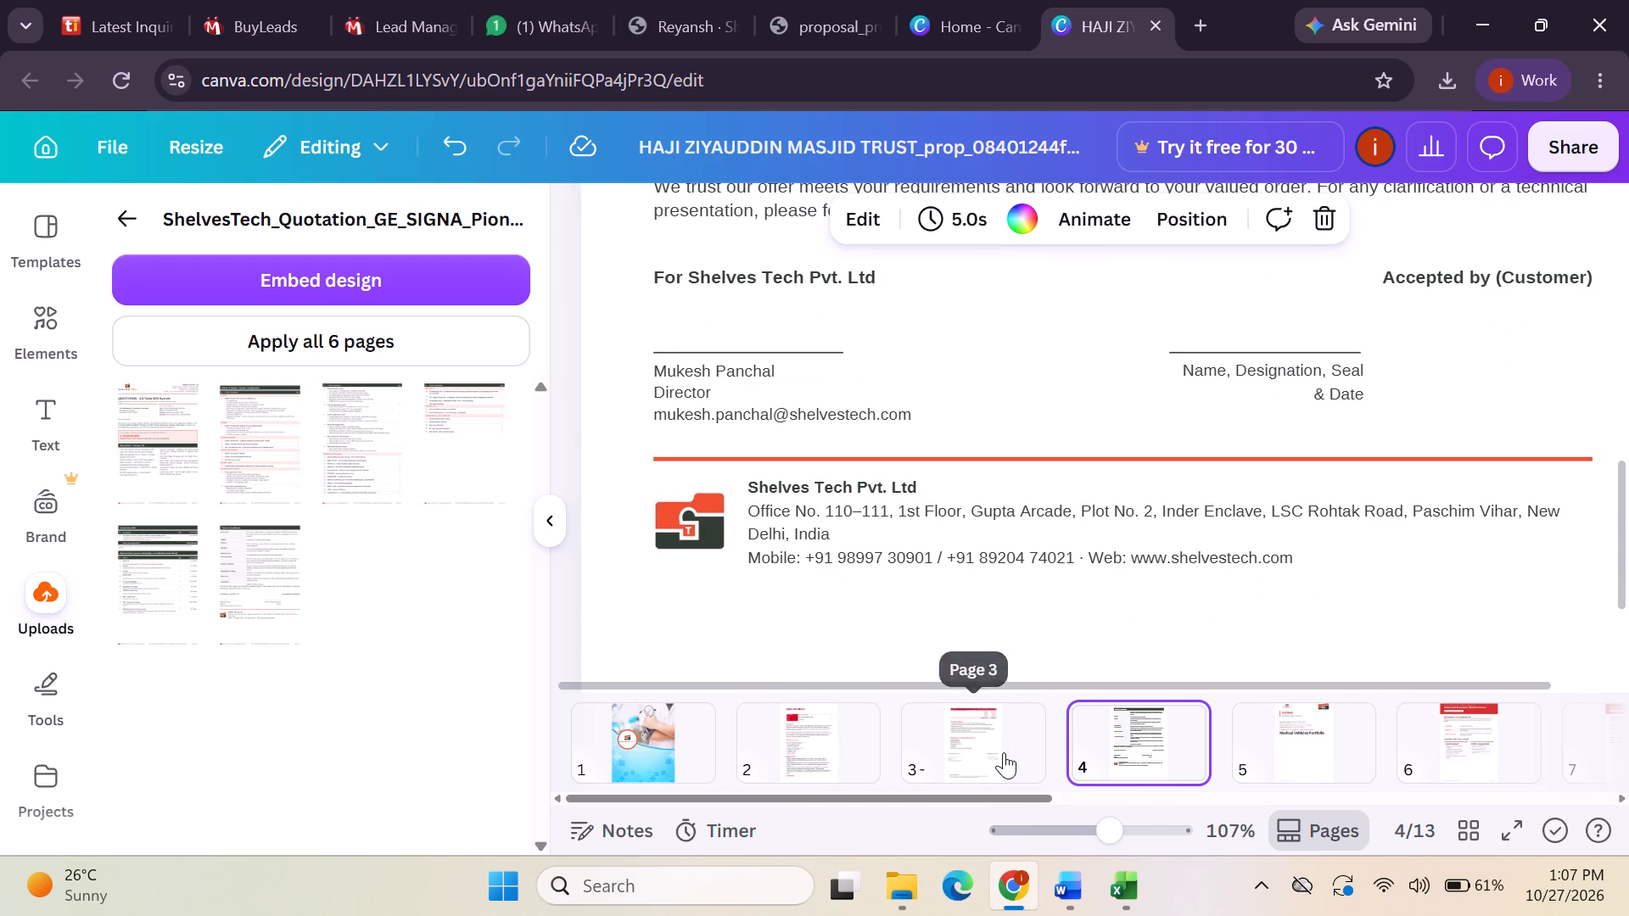
pyautogui.scroll(1, 1323, 501)
pyautogui.scroll(-2, 1323, 501)
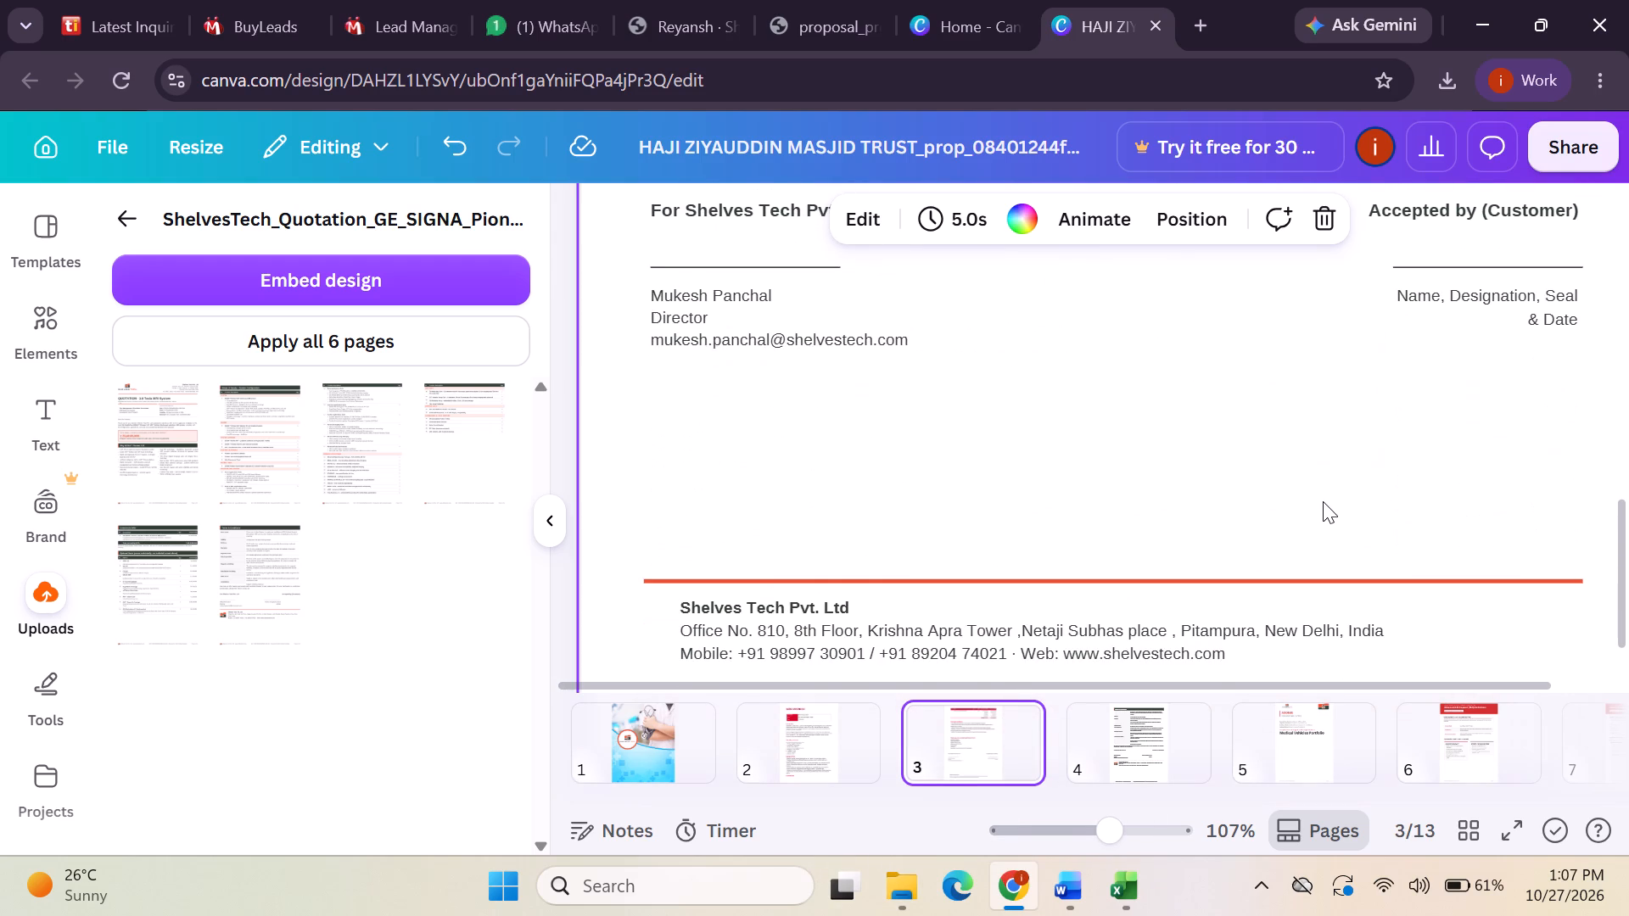
pyautogui.scroll(1, 1358, 512)
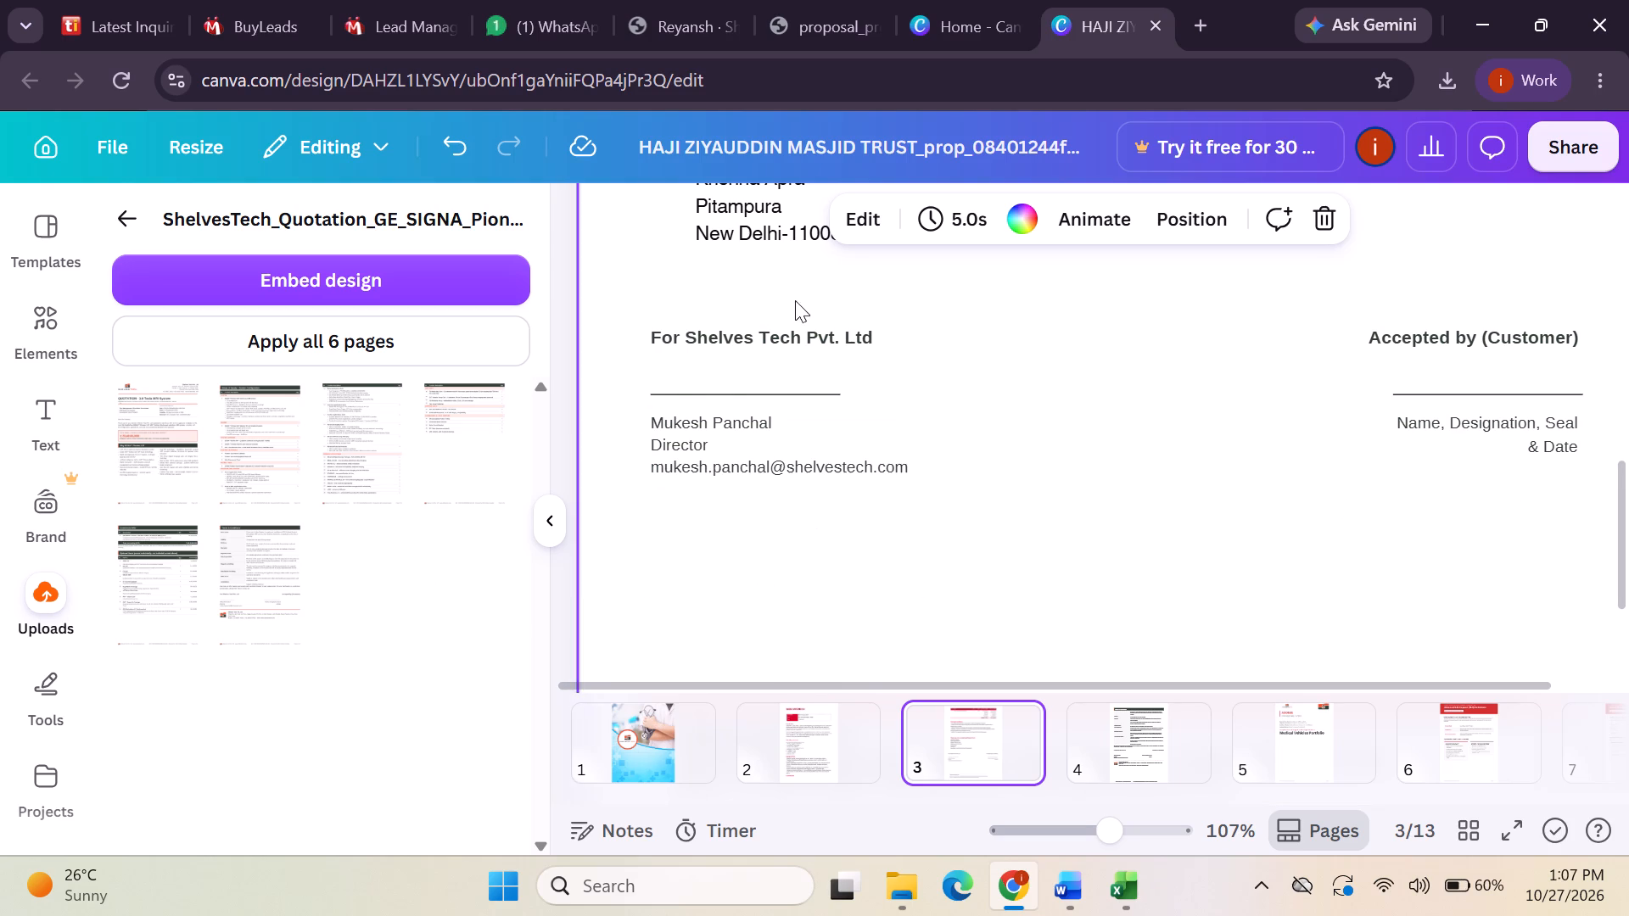
# Review page 3 from the price table and terms down through the closing block, signatures and company footer.
pyautogui.scroll(2, 1230, 550)
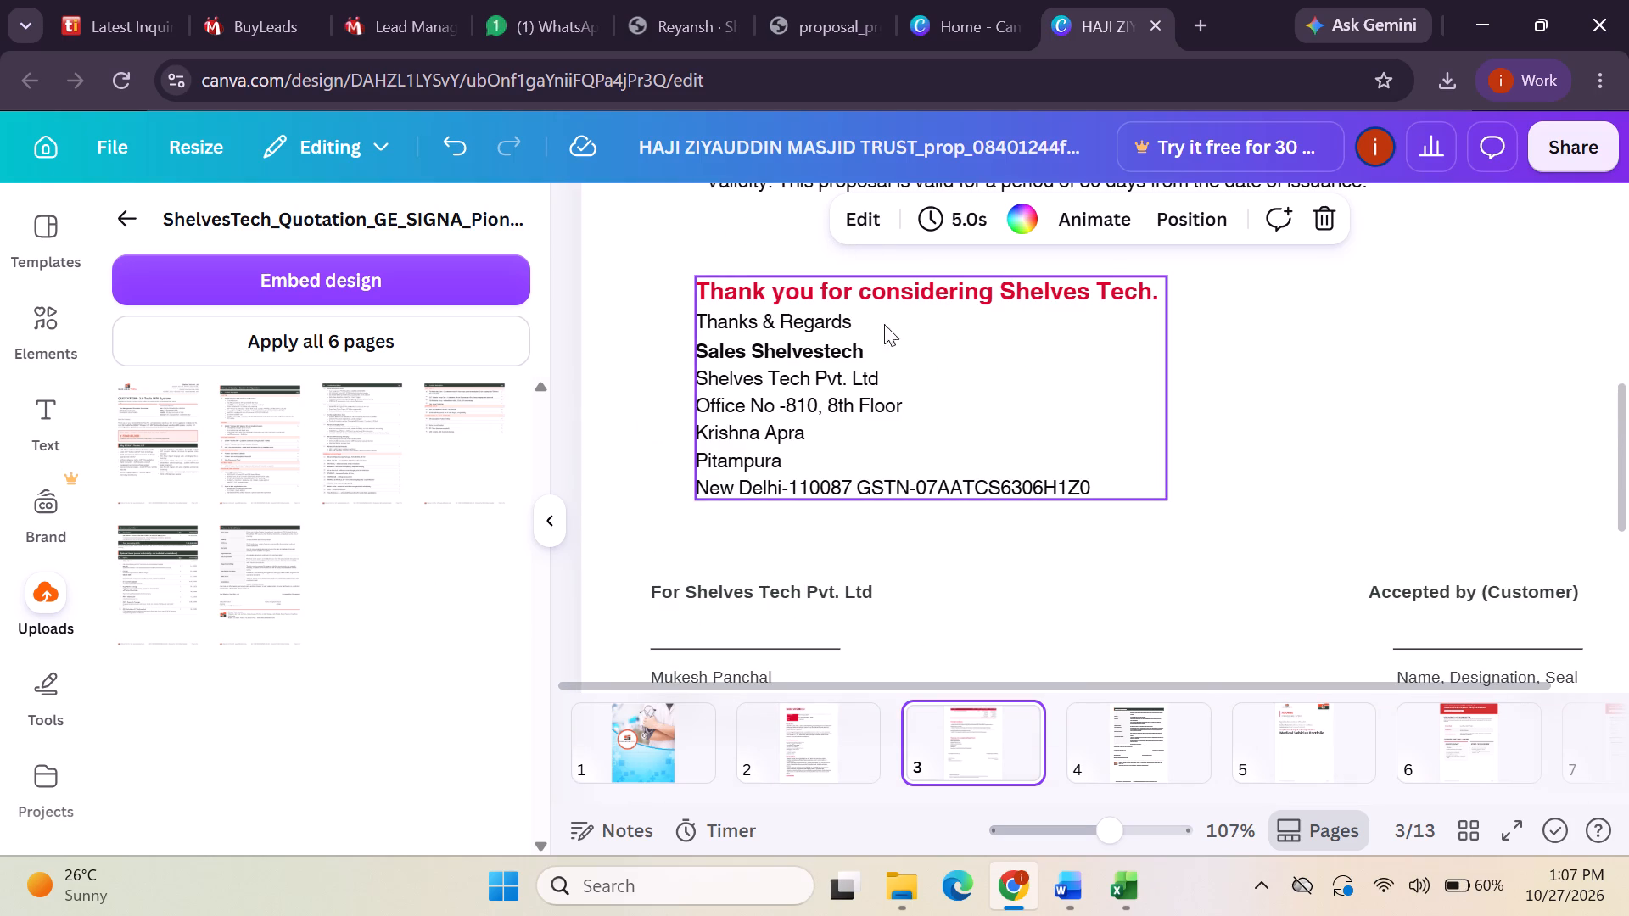
pyautogui.scroll(-3, 965, 423)
pyautogui.scroll(1, 966, 427)
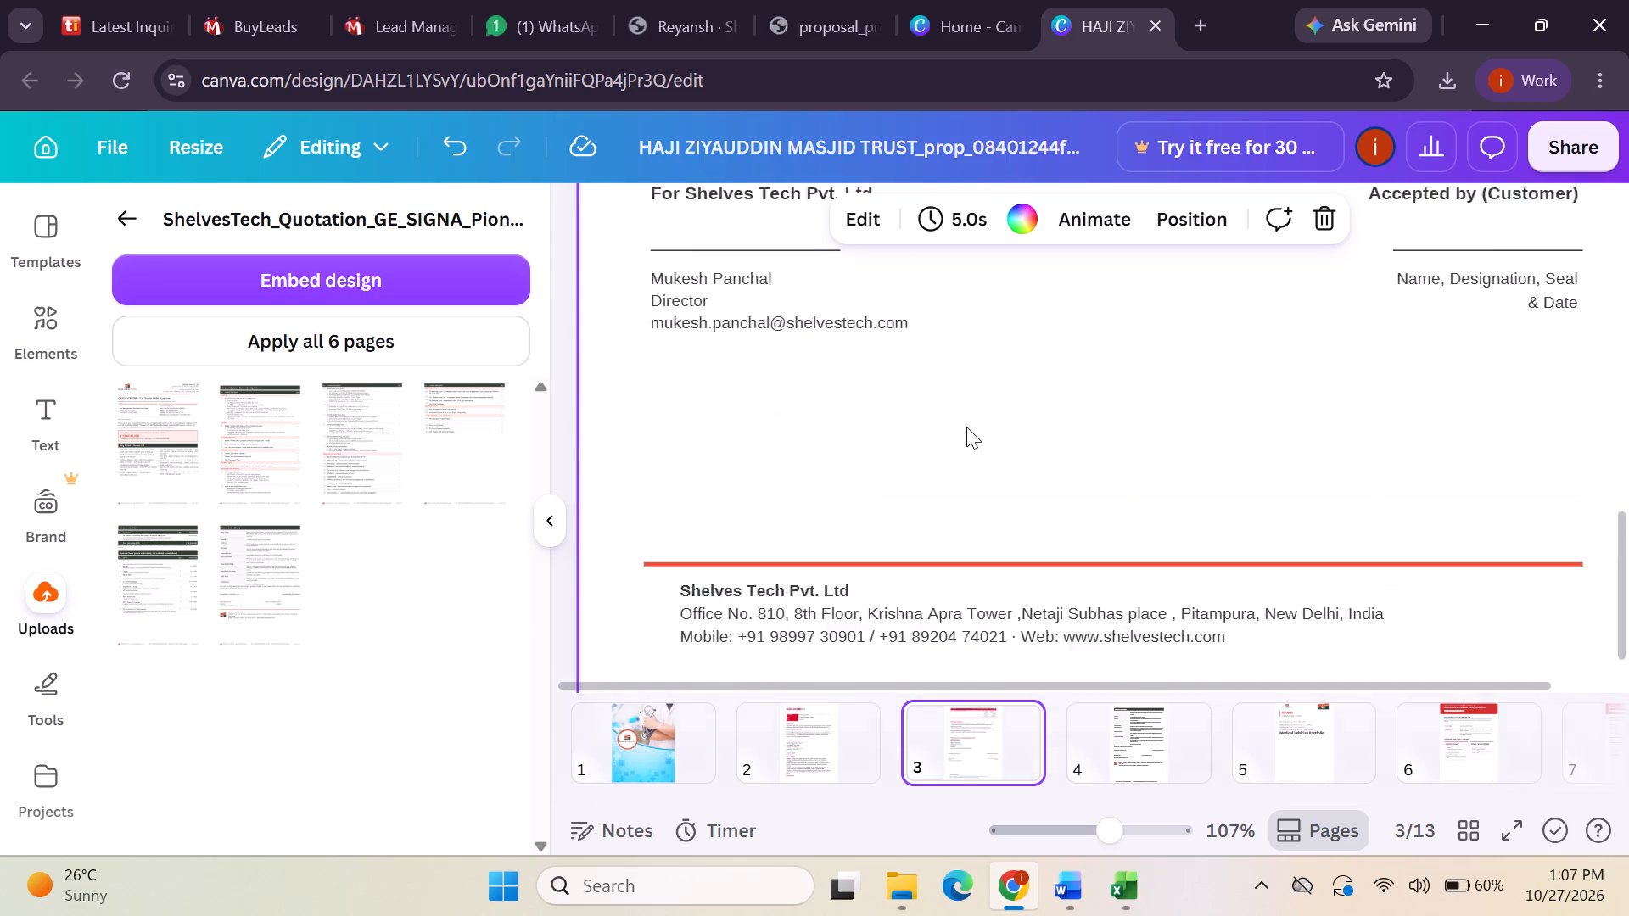
pyautogui.scroll(4, 966, 427)
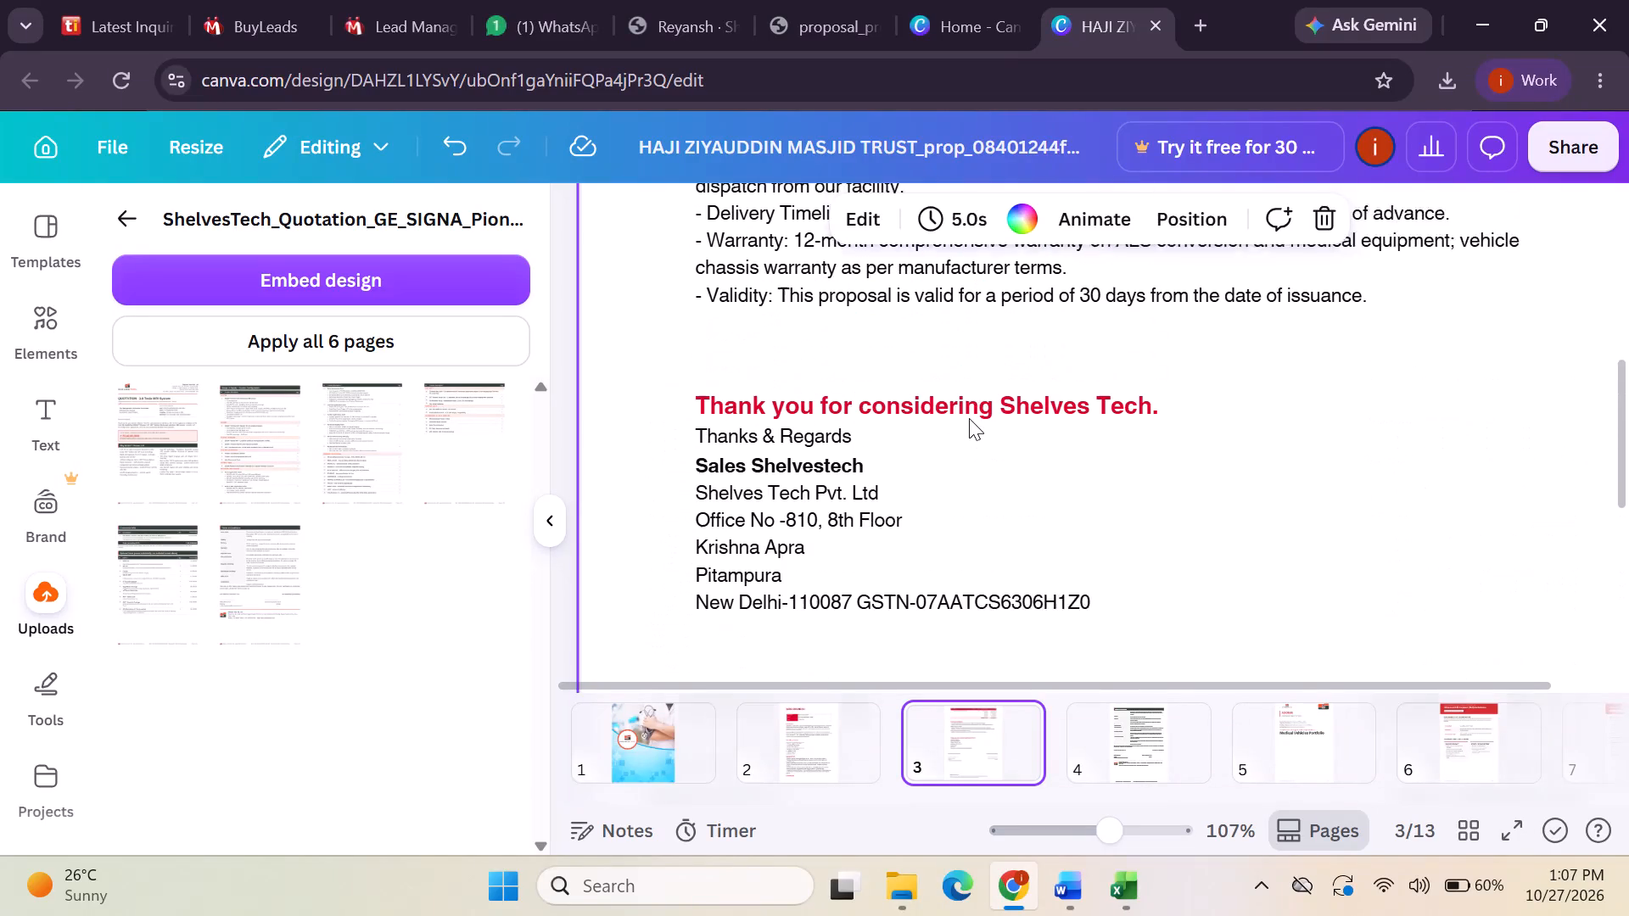
pyautogui.scroll(-1, 981, 550)
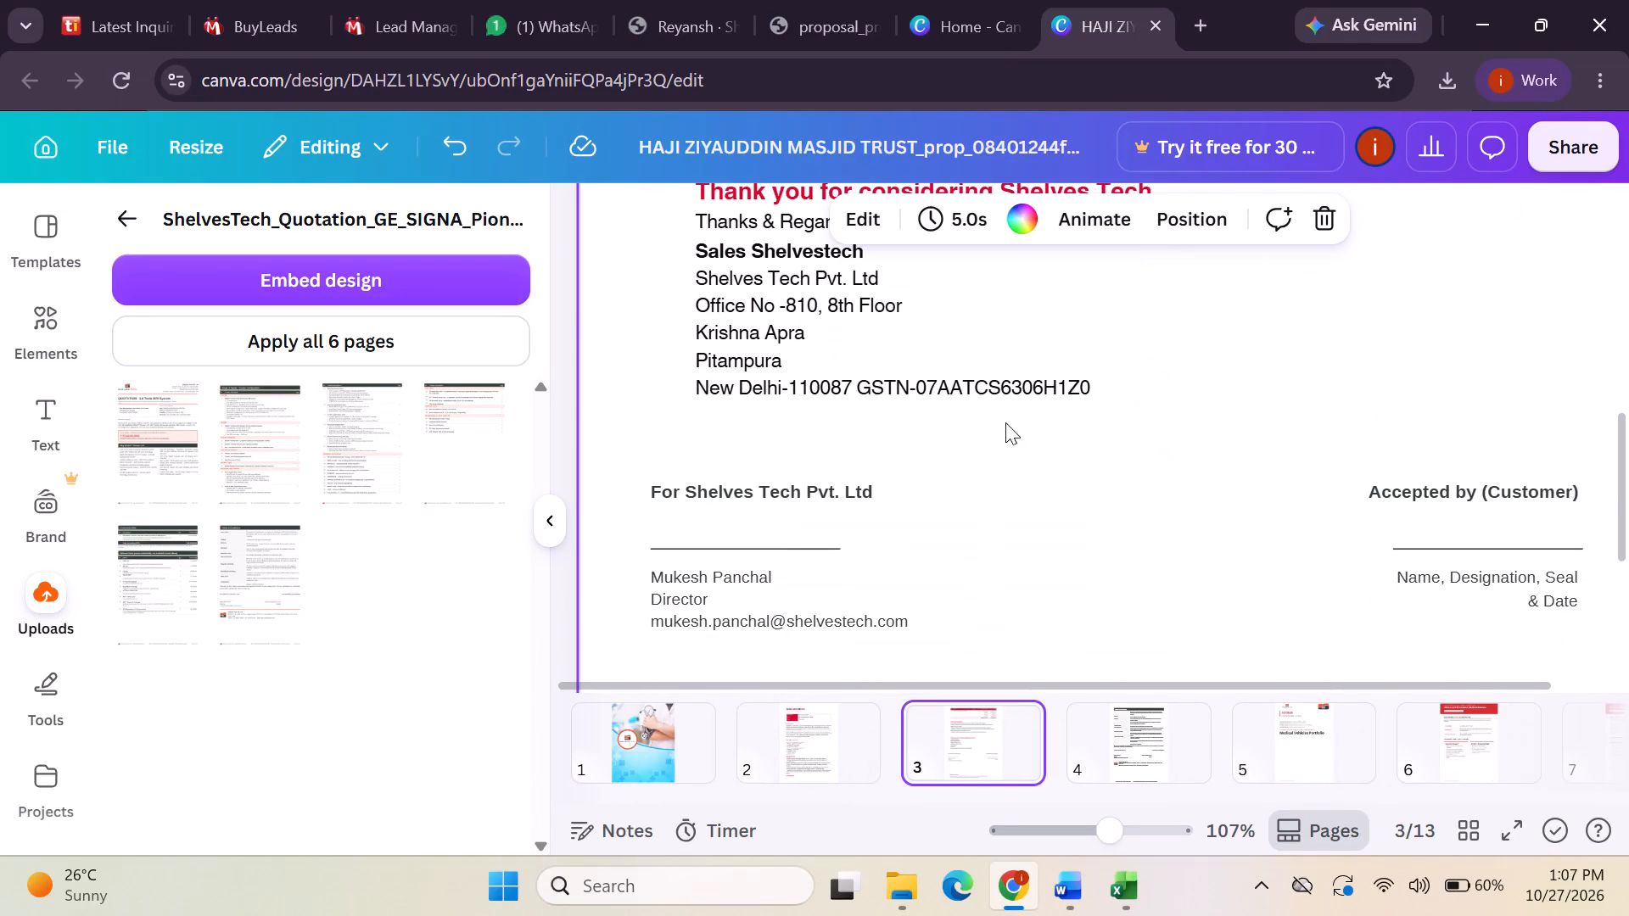
pyautogui.scroll(-2, 1022, 511)
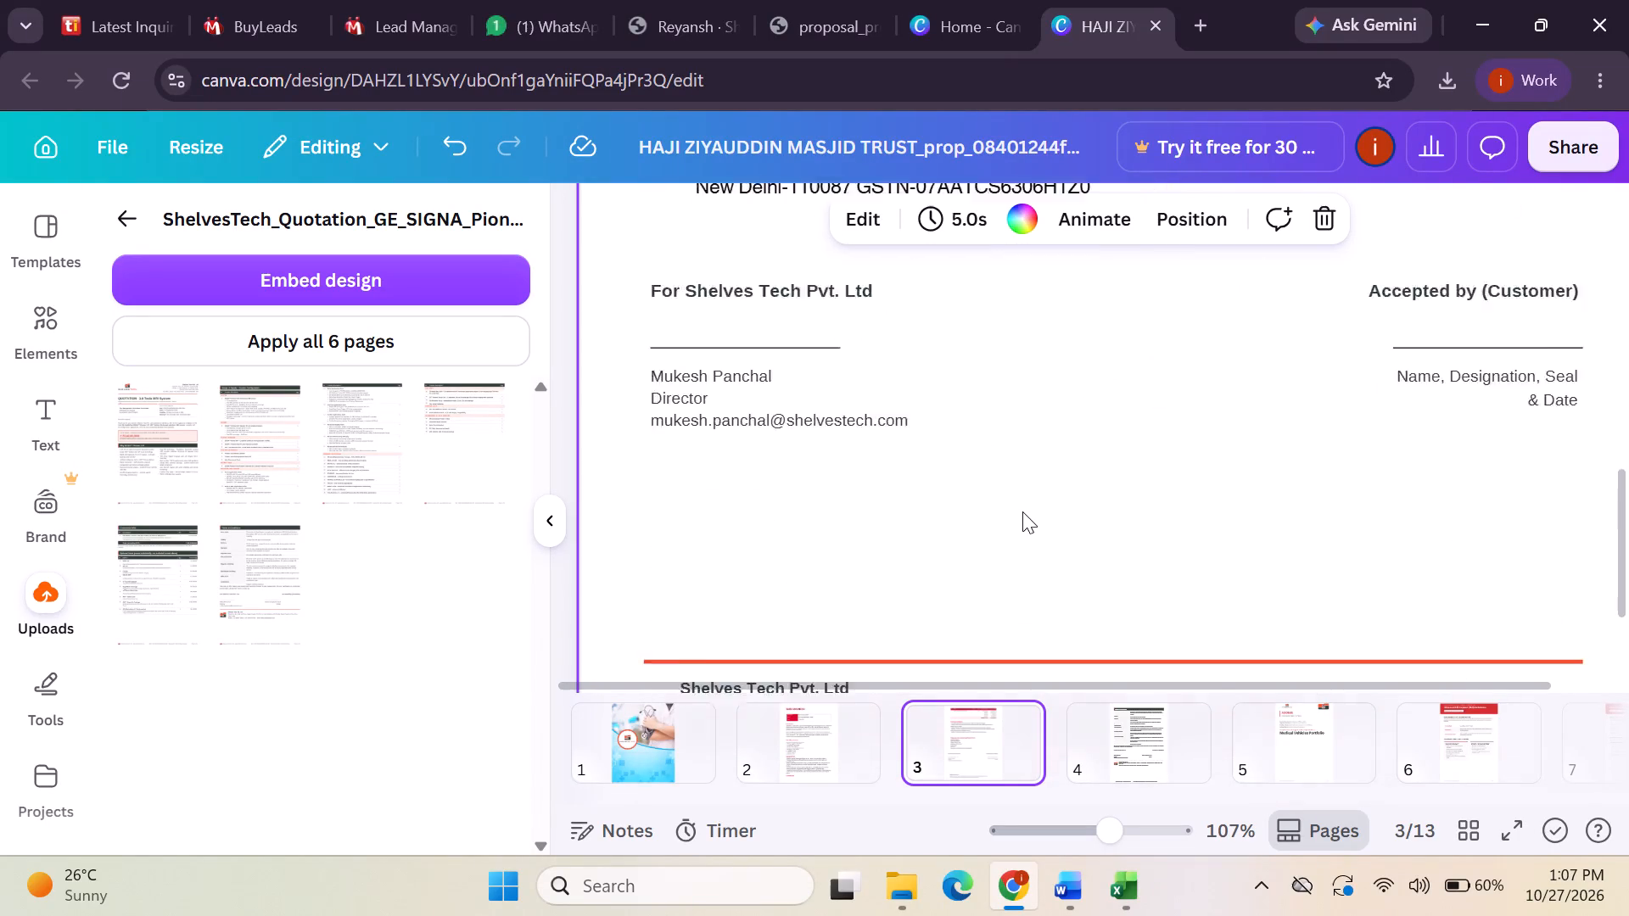
pyautogui.scroll(-1, 1022, 511)
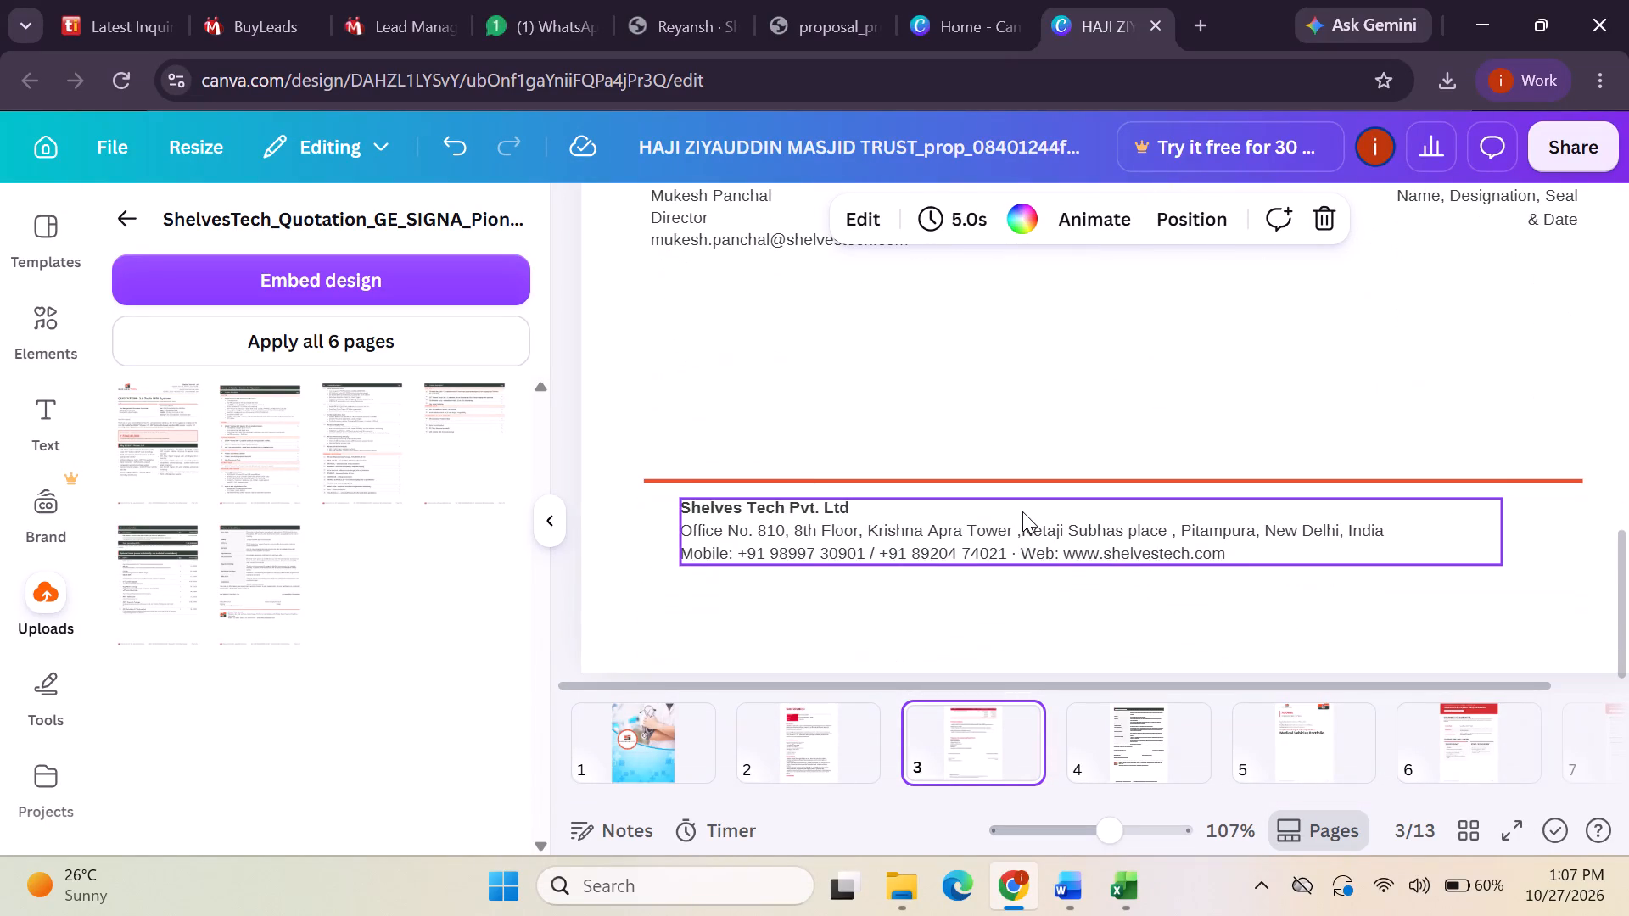
pyautogui.scroll(4, 1022, 511)
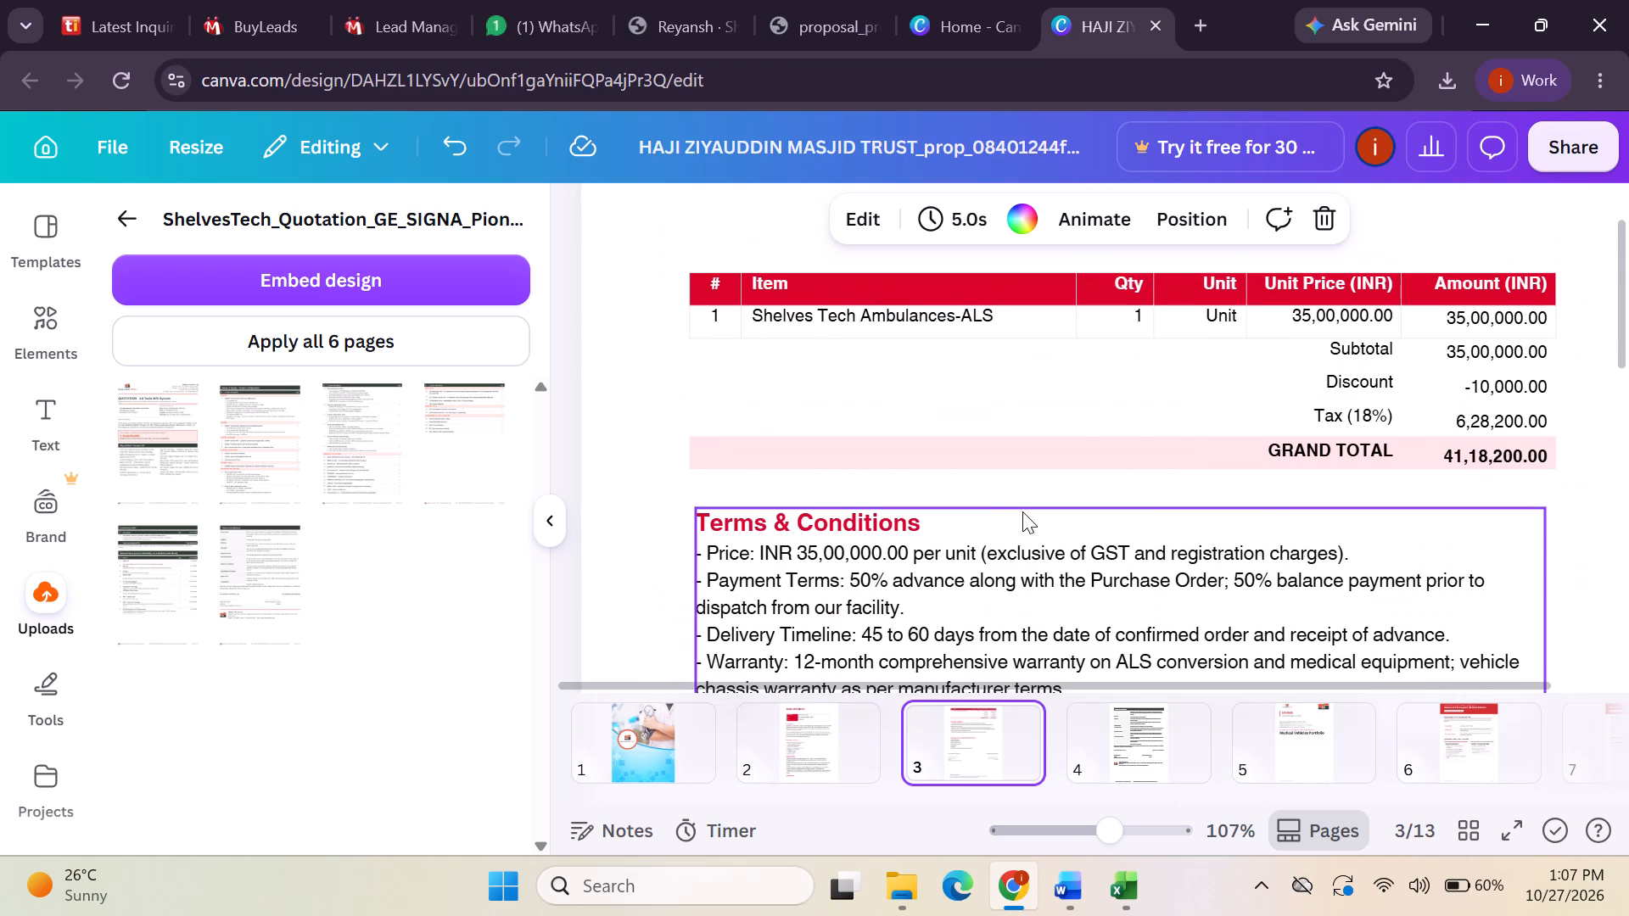
pyautogui.scroll(-3, 1022, 511)
pyautogui.scroll(2, 1022, 511)
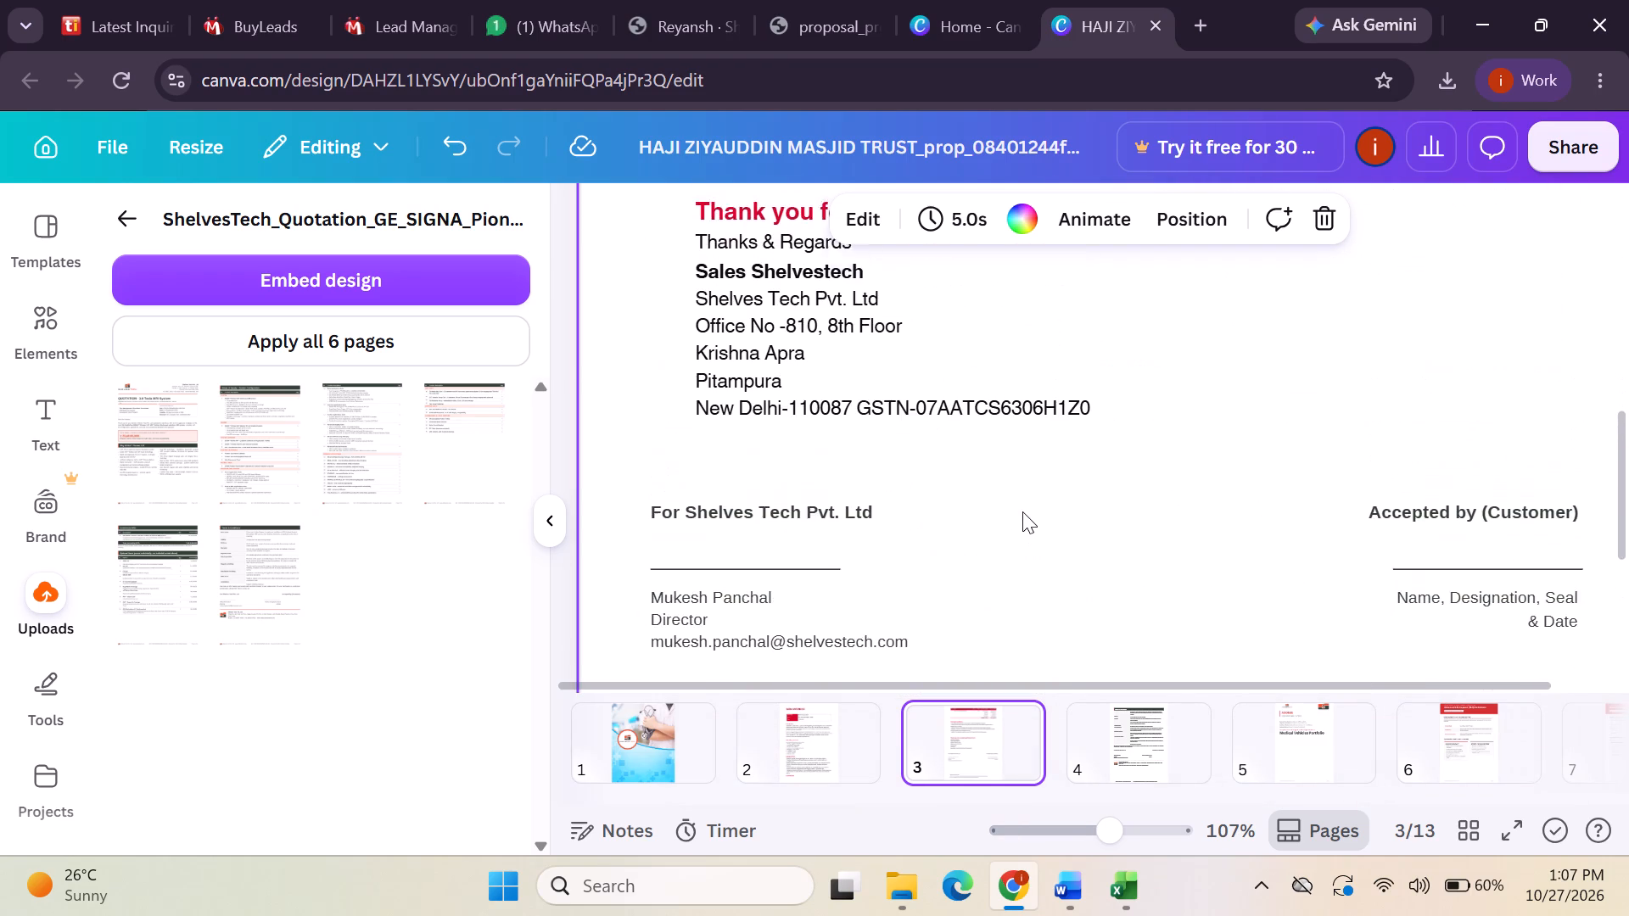
# Delete the company name, Office No -810, Krishna Apra and Pitampura lines beneath "Sales Shelvestech" in the page 3 closing block.
pyautogui.click(744, 438)
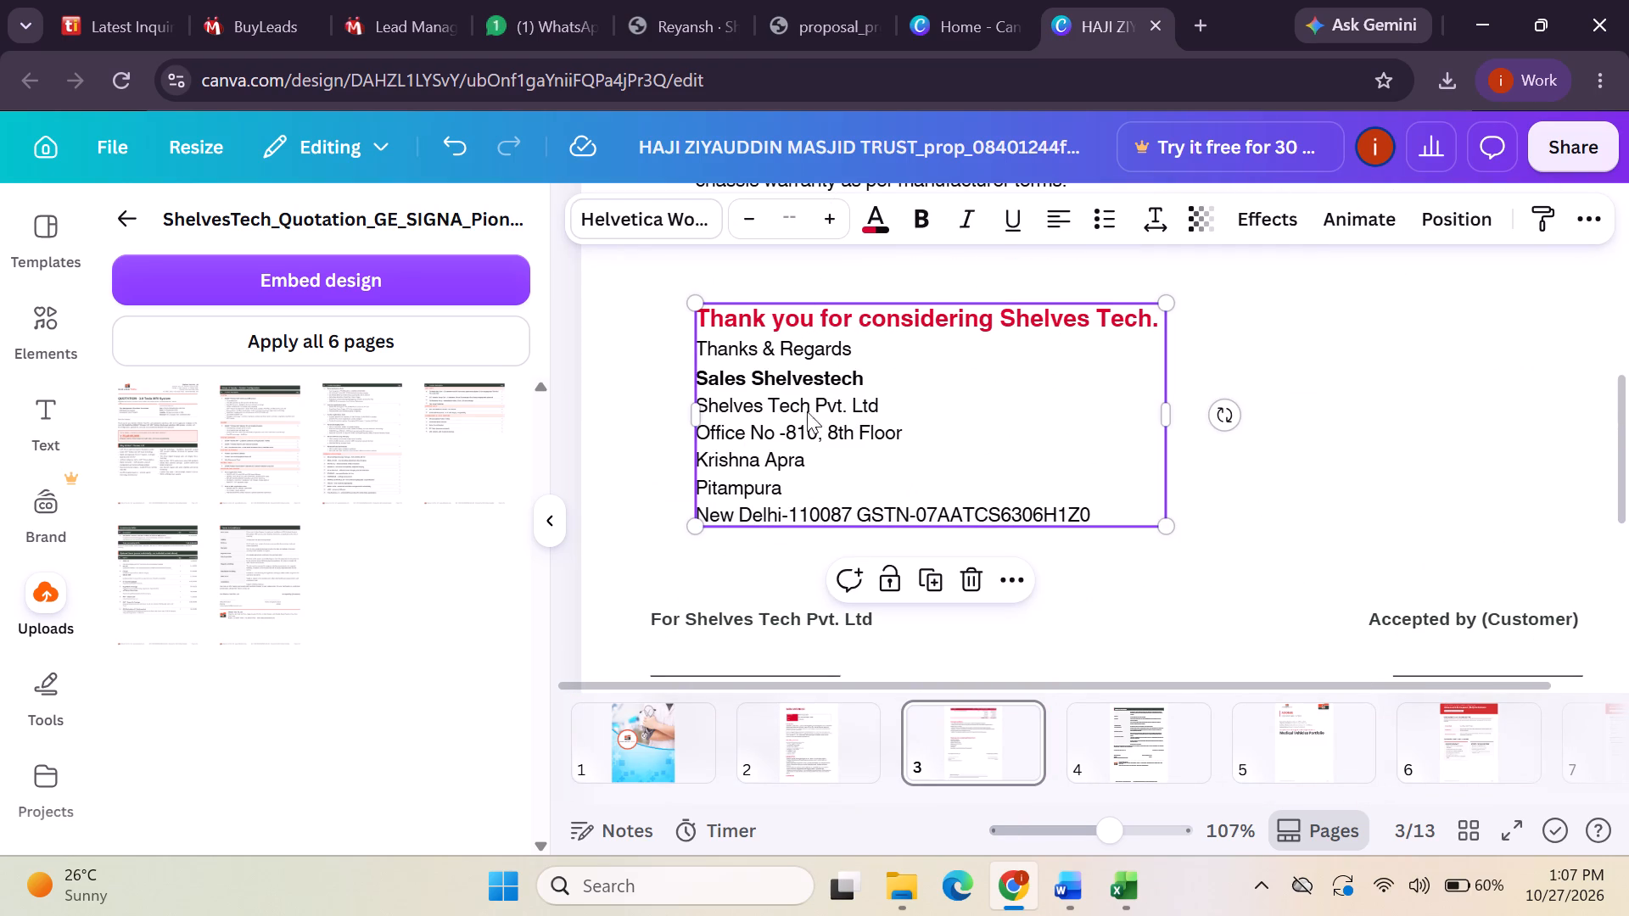
pyautogui.doubleClick(715, 378)
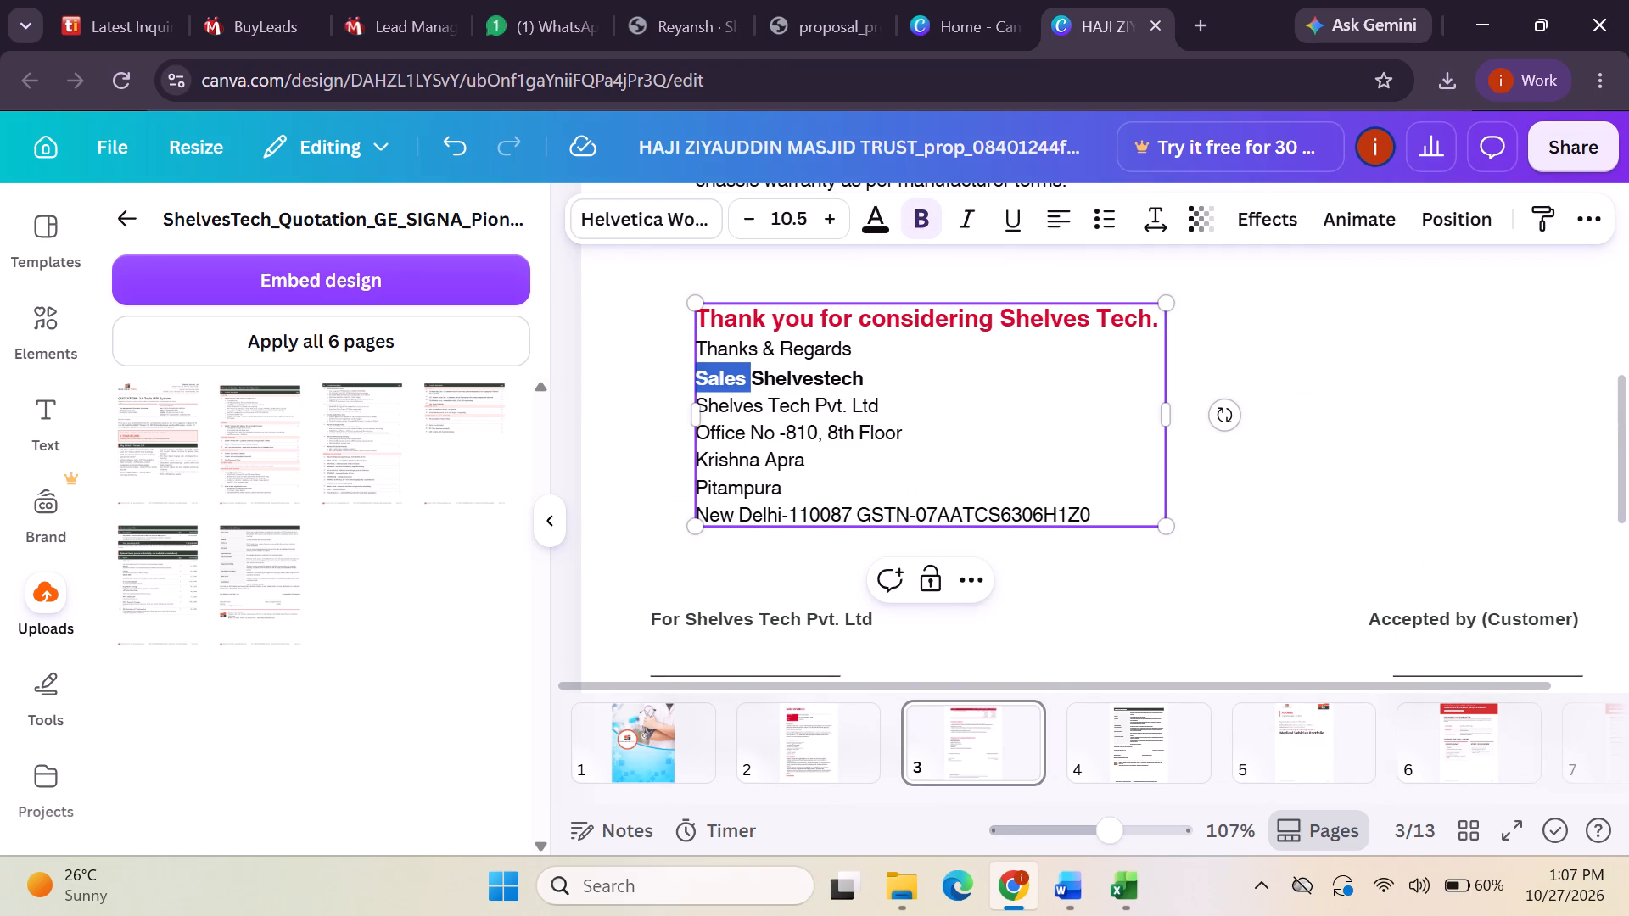
pyautogui.click(943, 454)
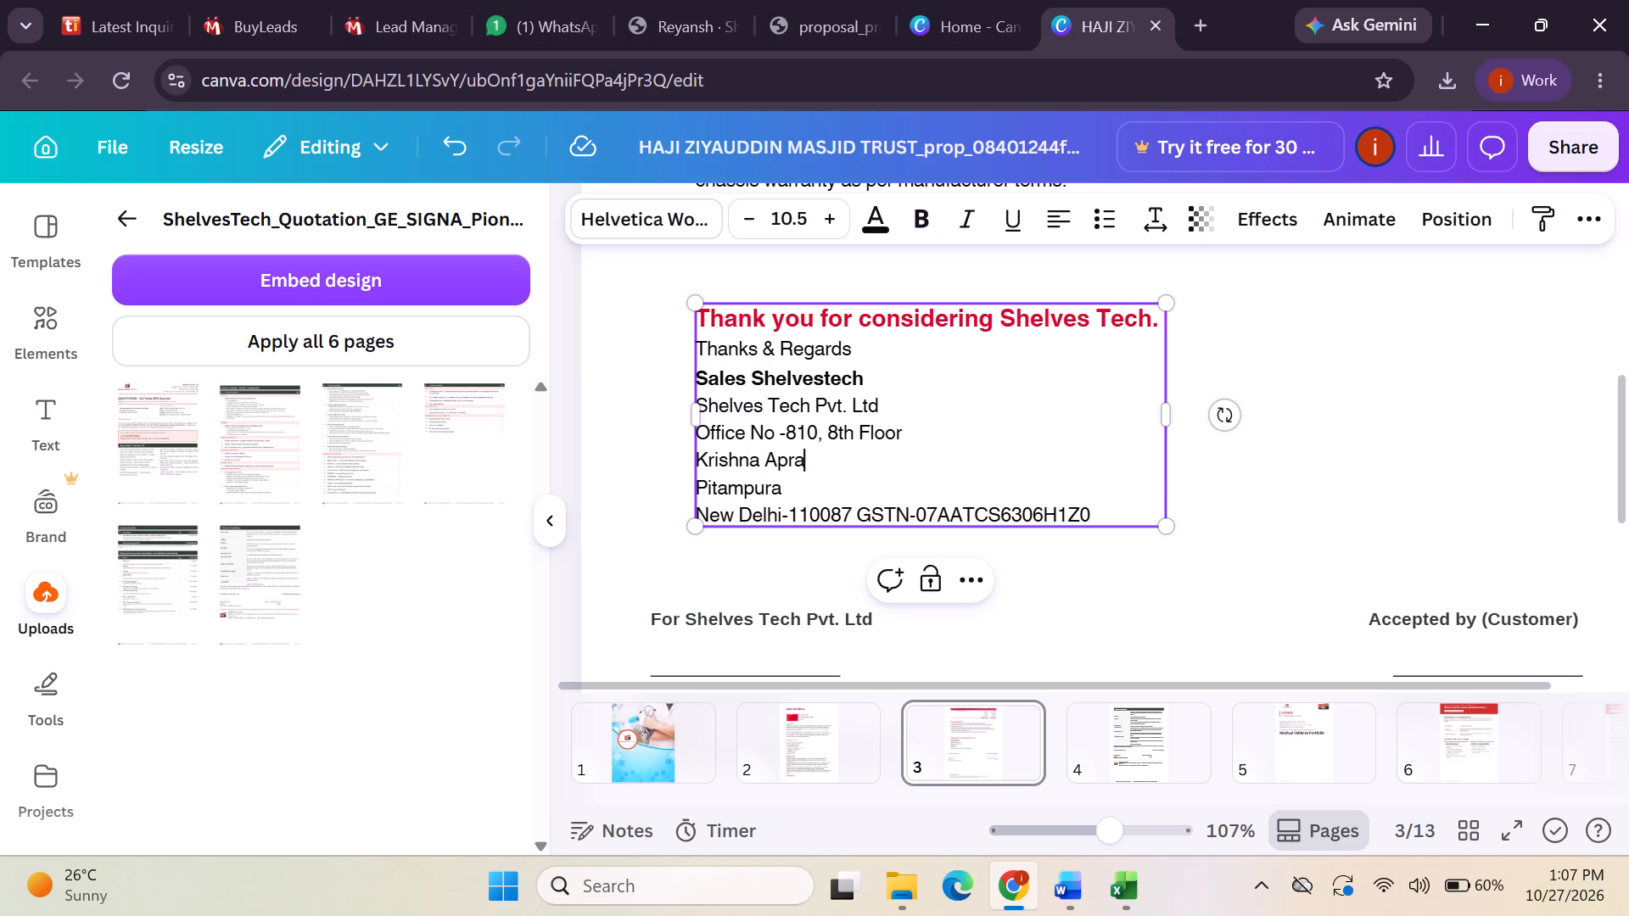
pyautogui.moveTo(807, 487); pyautogui.dragTo(799, 487)
pyautogui.moveTo(799, 487); pyautogui.dragTo(697, 391)
pyautogui.press('BackSpace')
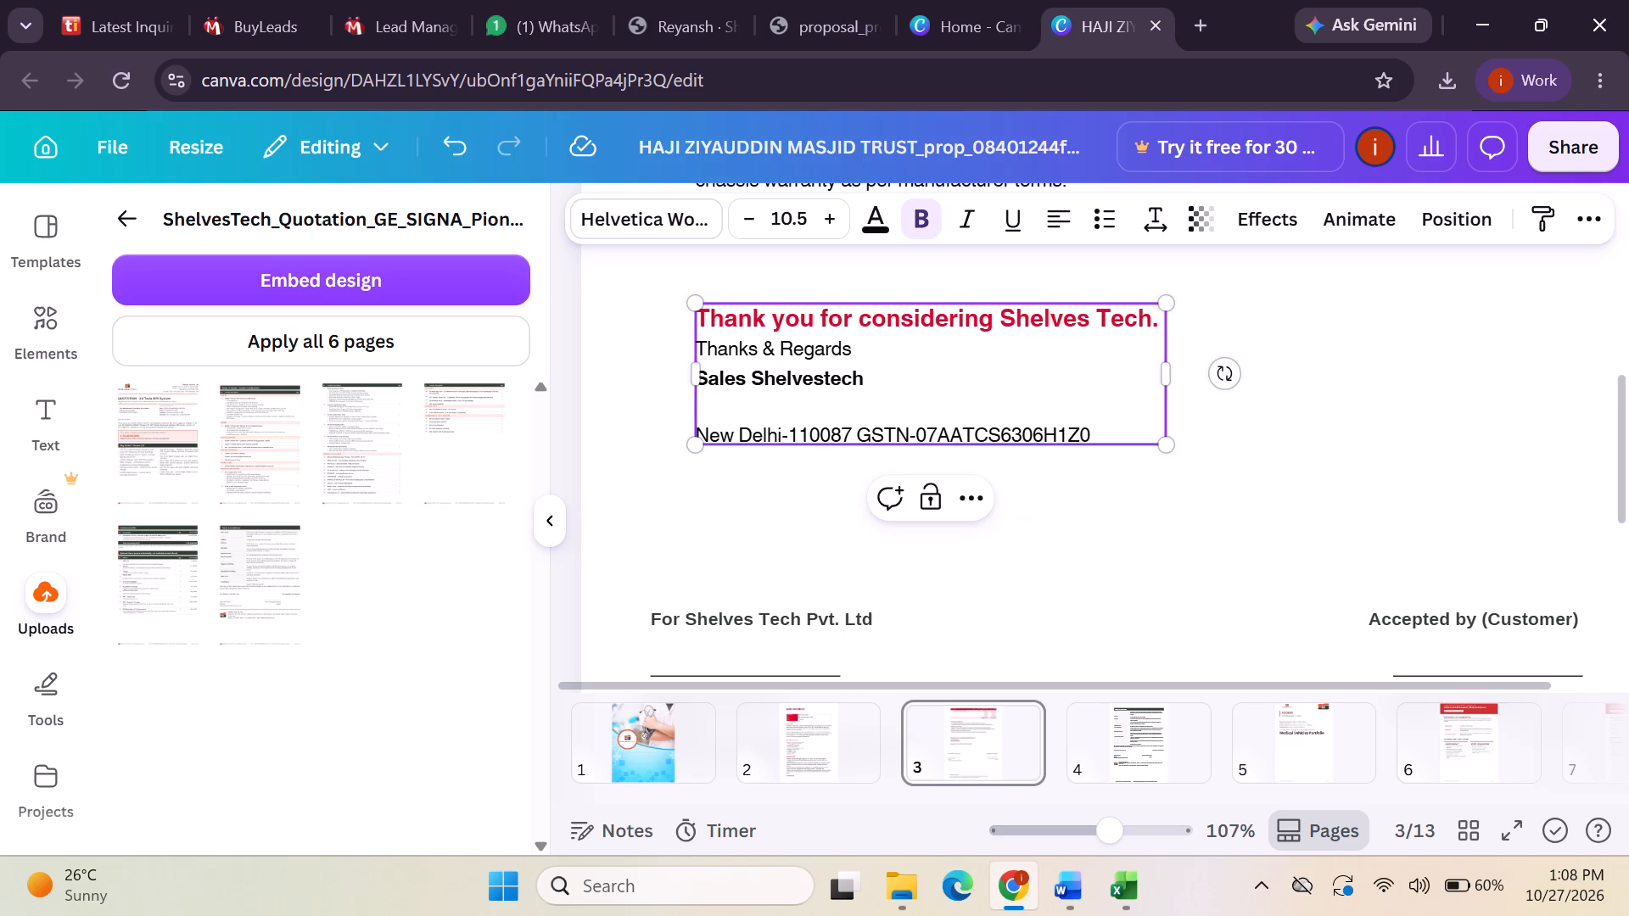
pyautogui.press('BackSpace')
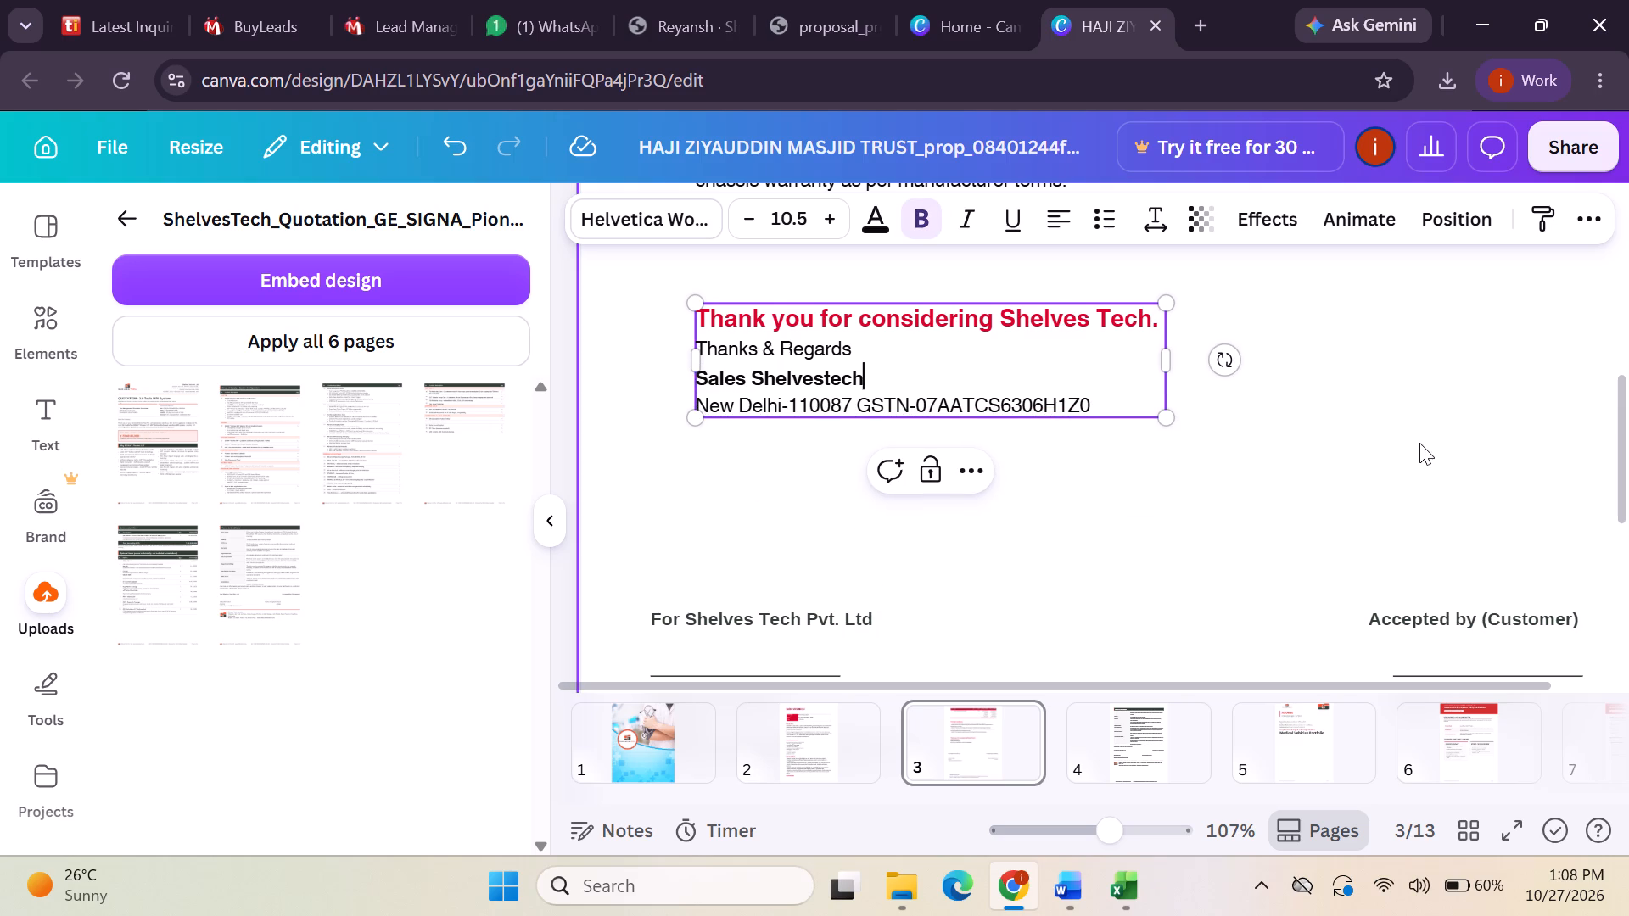
pyautogui.click(1419, 443)
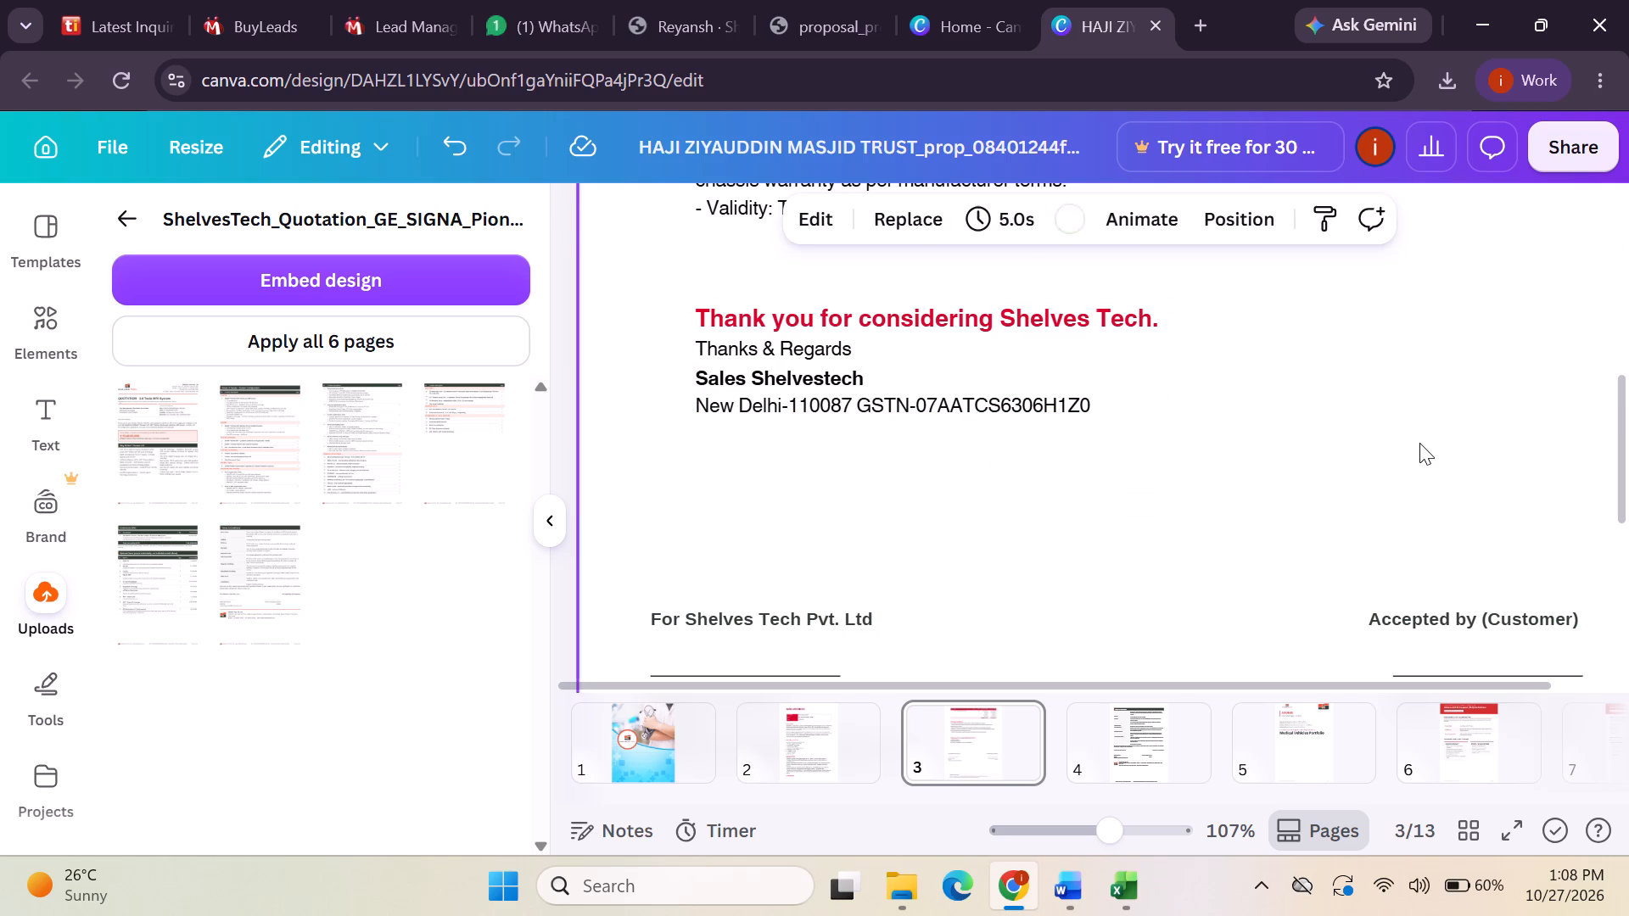
# Cut the New Delhi and GSTN line from the closing block and paste it as separate text below the director's email.
pyautogui.scroll(-3, 1419, 443)
pyautogui.scroll(4, 1419, 443)
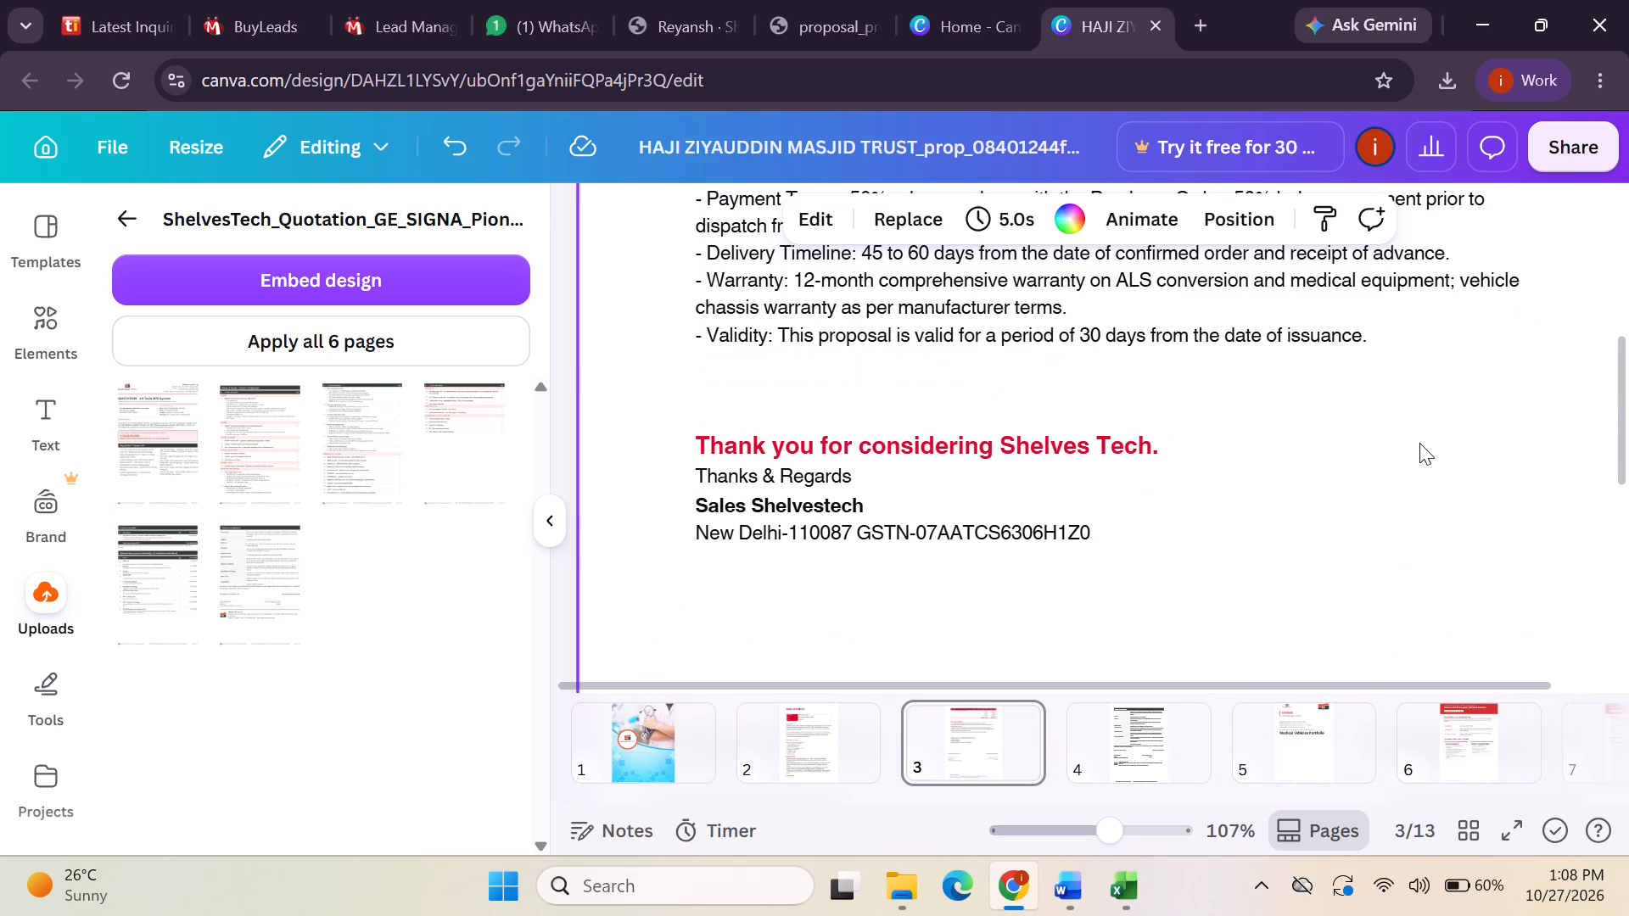
pyautogui.click(714, 497)
pyautogui.doubleClick(734, 530)
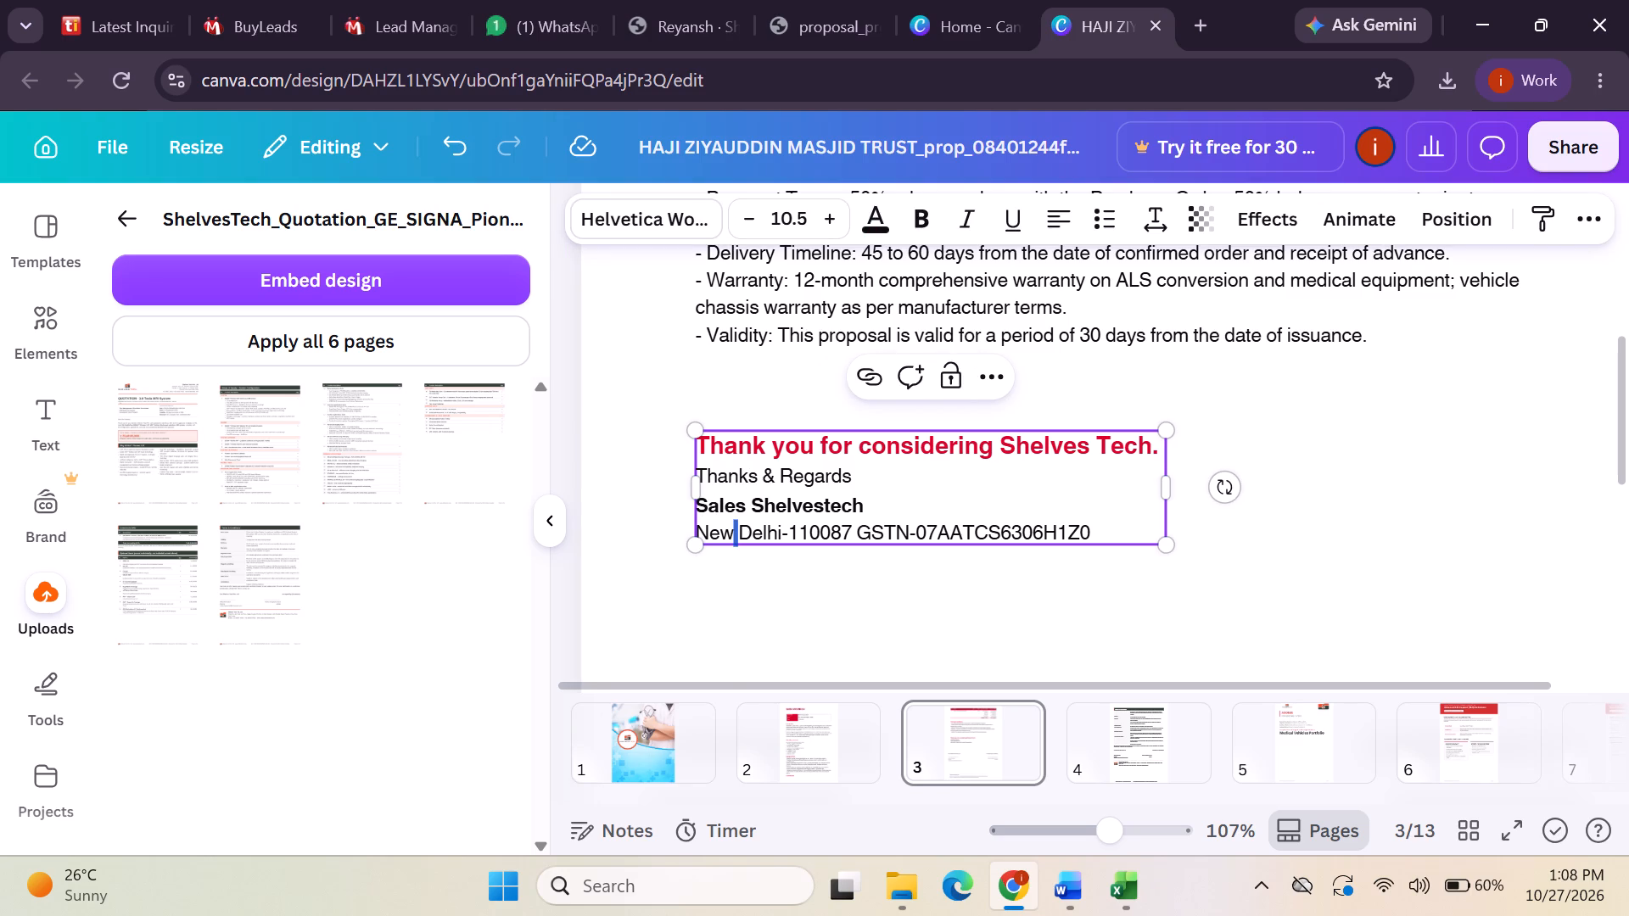
pyautogui.moveTo(700, 527); pyautogui.dragTo(981, 555)
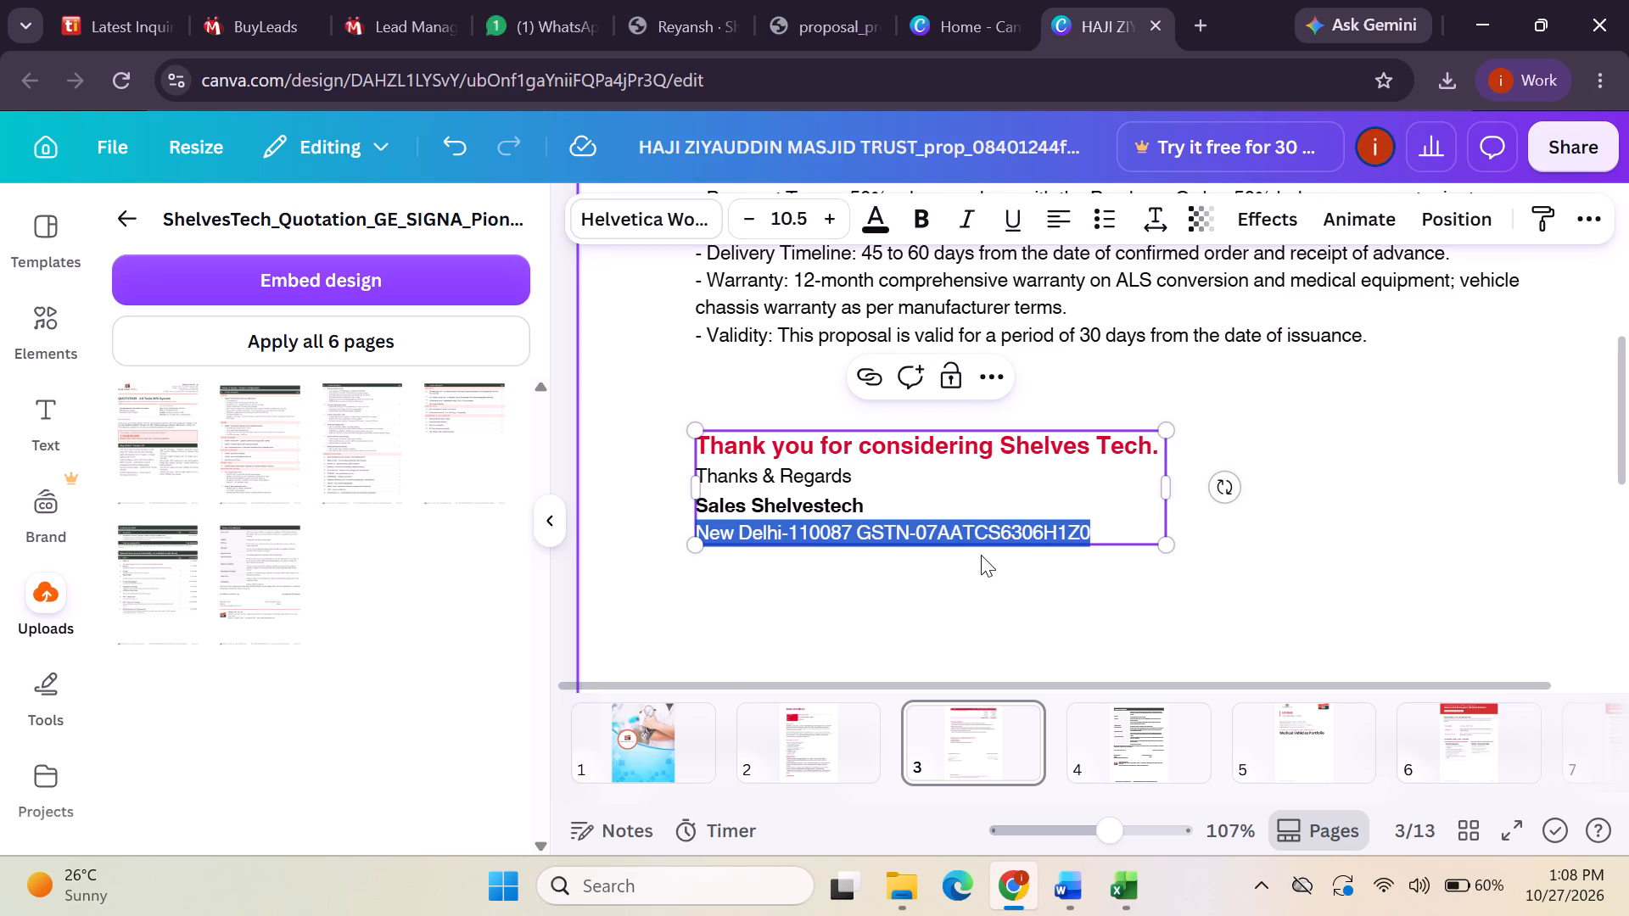
pyautogui.hotkey('ctrl', 'x')
pyautogui.scroll(-2, 1391, 547)
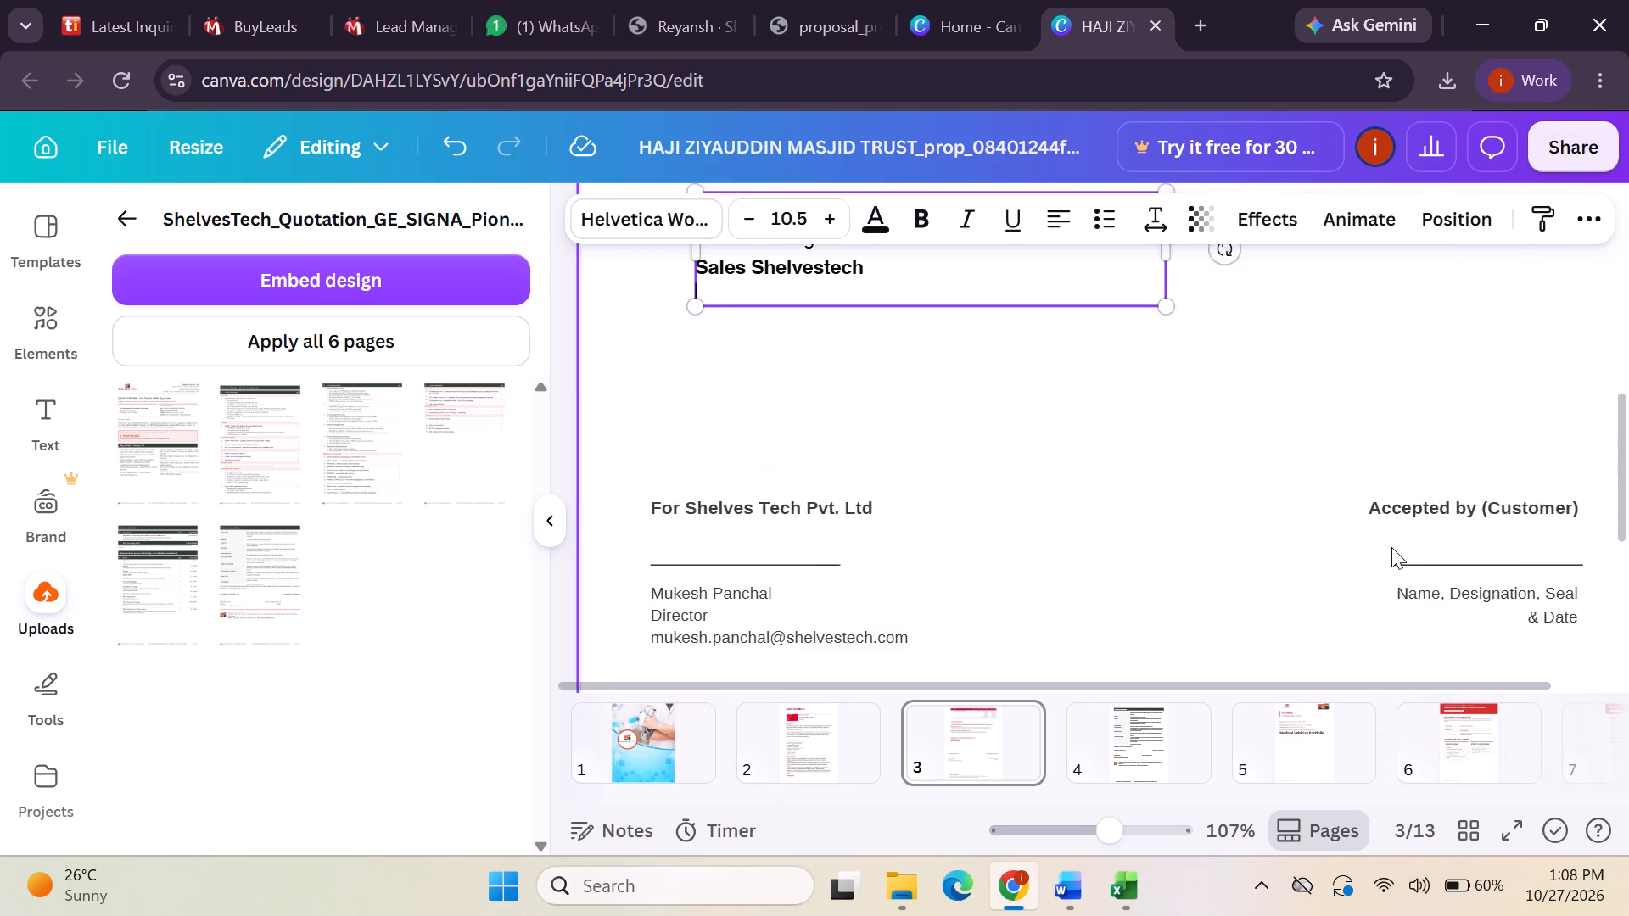
pyautogui.scroll(-1, 1391, 547)
pyautogui.click(671, 532)
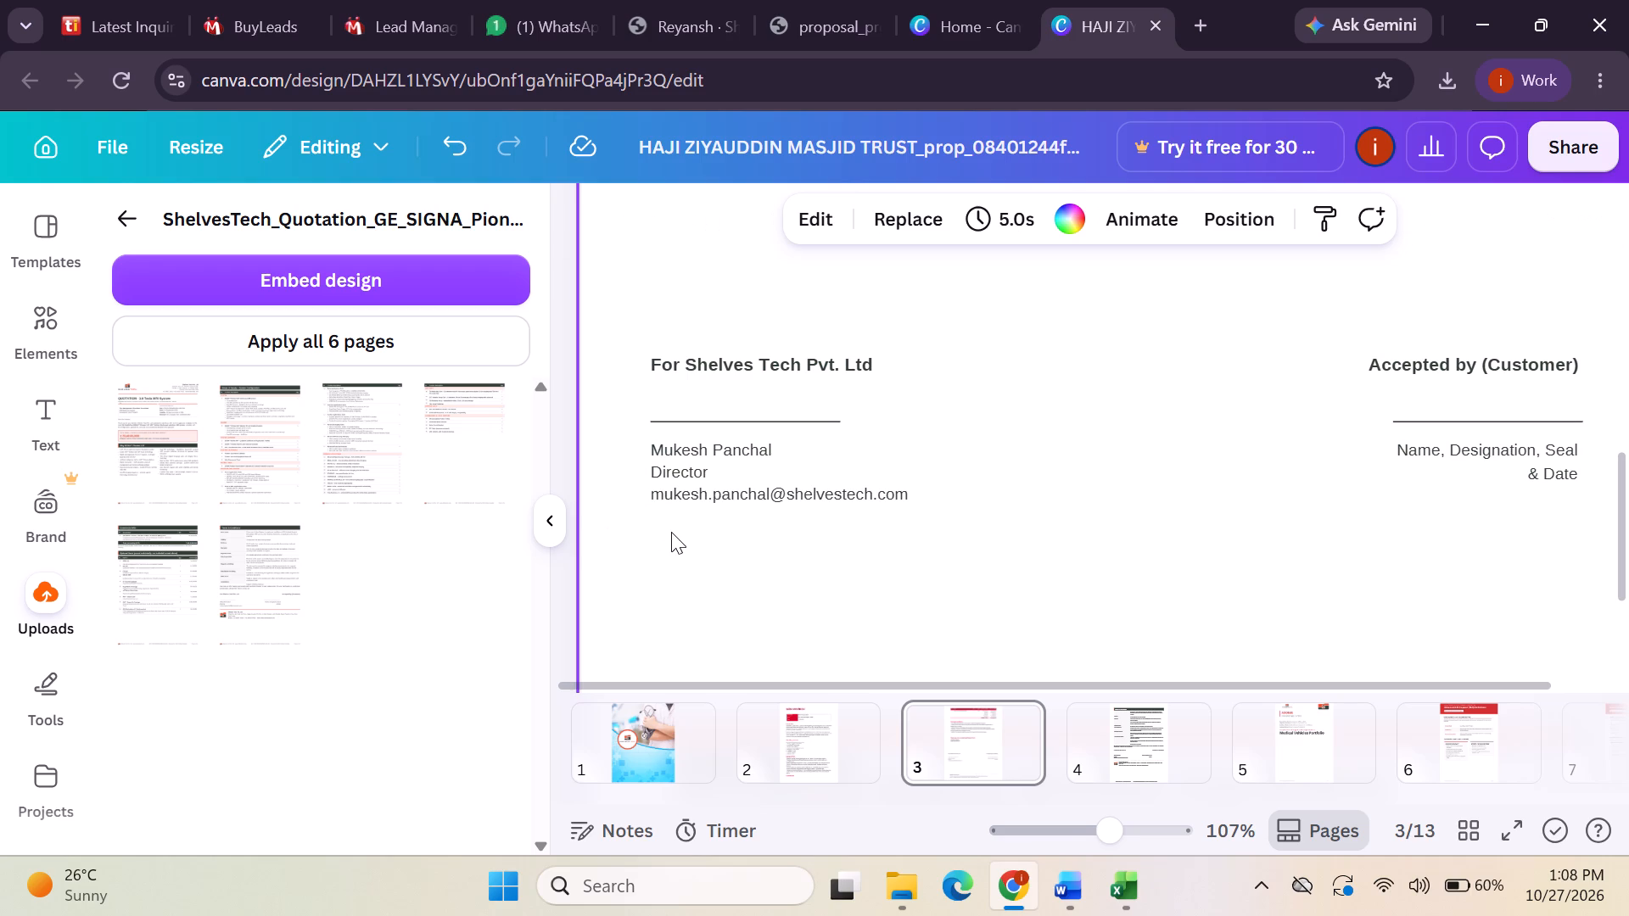
pyautogui.hotkey('ctrl', 'v')
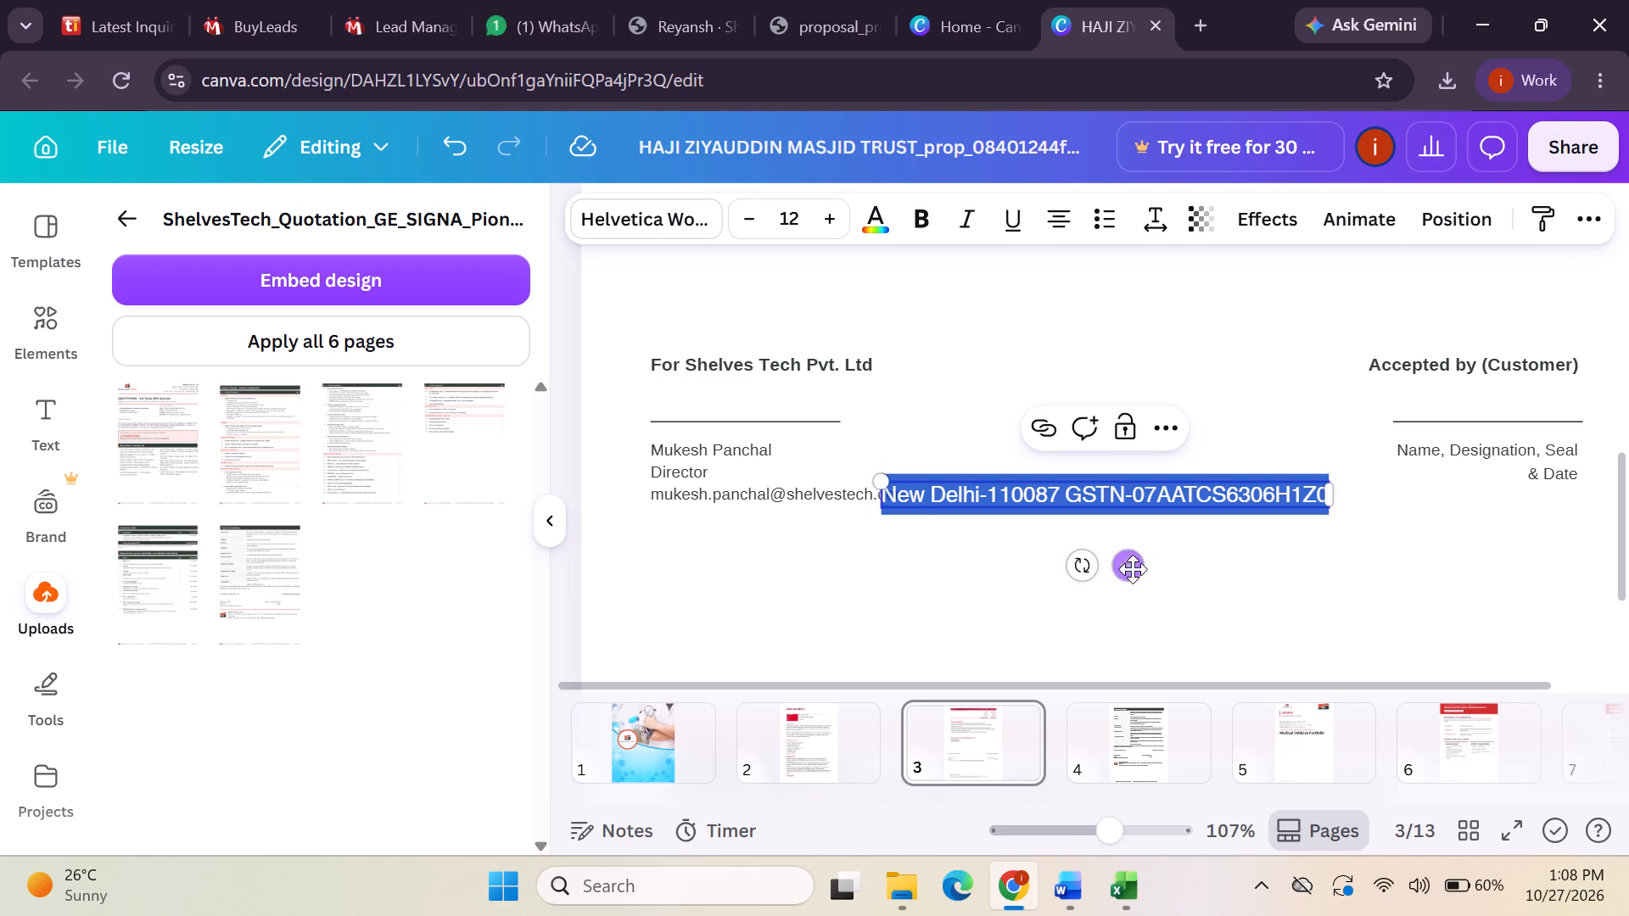
pyautogui.moveTo(1134, 566); pyautogui.dragTo(879, 600)
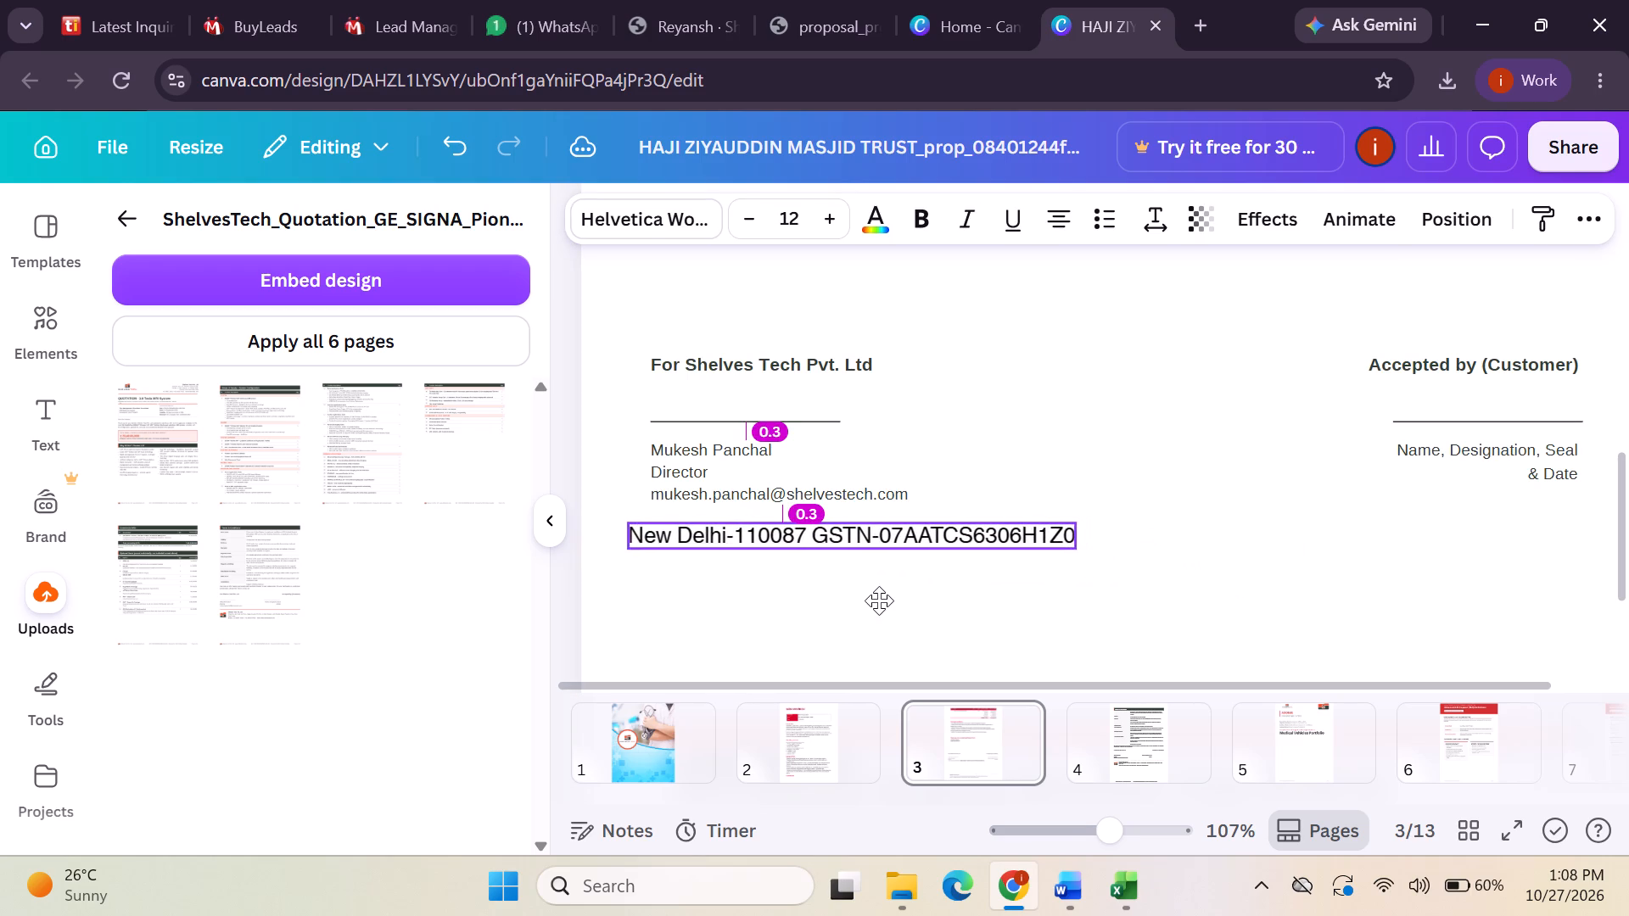
pyautogui.moveTo(879, 600); pyautogui.dragTo(879, 600)
# Scale the pasted GSTN line down to about font size 7.1 and fit it directly beneath the director's email, aligned with the signature details.
pyautogui.moveTo(632, 525); pyautogui.dragTo(633, 525)
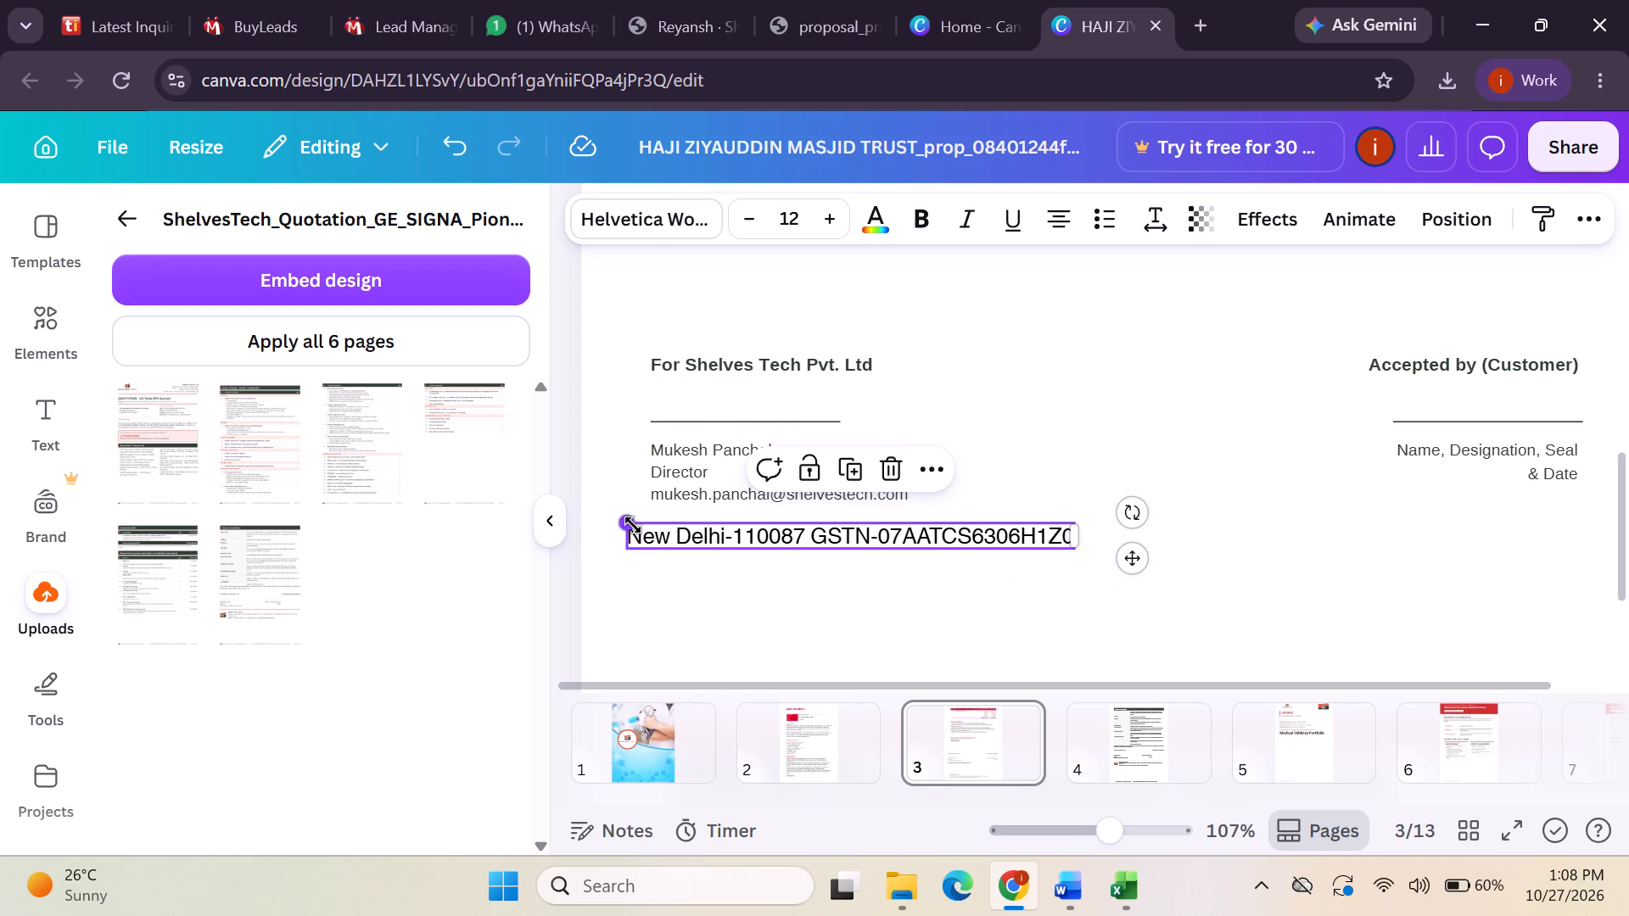
pyautogui.moveTo(633, 525); pyautogui.dragTo(787, 564)
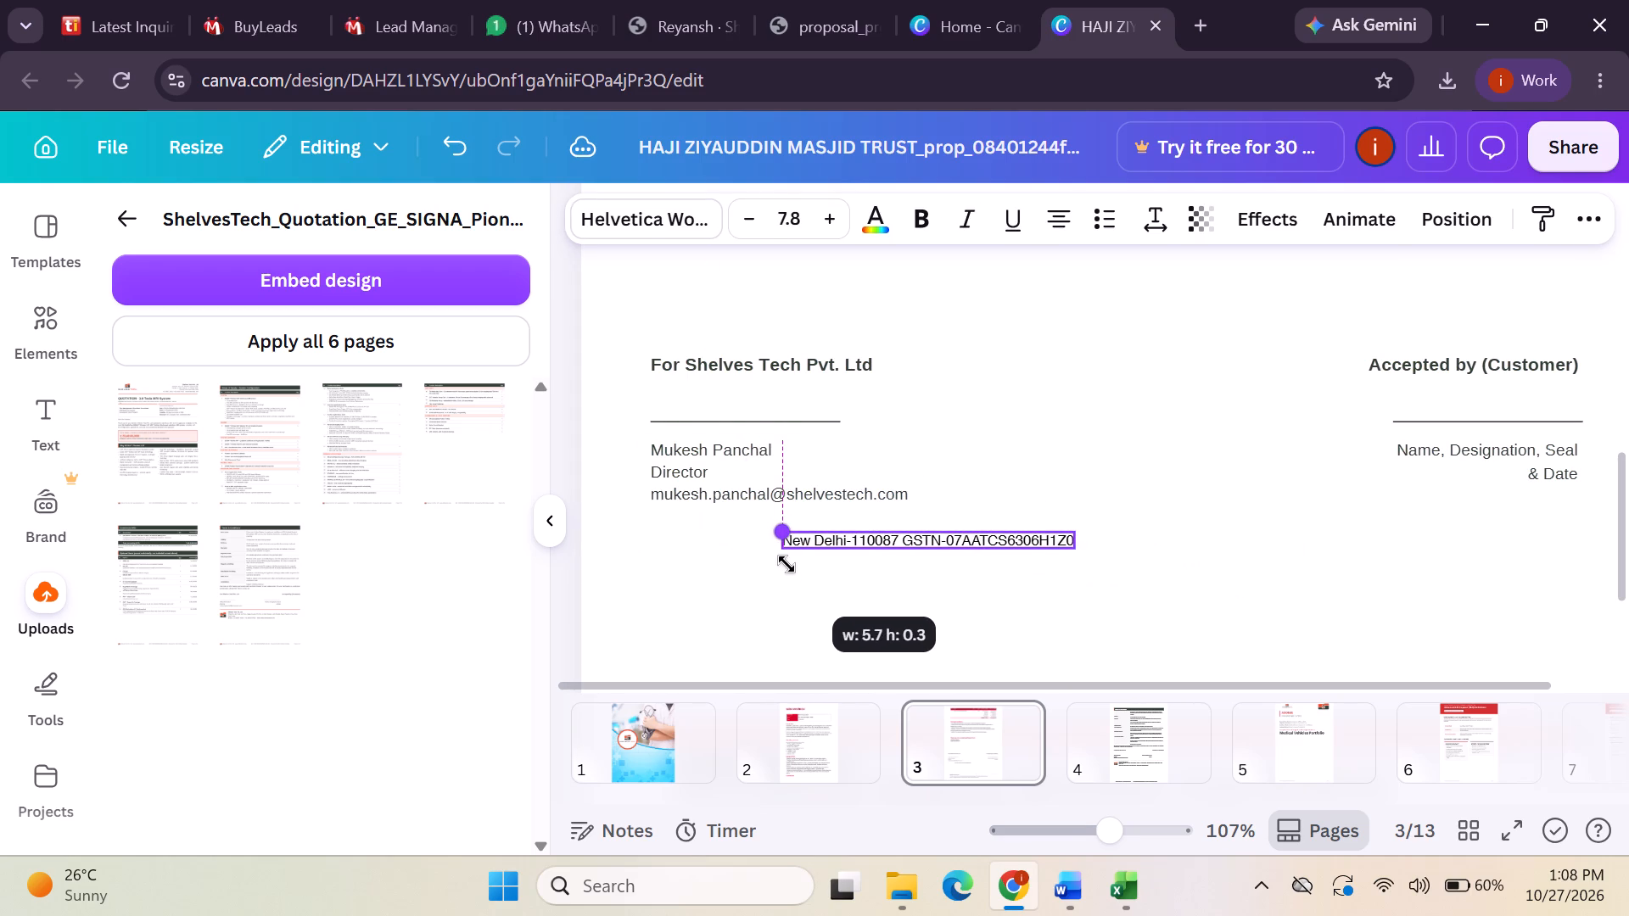
pyautogui.moveTo(787, 564); pyautogui.dragTo(789, 564)
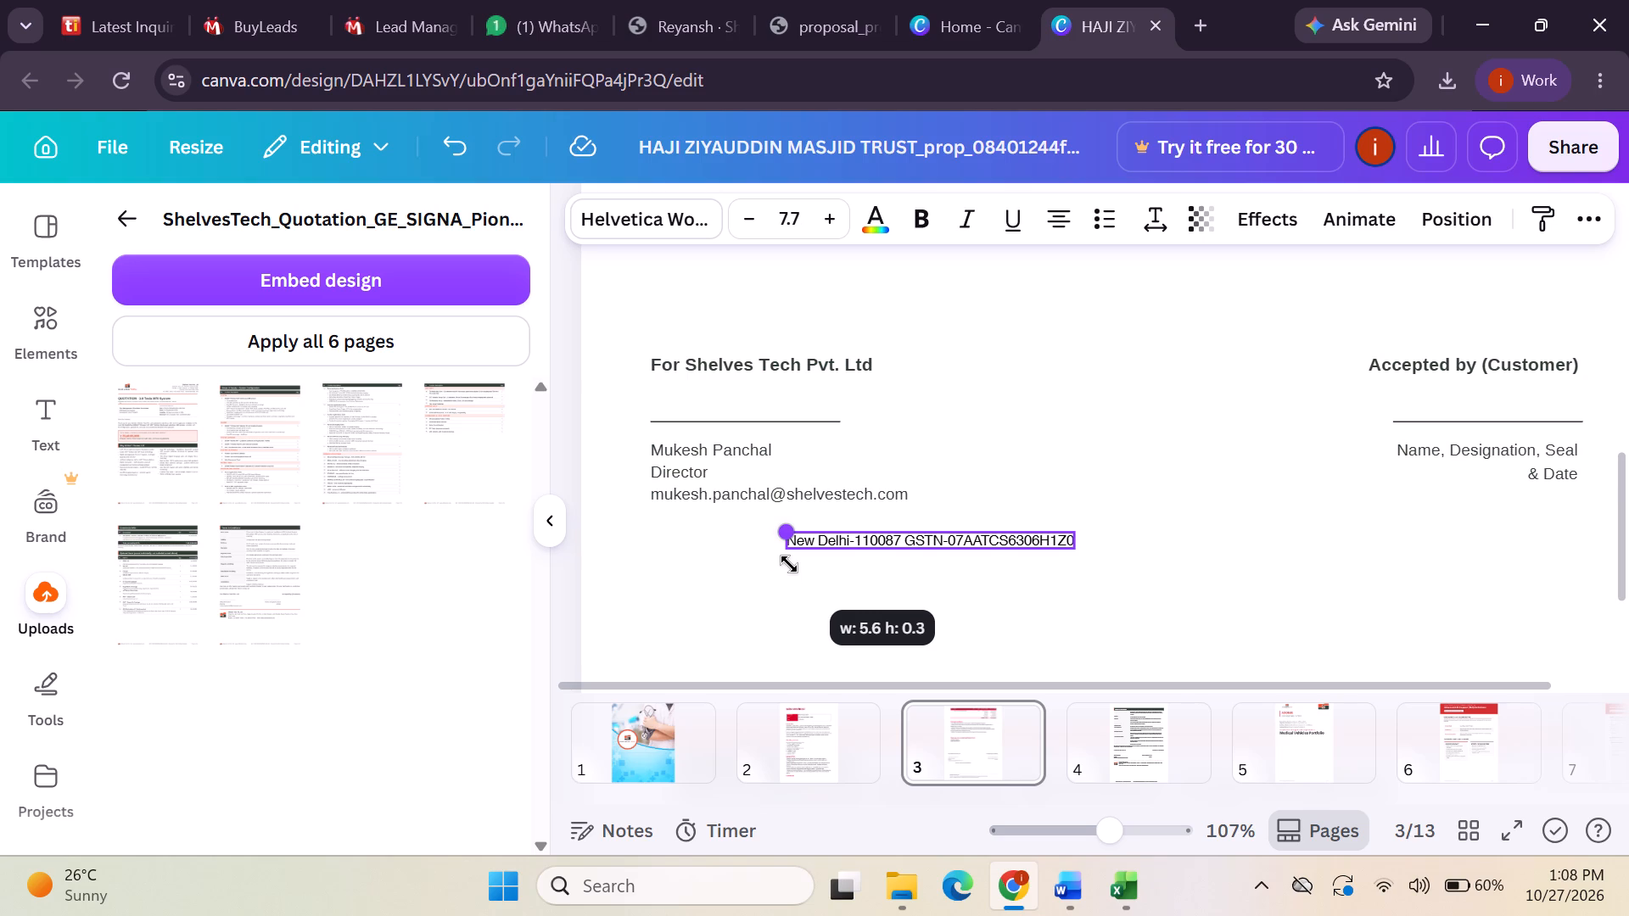
pyautogui.moveTo(789, 564); pyautogui.dragTo(812, 565)
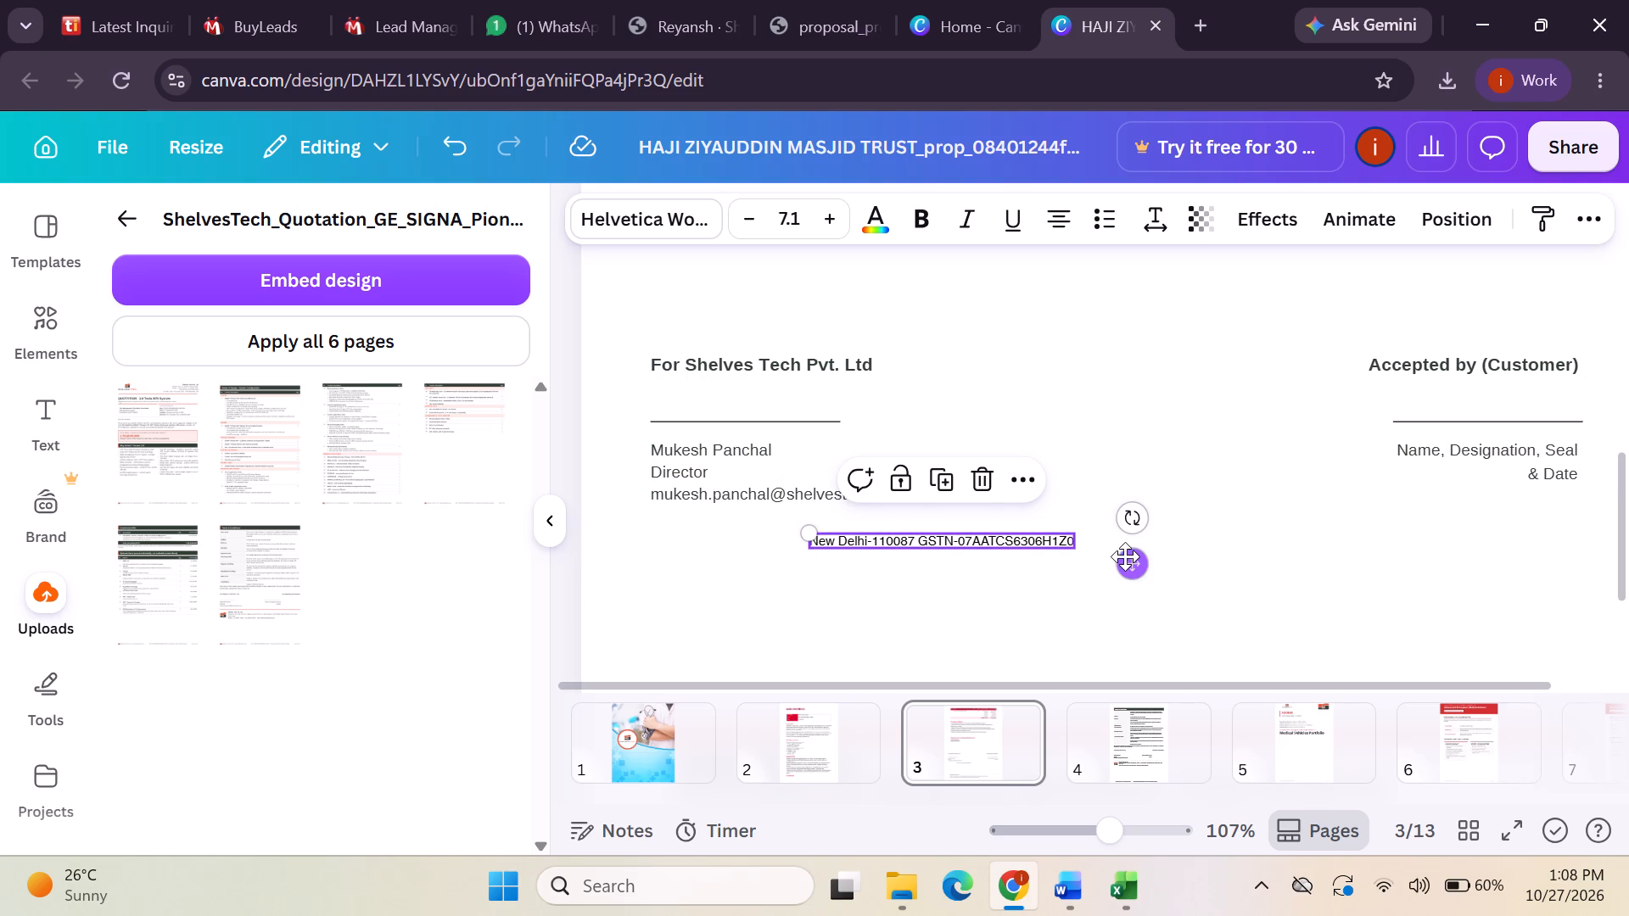
pyautogui.moveTo(1133, 561); pyautogui.dragTo(970, 542)
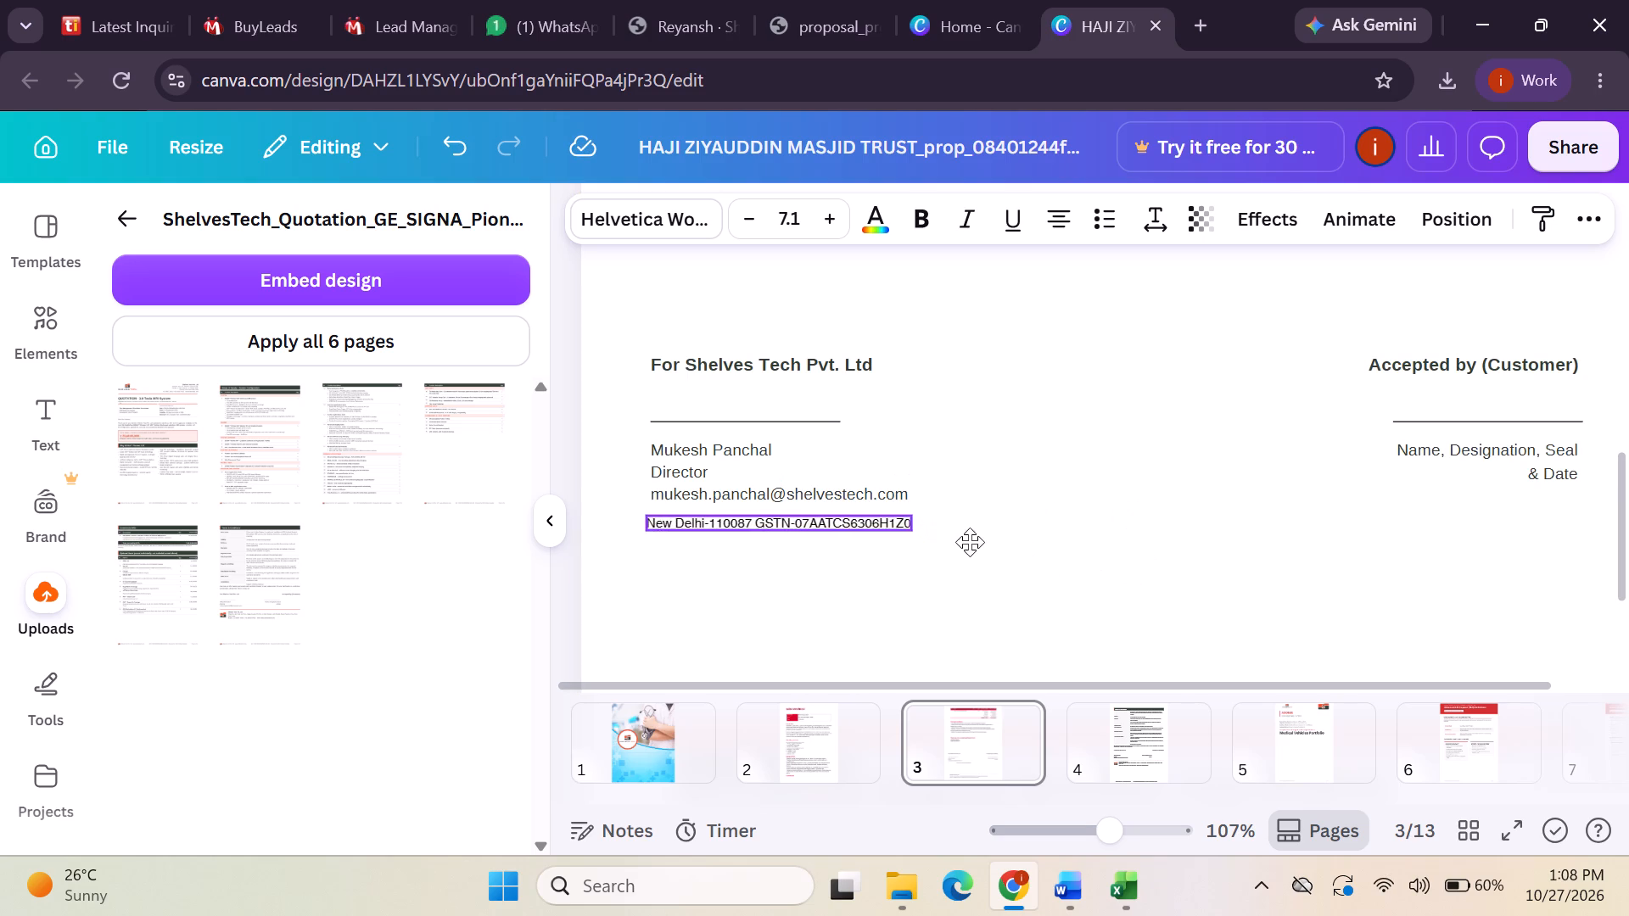
pyautogui.moveTo(970, 542); pyautogui.dragTo(971, 546)
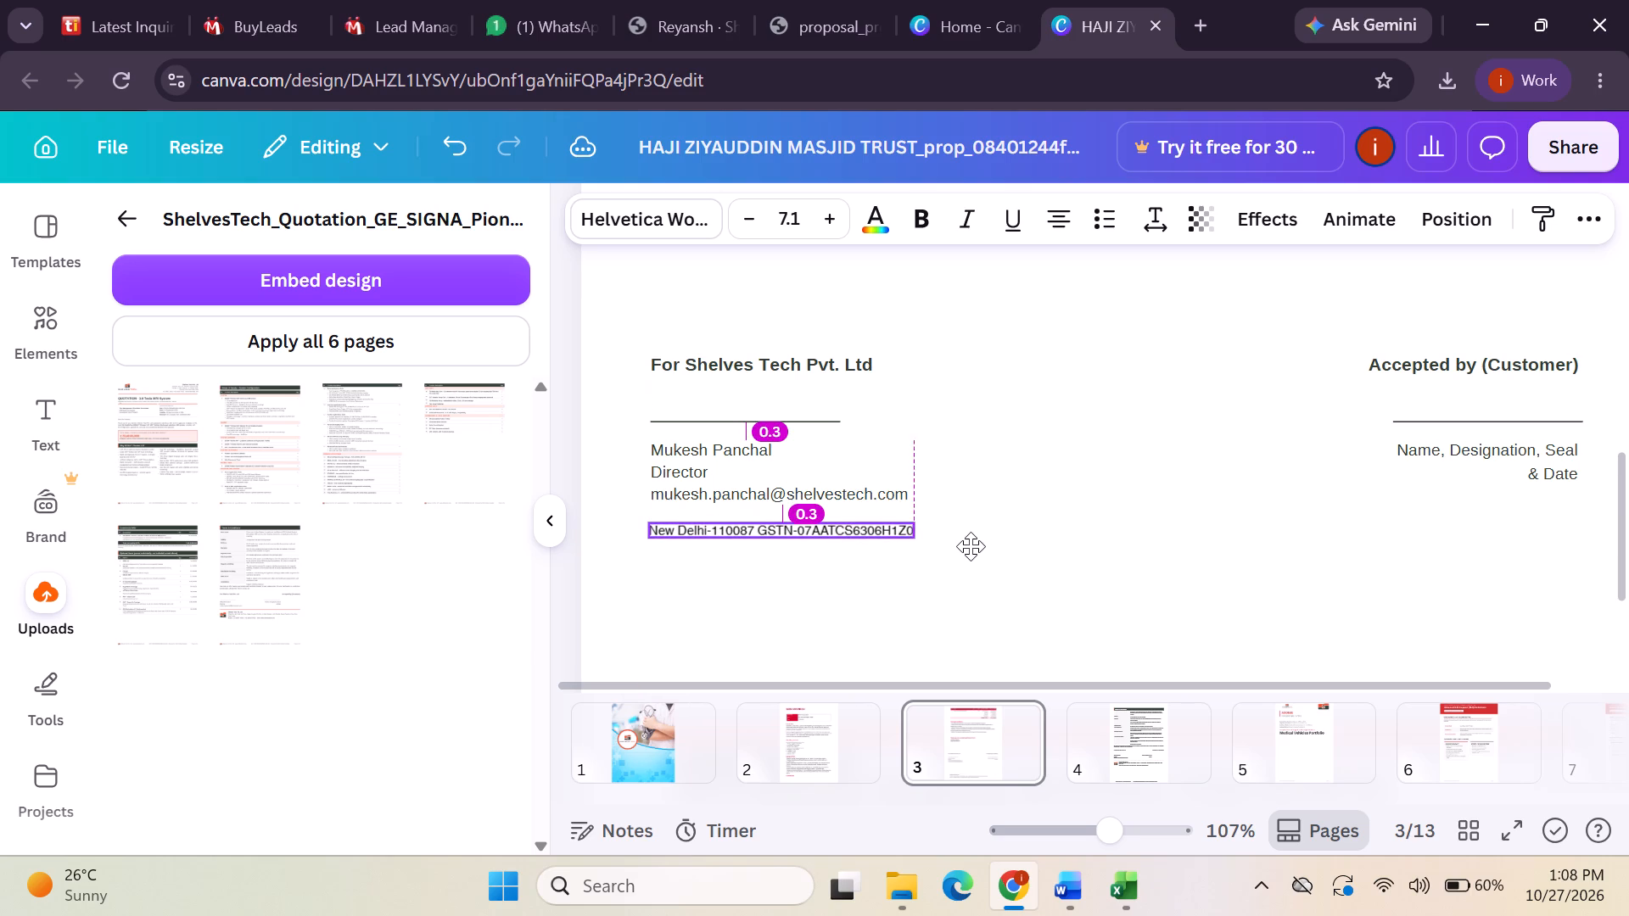
pyautogui.moveTo(971, 546); pyautogui.dragTo(972, 537)
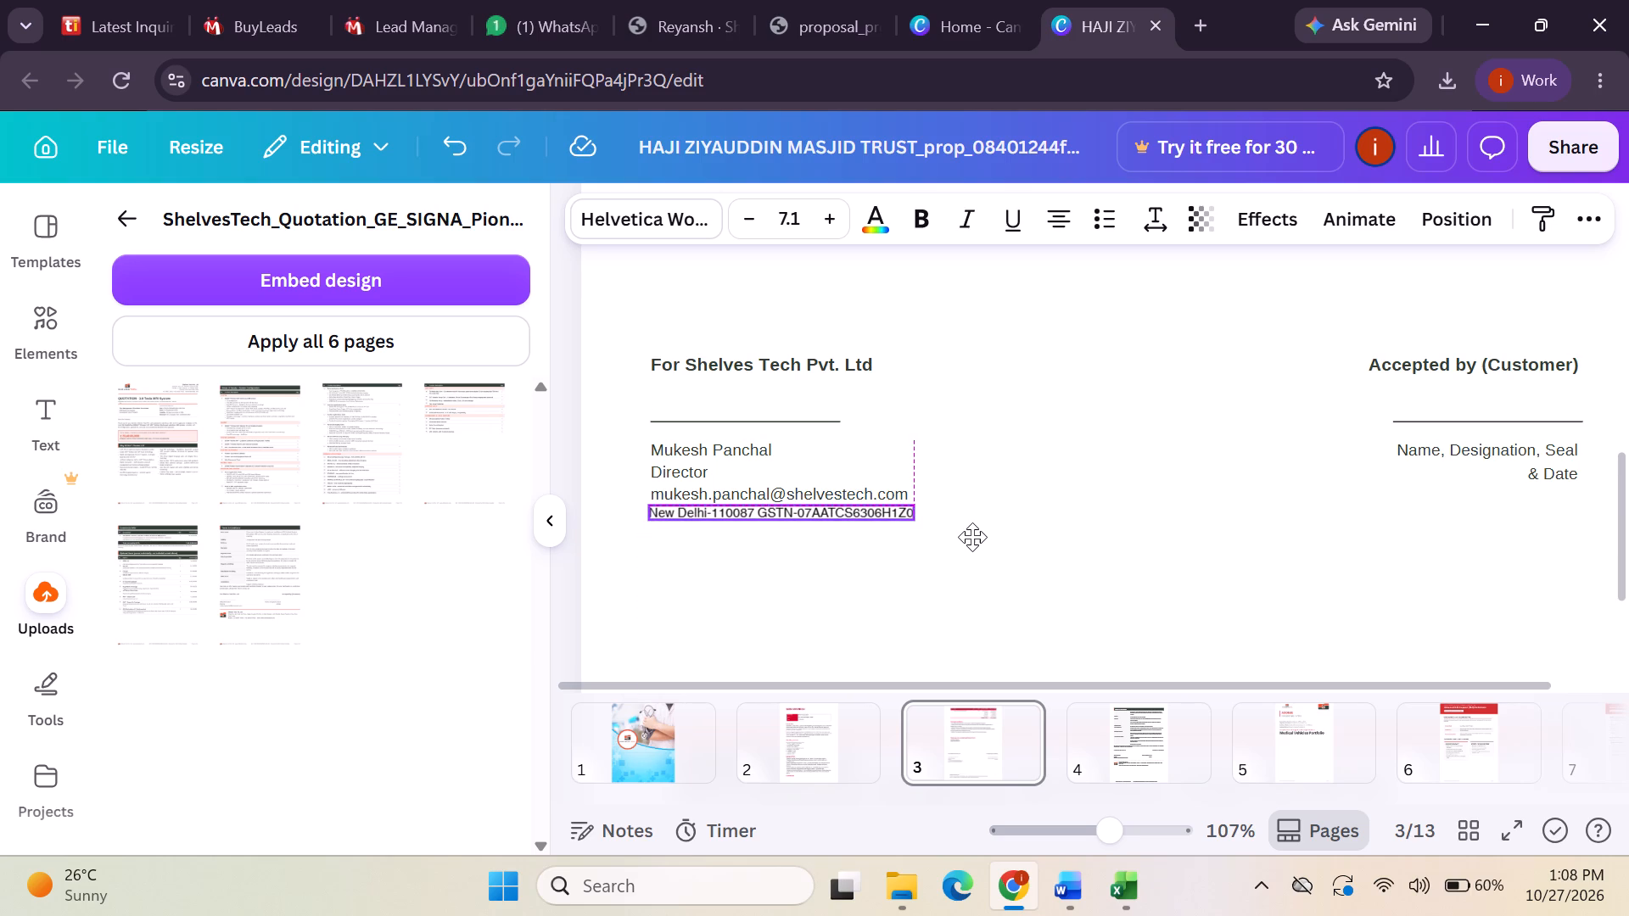
pyautogui.moveTo(972, 537); pyautogui.dragTo(977, 539)
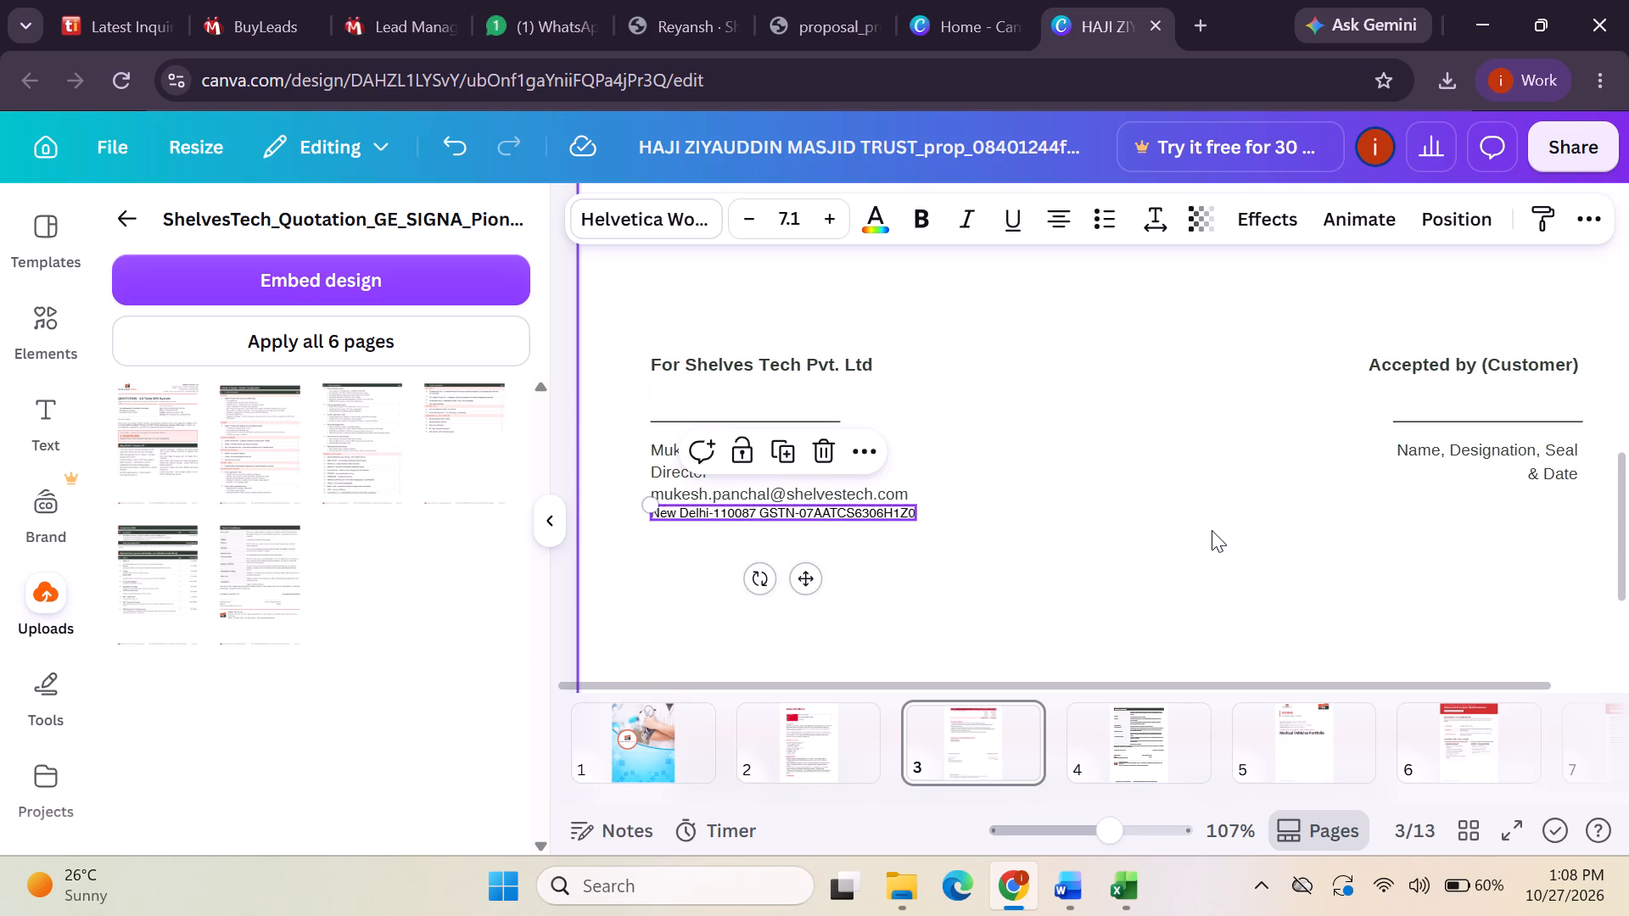
pyautogui.click(1212, 530)
# Delete the "Sales Shelvestech" line and an empty line beneath "Thanks & Regards" in the closing block.
pyautogui.scroll(3, 1212, 528)
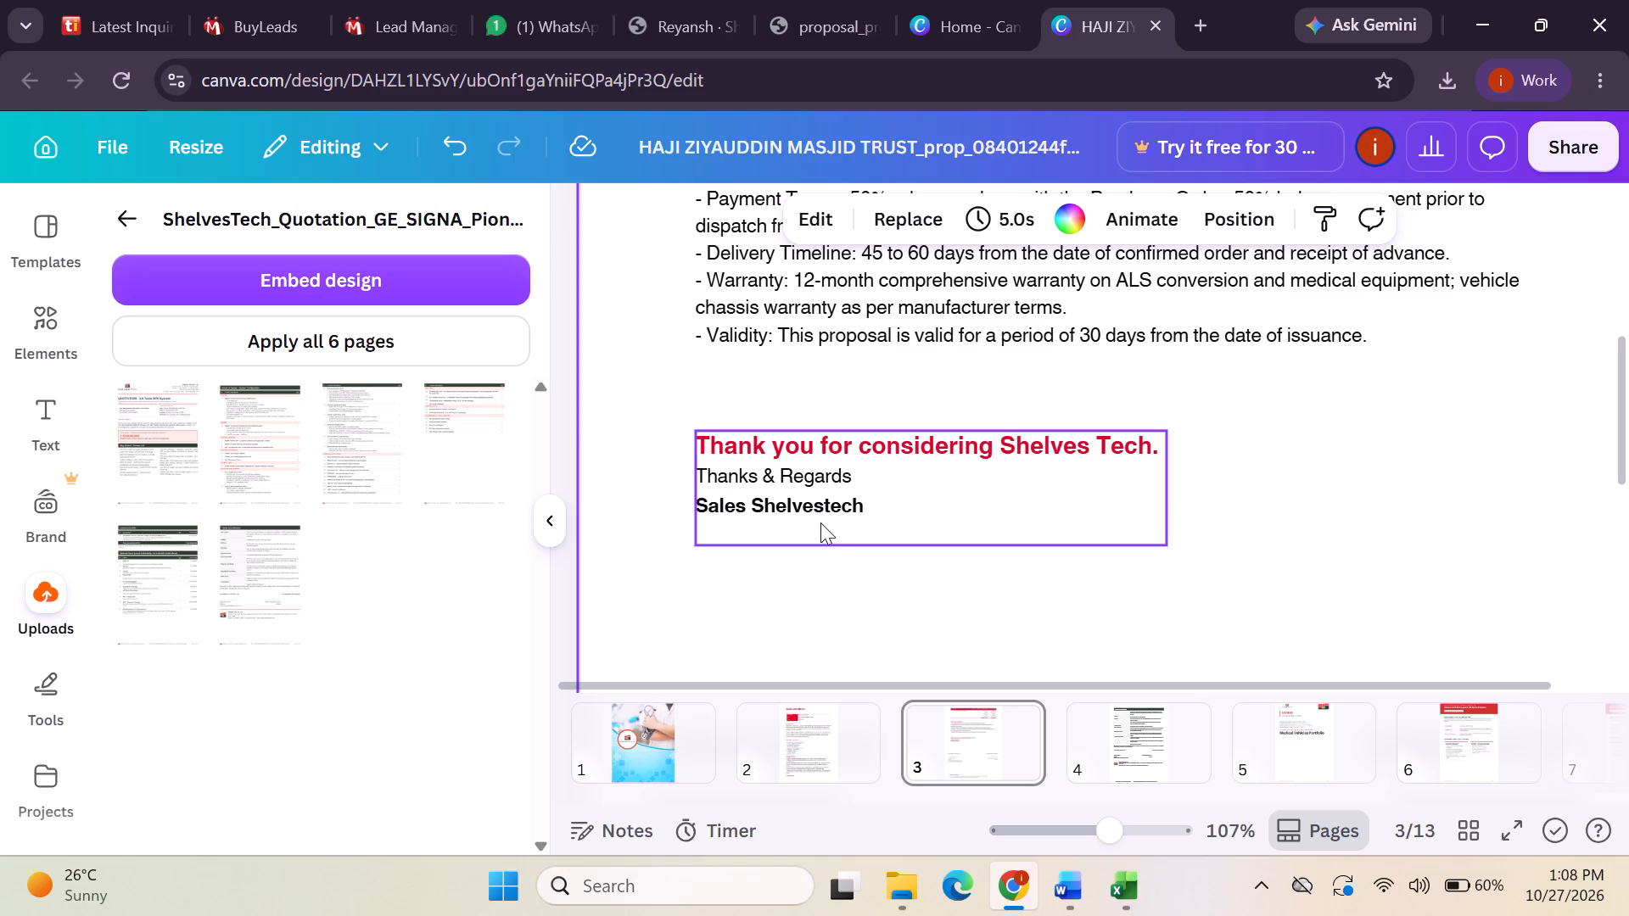
pyautogui.doubleClick(820, 510)
pyautogui.moveTo(870, 508); pyautogui.dragTo(845, 507)
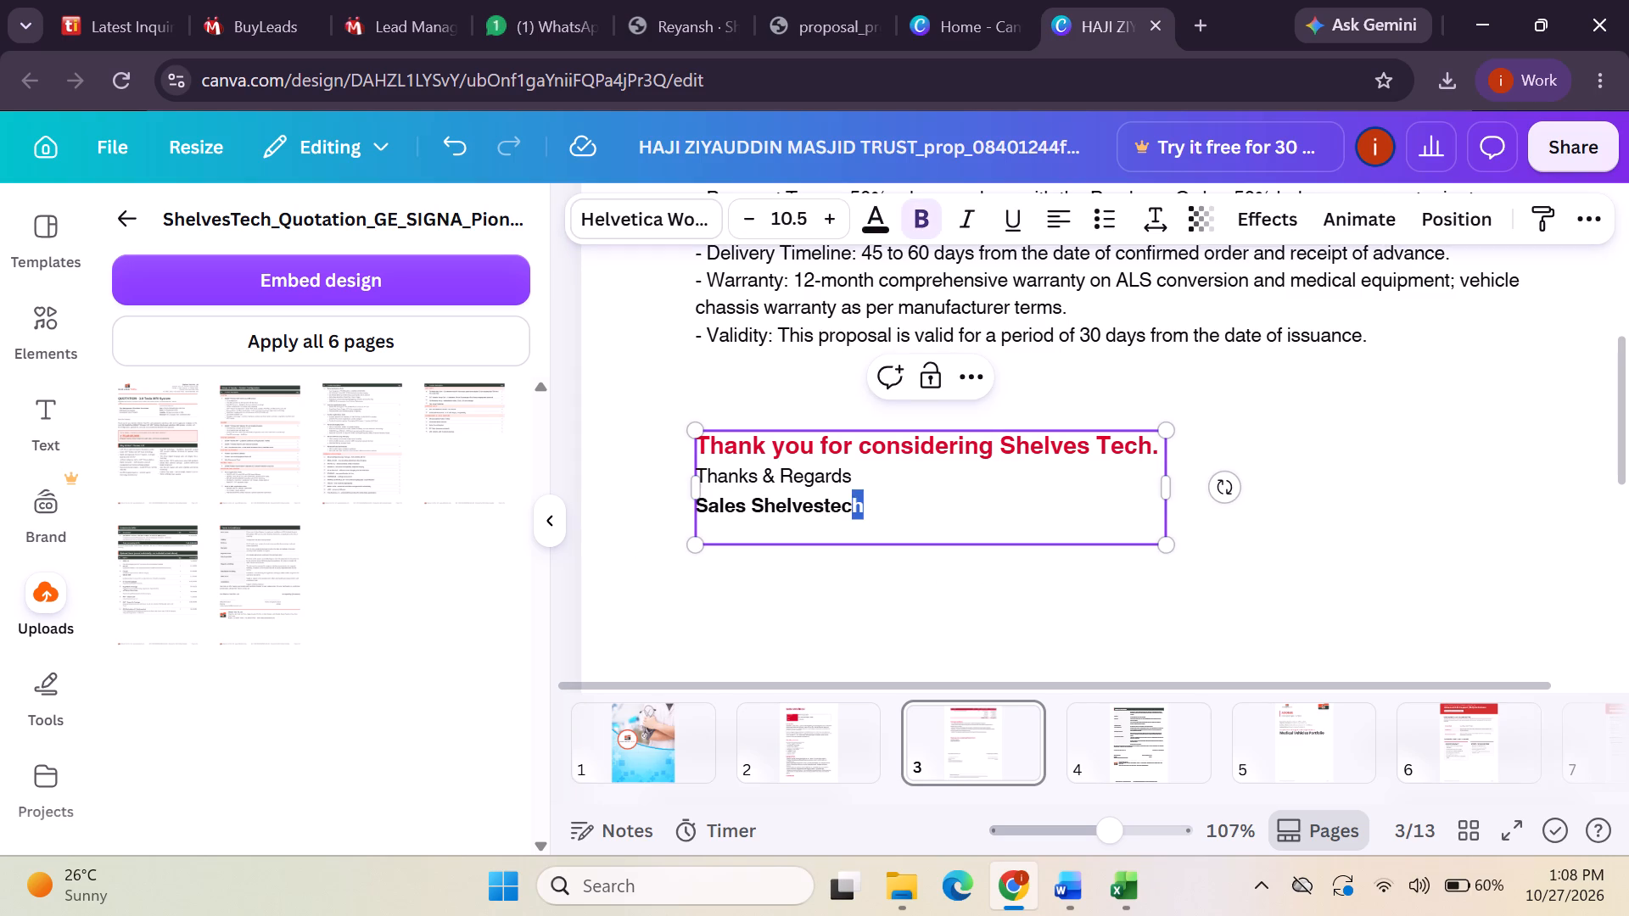
pyautogui.moveTo(845, 507); pyautogui.dragTo(697, 499)
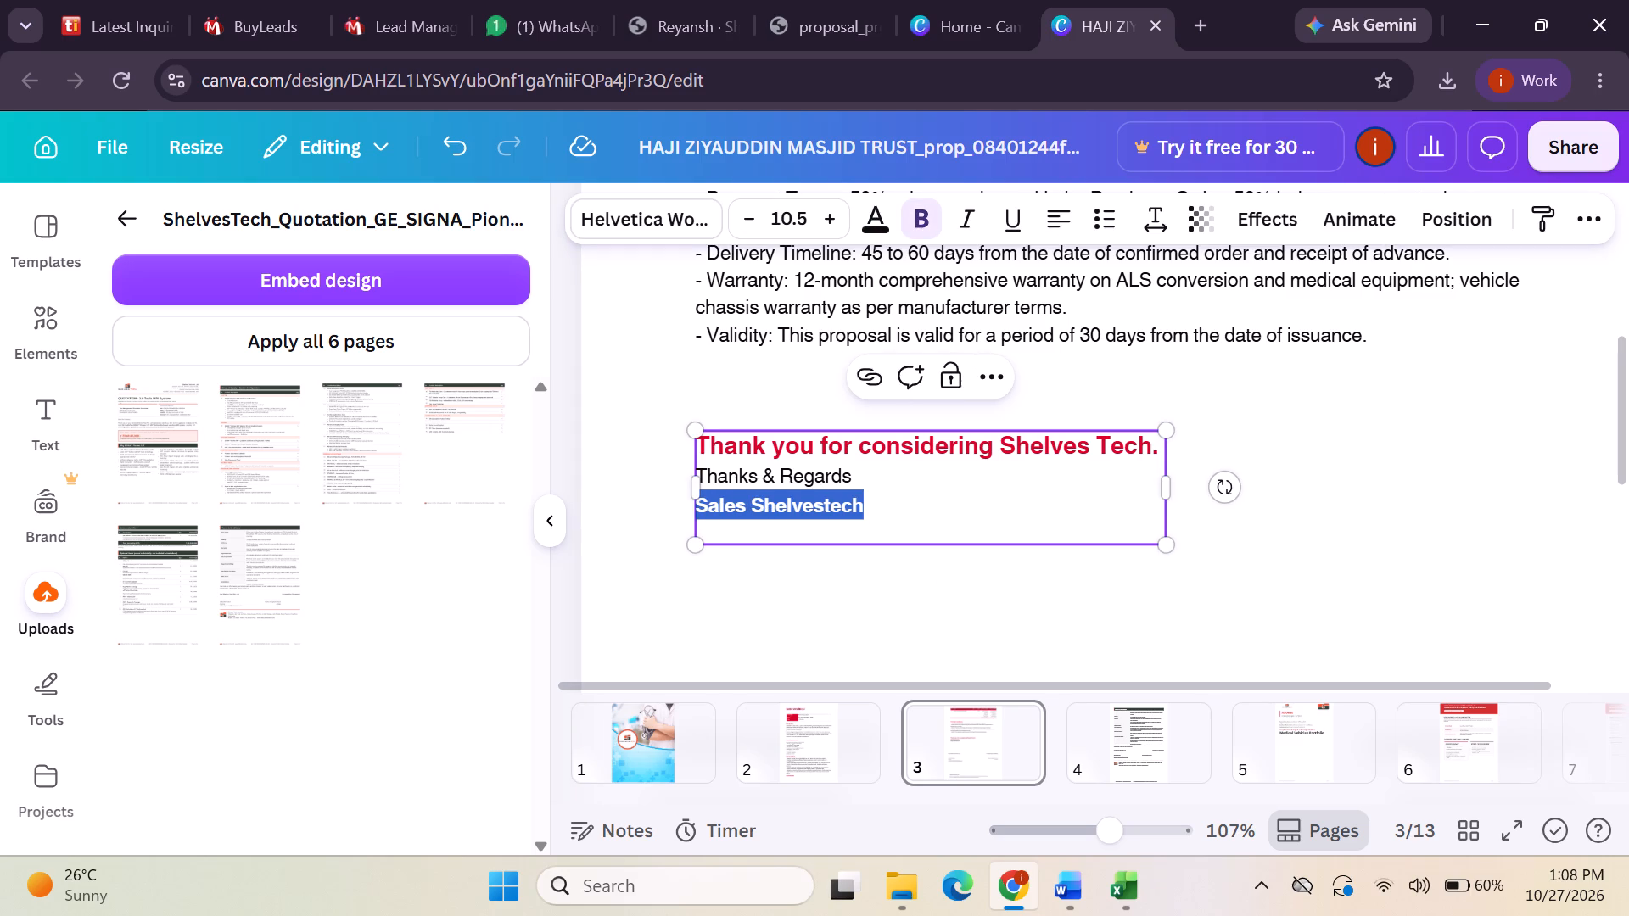
pyautogui.press('BackSpace')
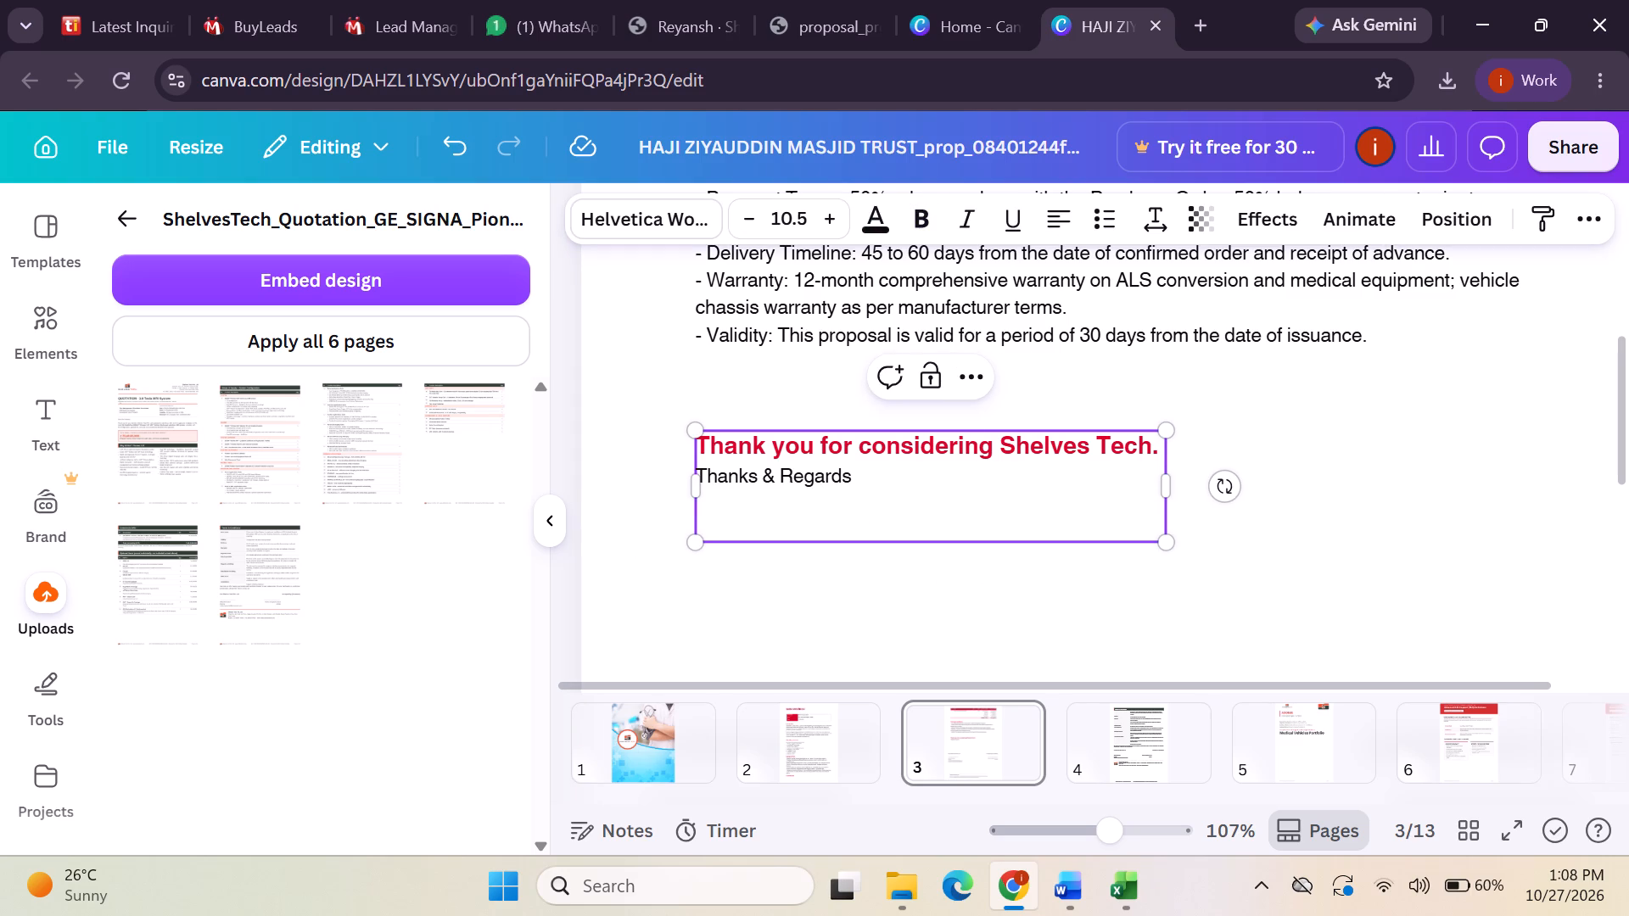
pyautogui.click(721, 525)
pyautogui.press('BackSpace')
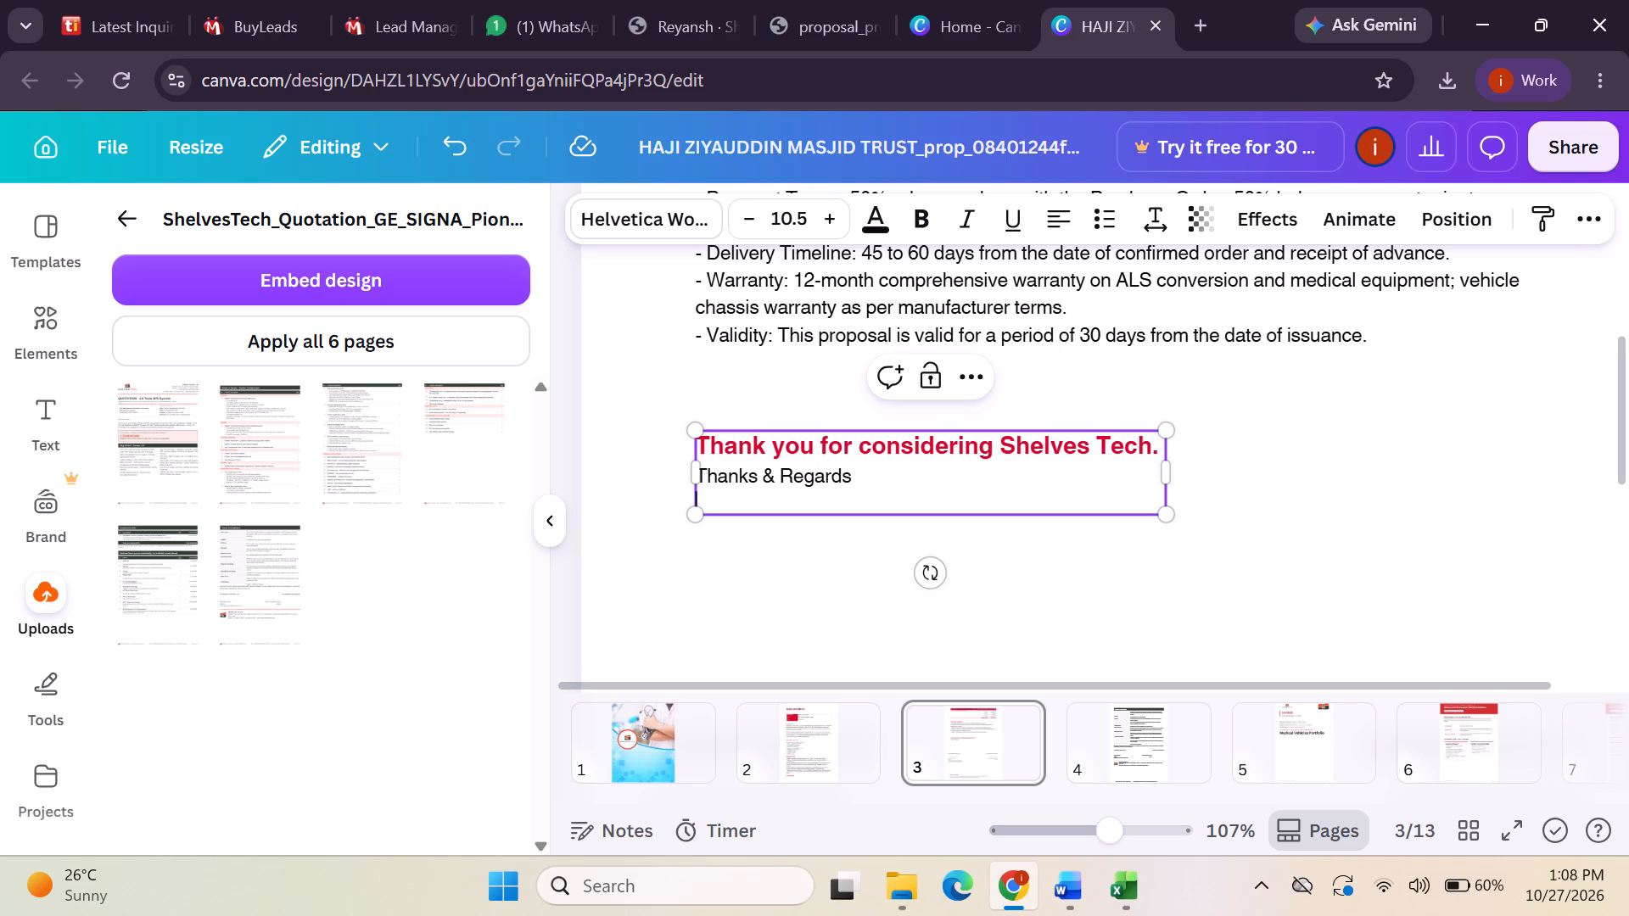
# Delete the remaining empty line beneath "Thanks & Regards" in the page 3 closing block.
pyautogui.press('BackSpace')
pyautogui.click(1466, 508)
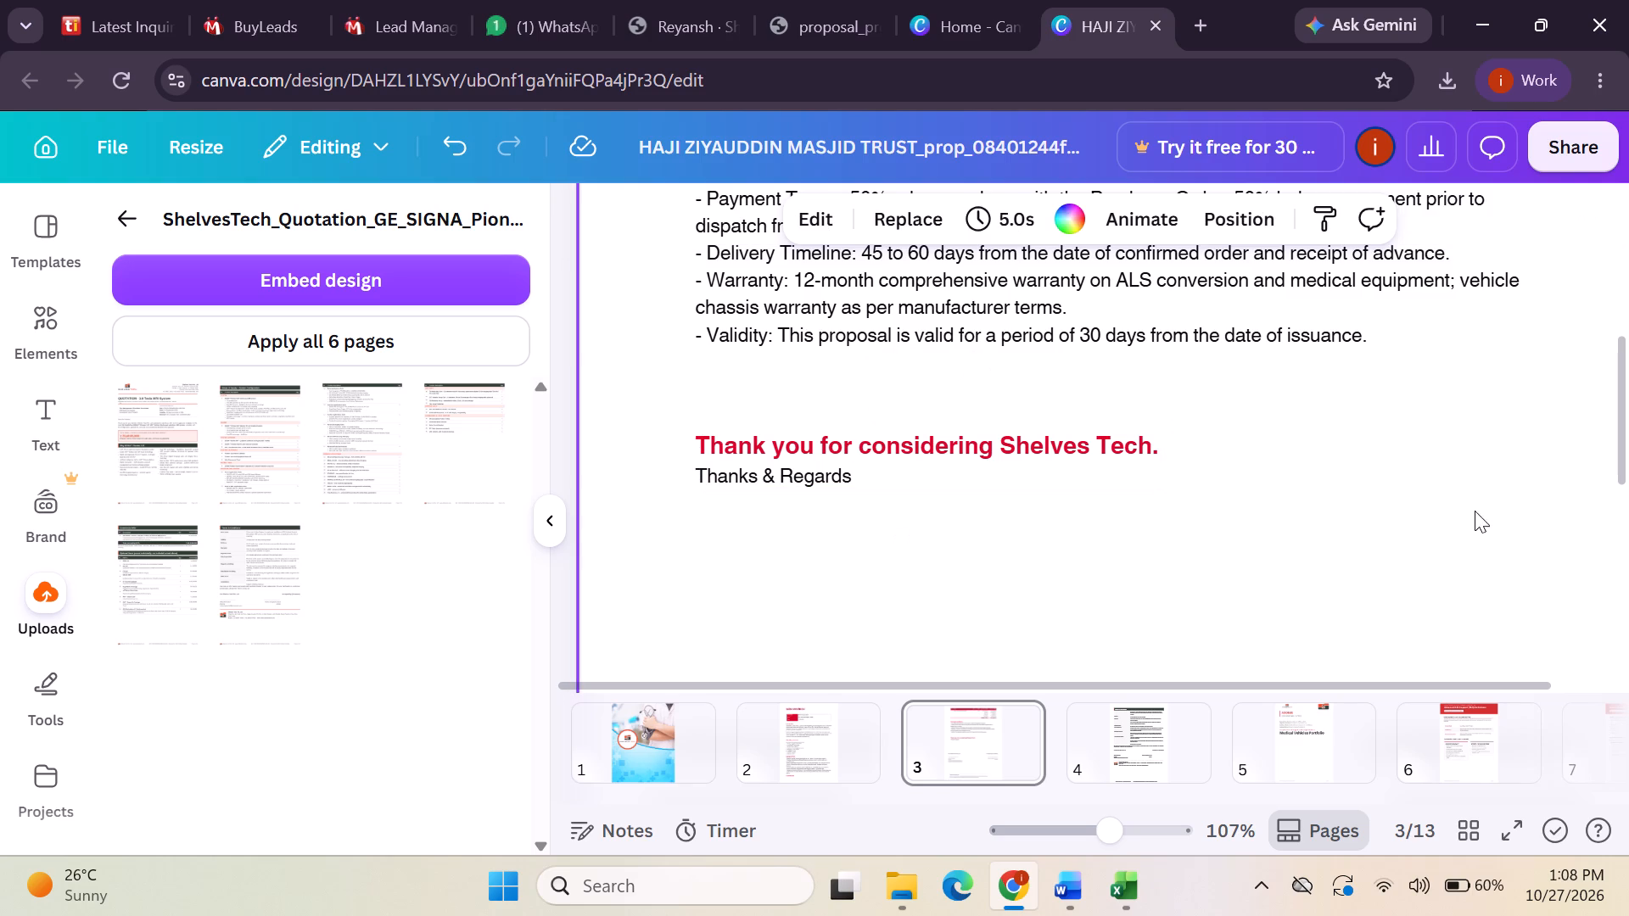
# Review page 3 from the price table and terms through the closing text, signature block and footer.
pyautogui.scroll(-3, 1488, 513)
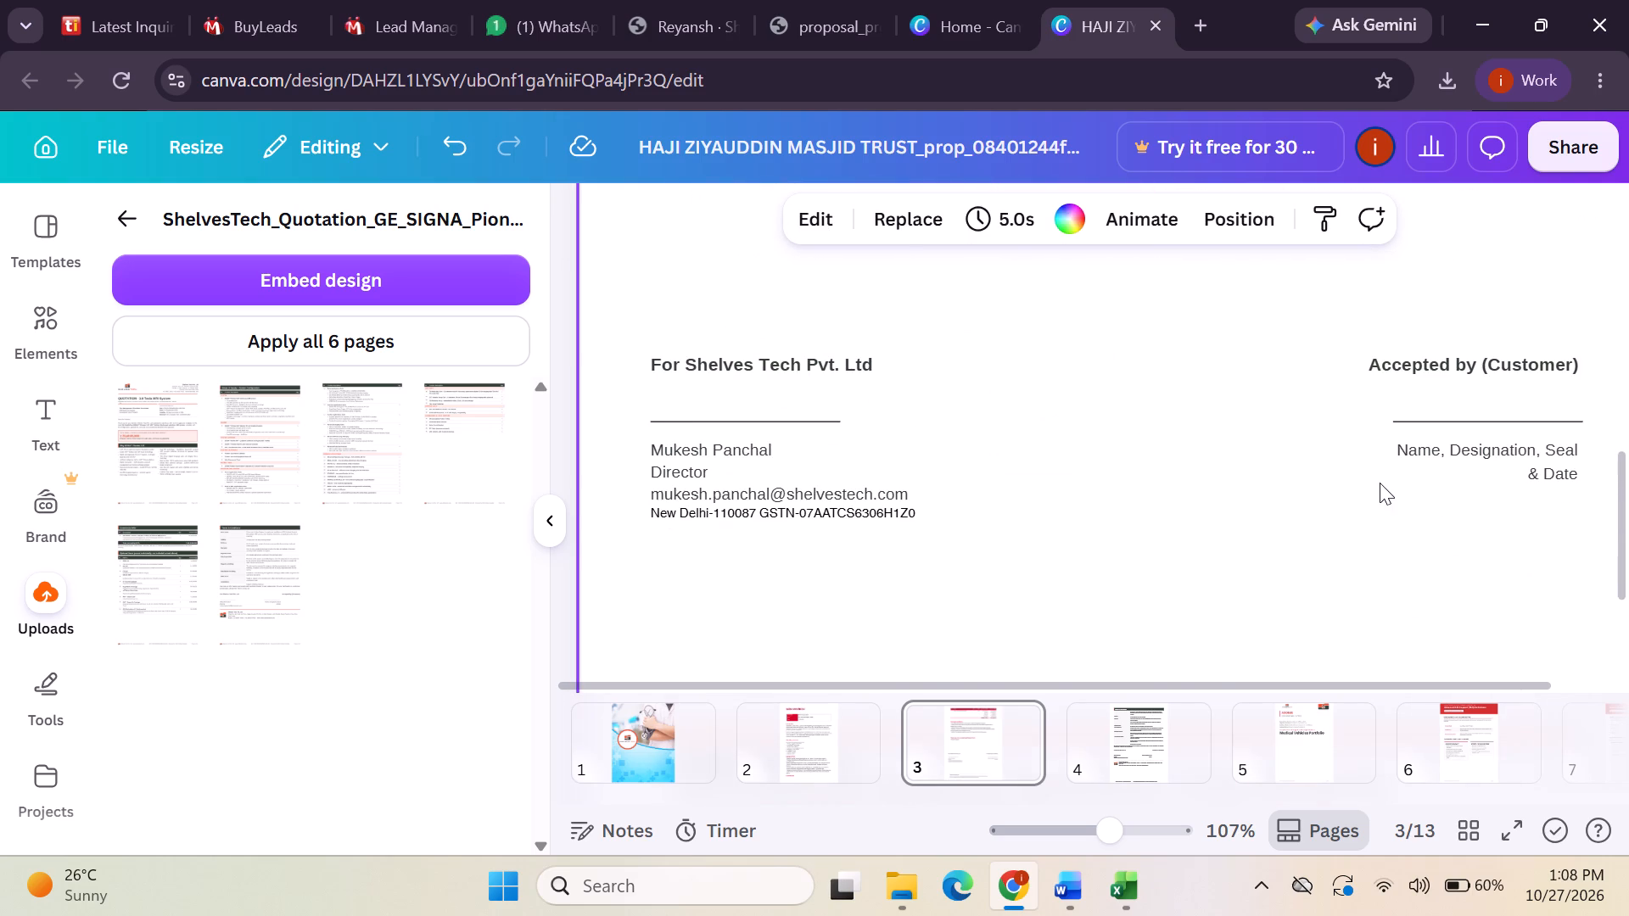
pyautogui.scroll(-1, 1380, 511)
pyautogui.scroll(2, 1142, 476)
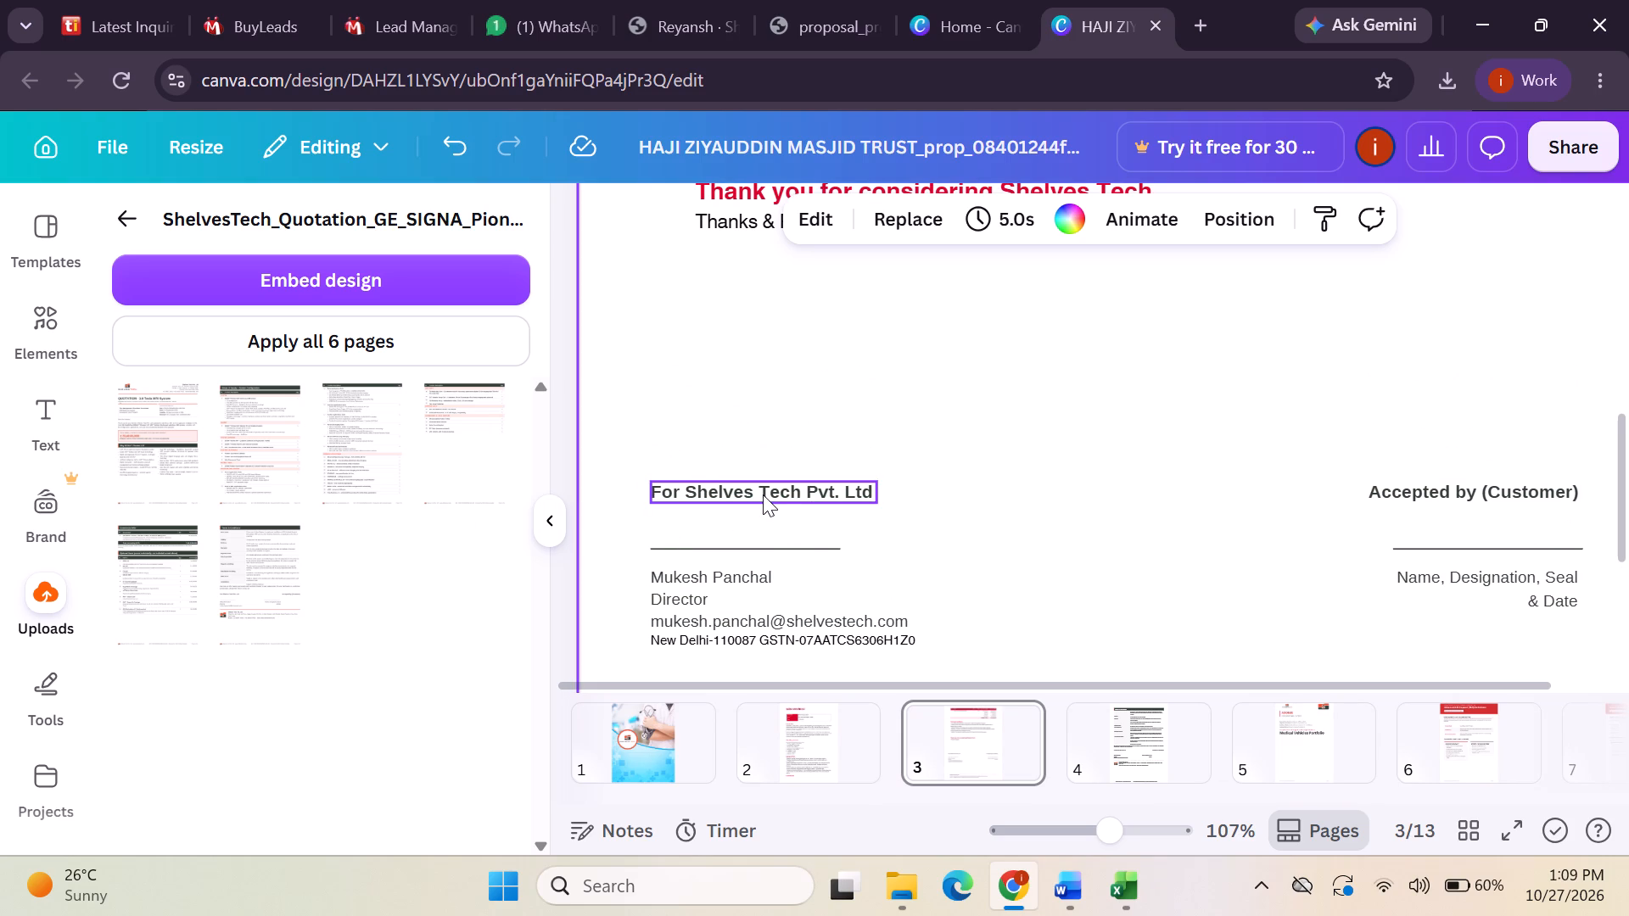
pyautogui.scroll(-2, 1225, 489)
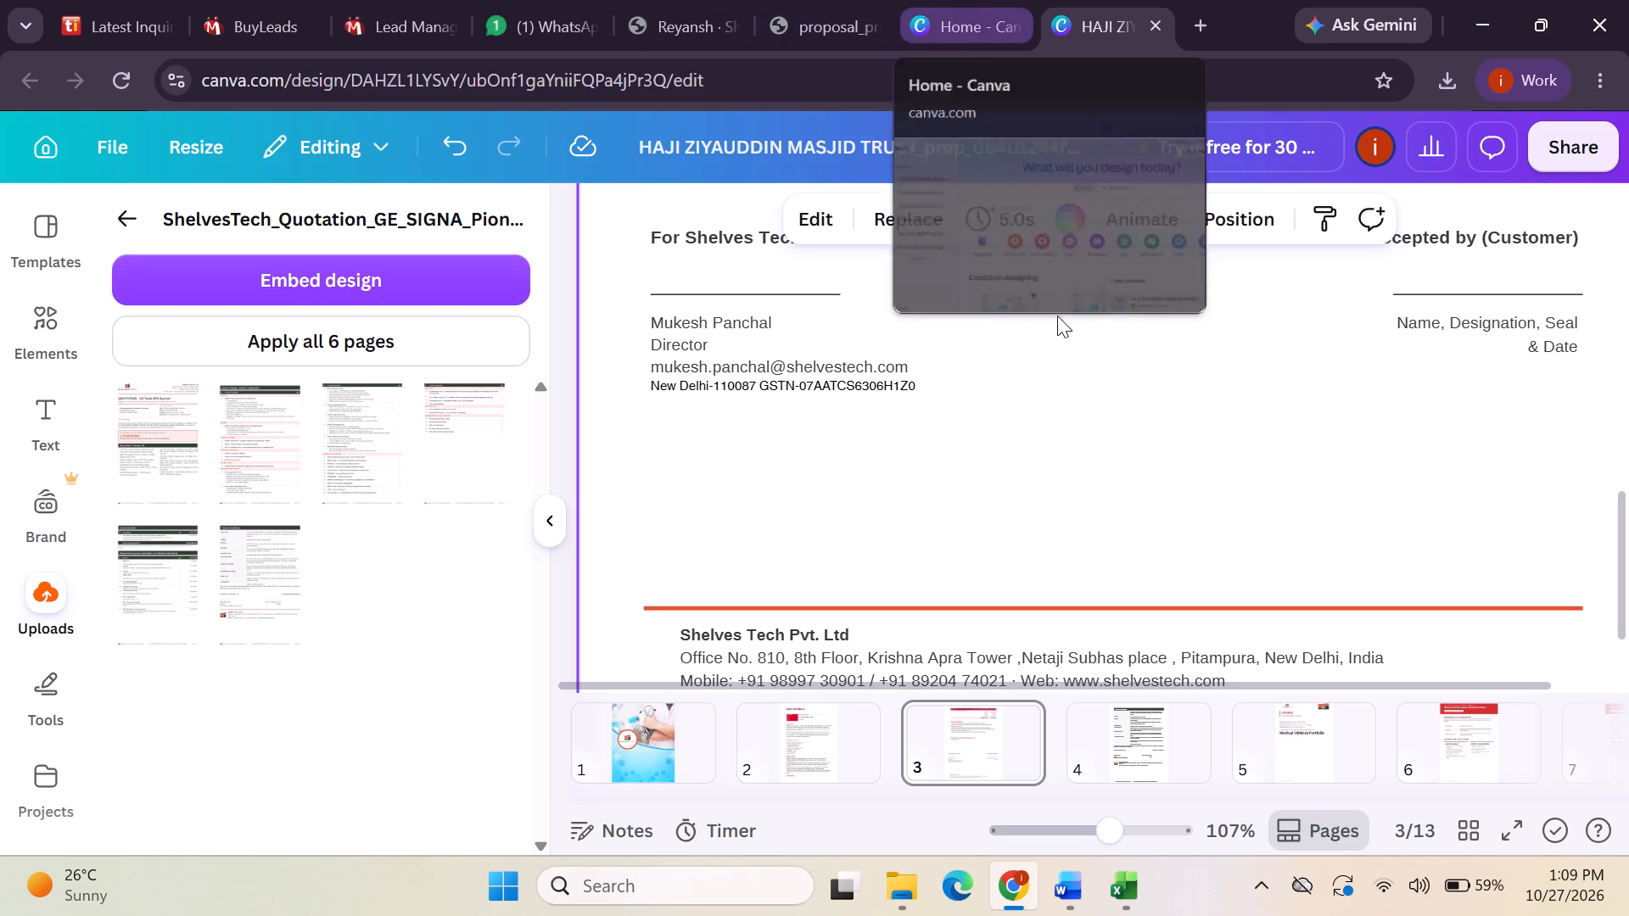
pyautogui.scroll(2, 1268, 525)
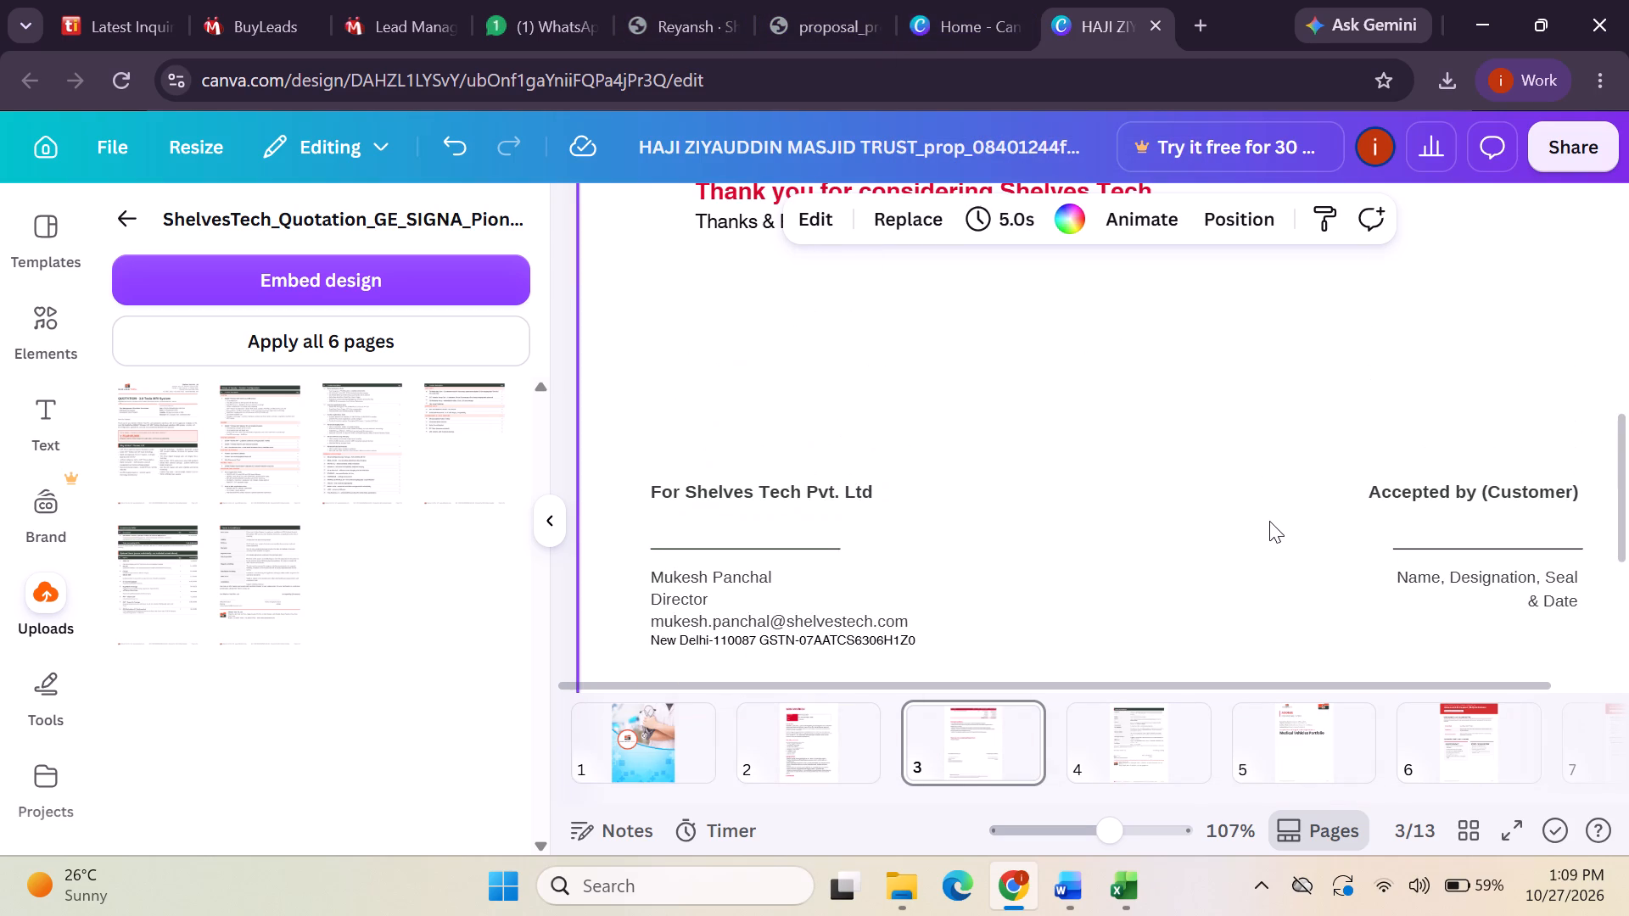
pyautogui.scroll(-1, 1267, 520)
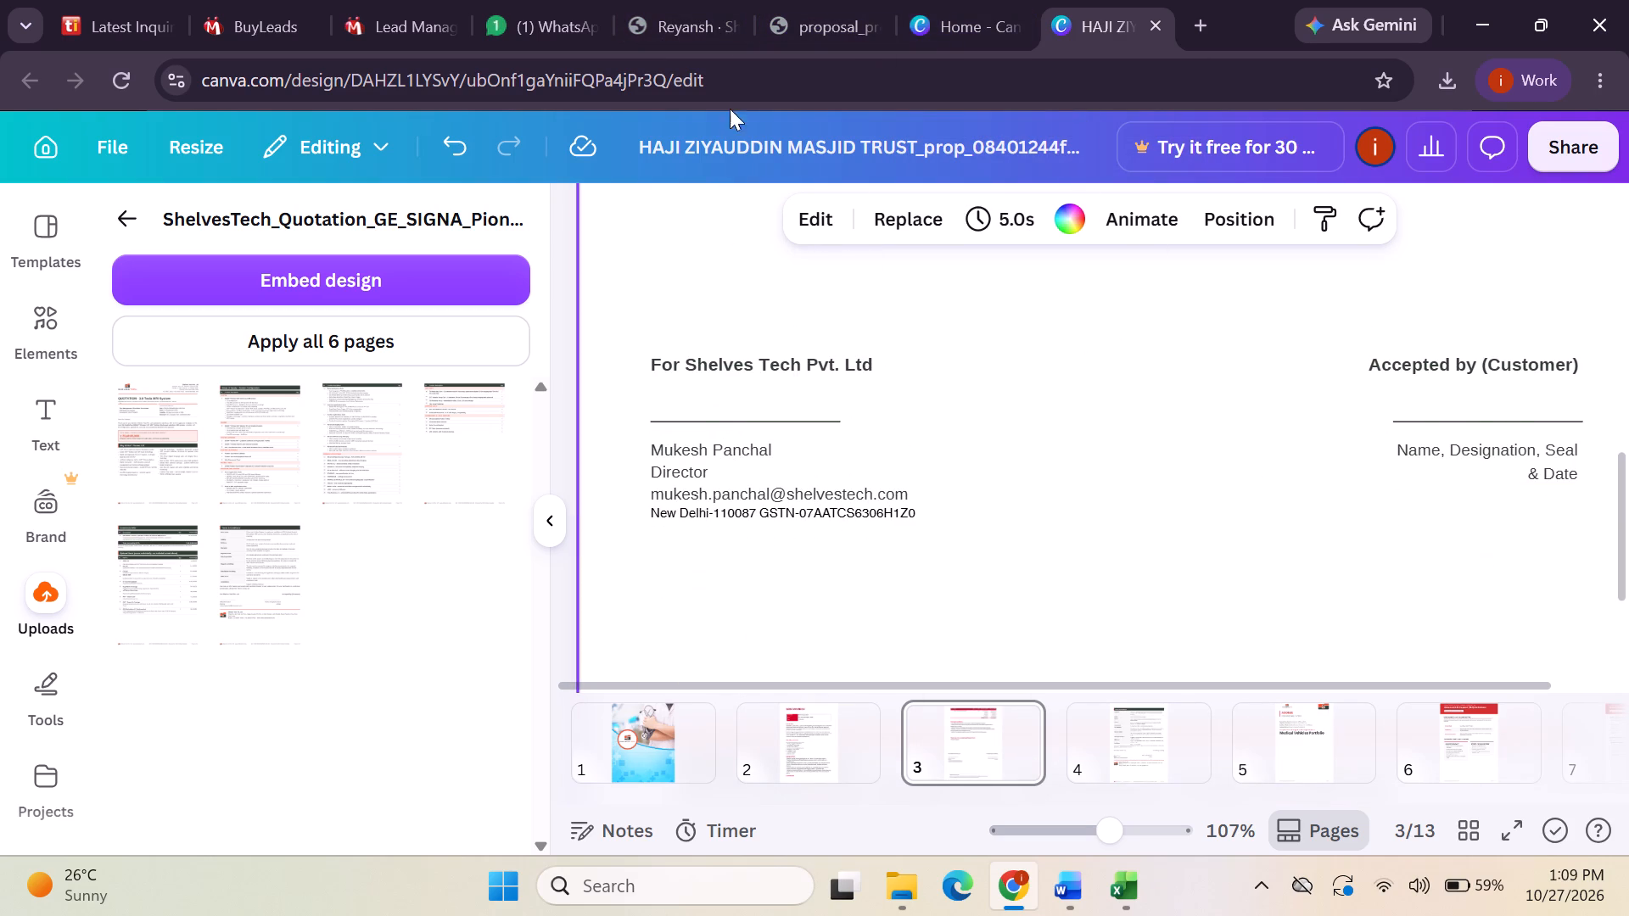
pyautogui.scroll(3, 1326, 445)
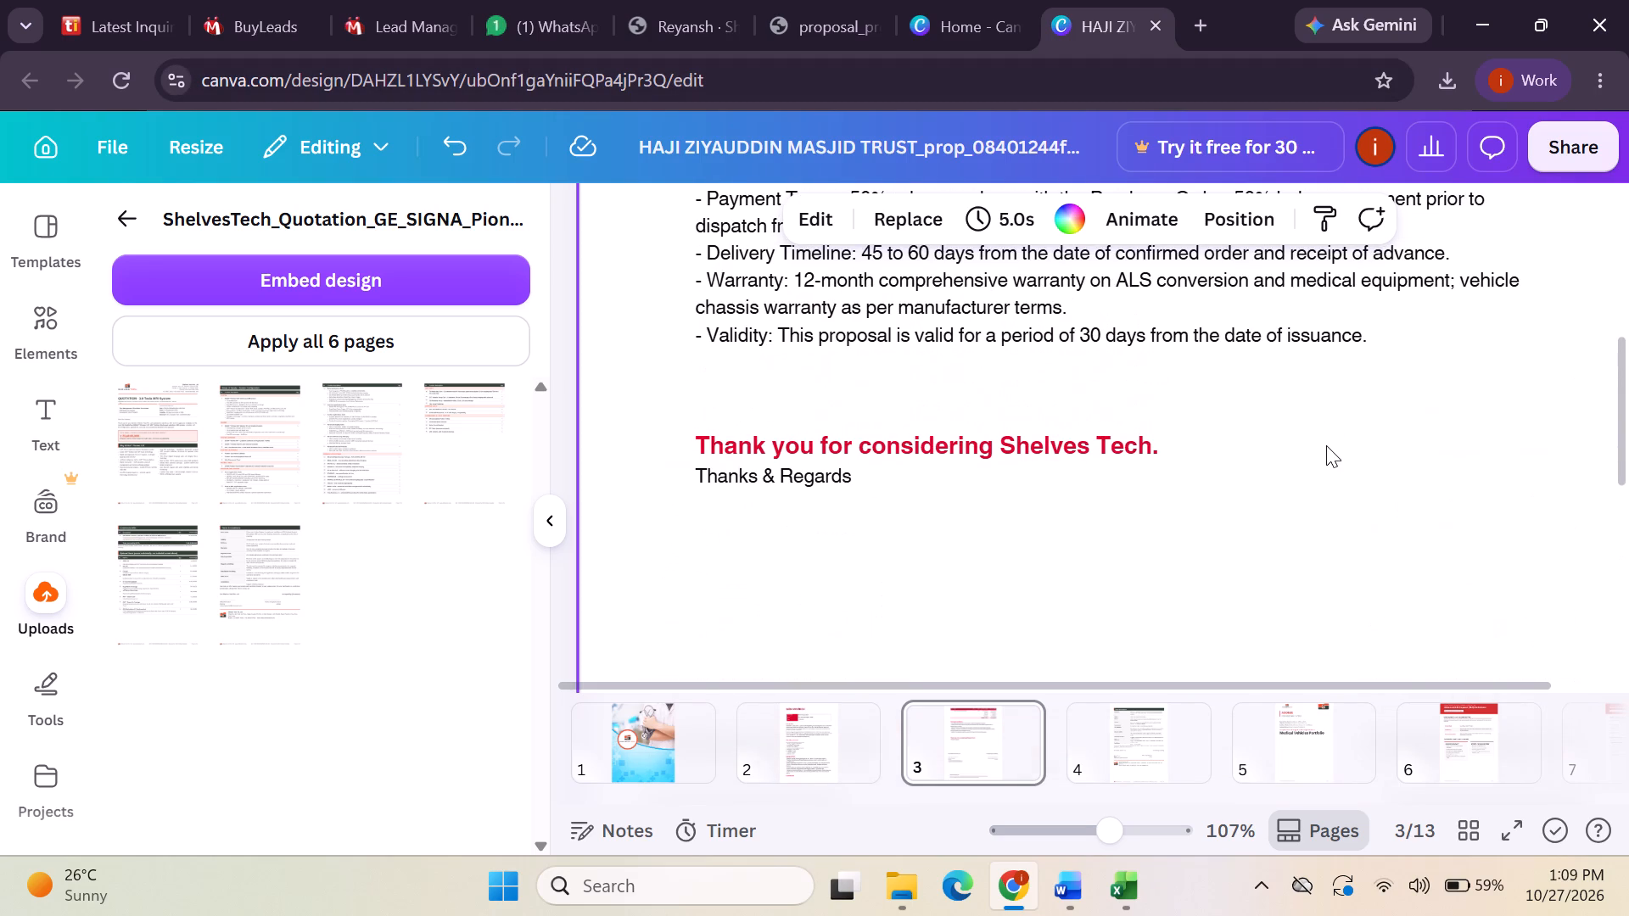
pyautogui.scroll(3, 1326, 445)
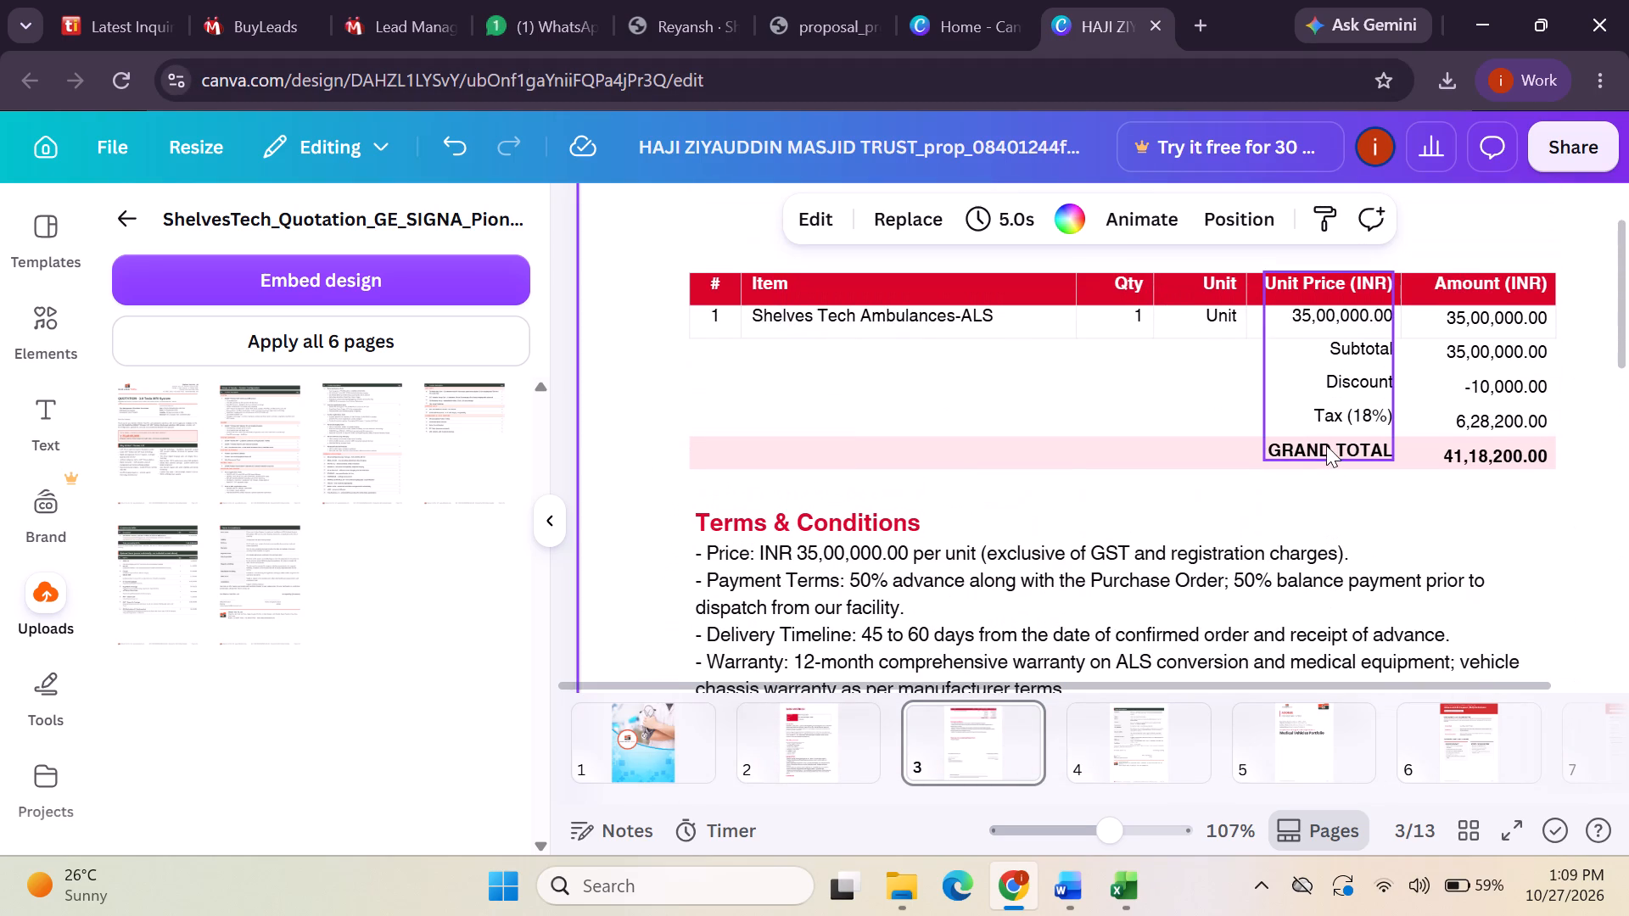
pyautogui.scroll(-3, 1326, 445)
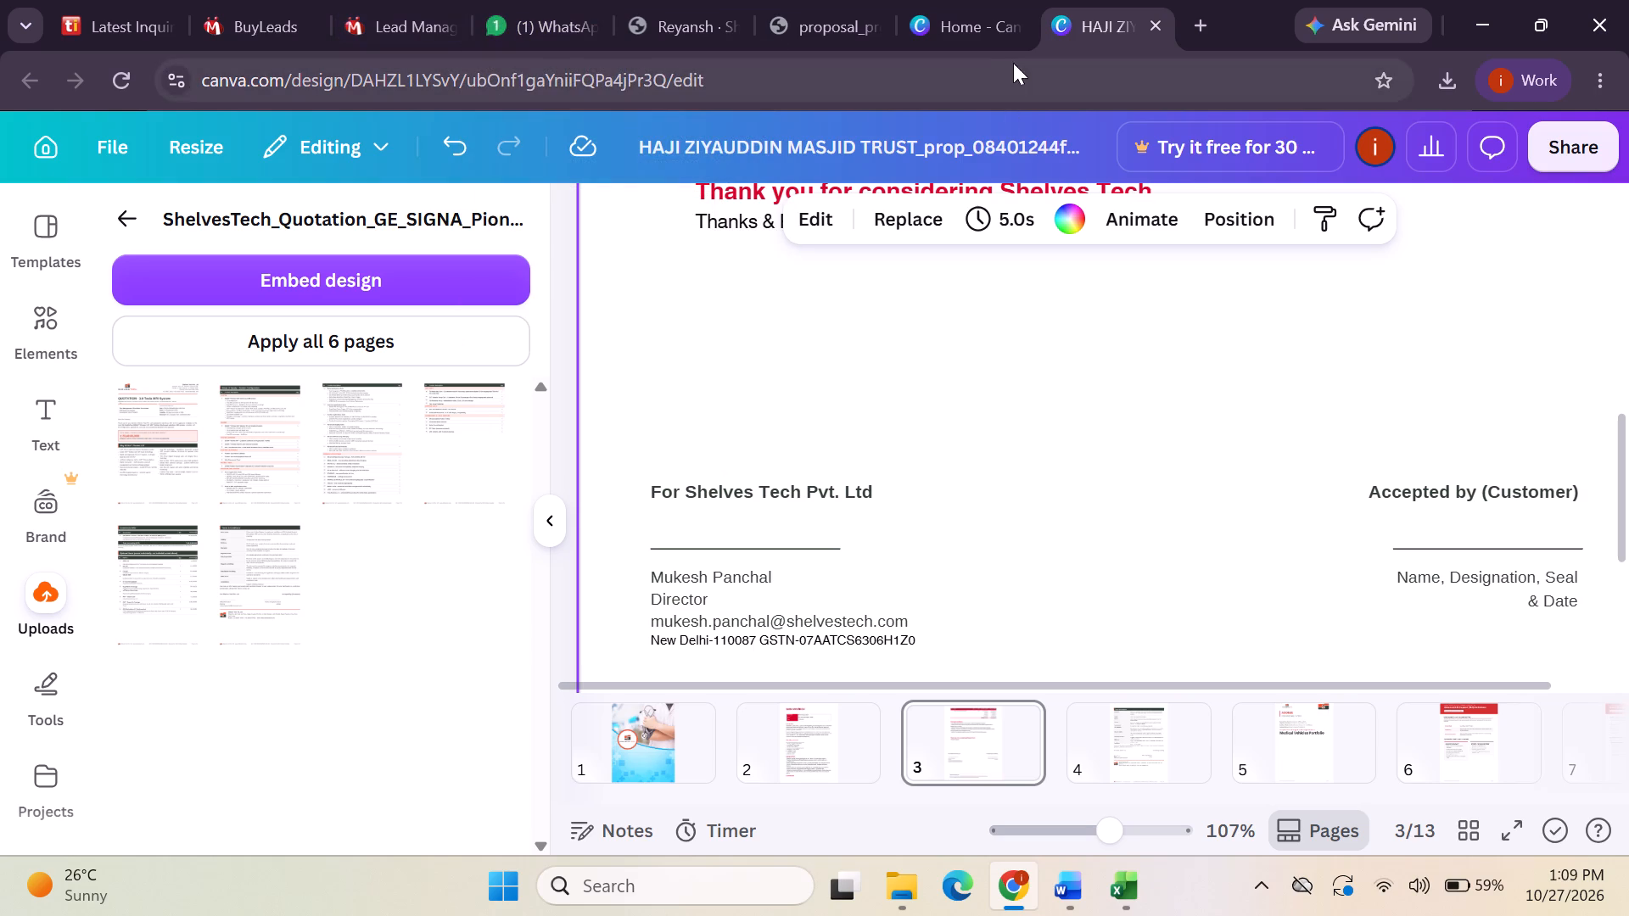
# Copy the company logo from the page 4 footer into the page 3 footer, beside the address text below the red line.
pyautogui.click(1104, 754)
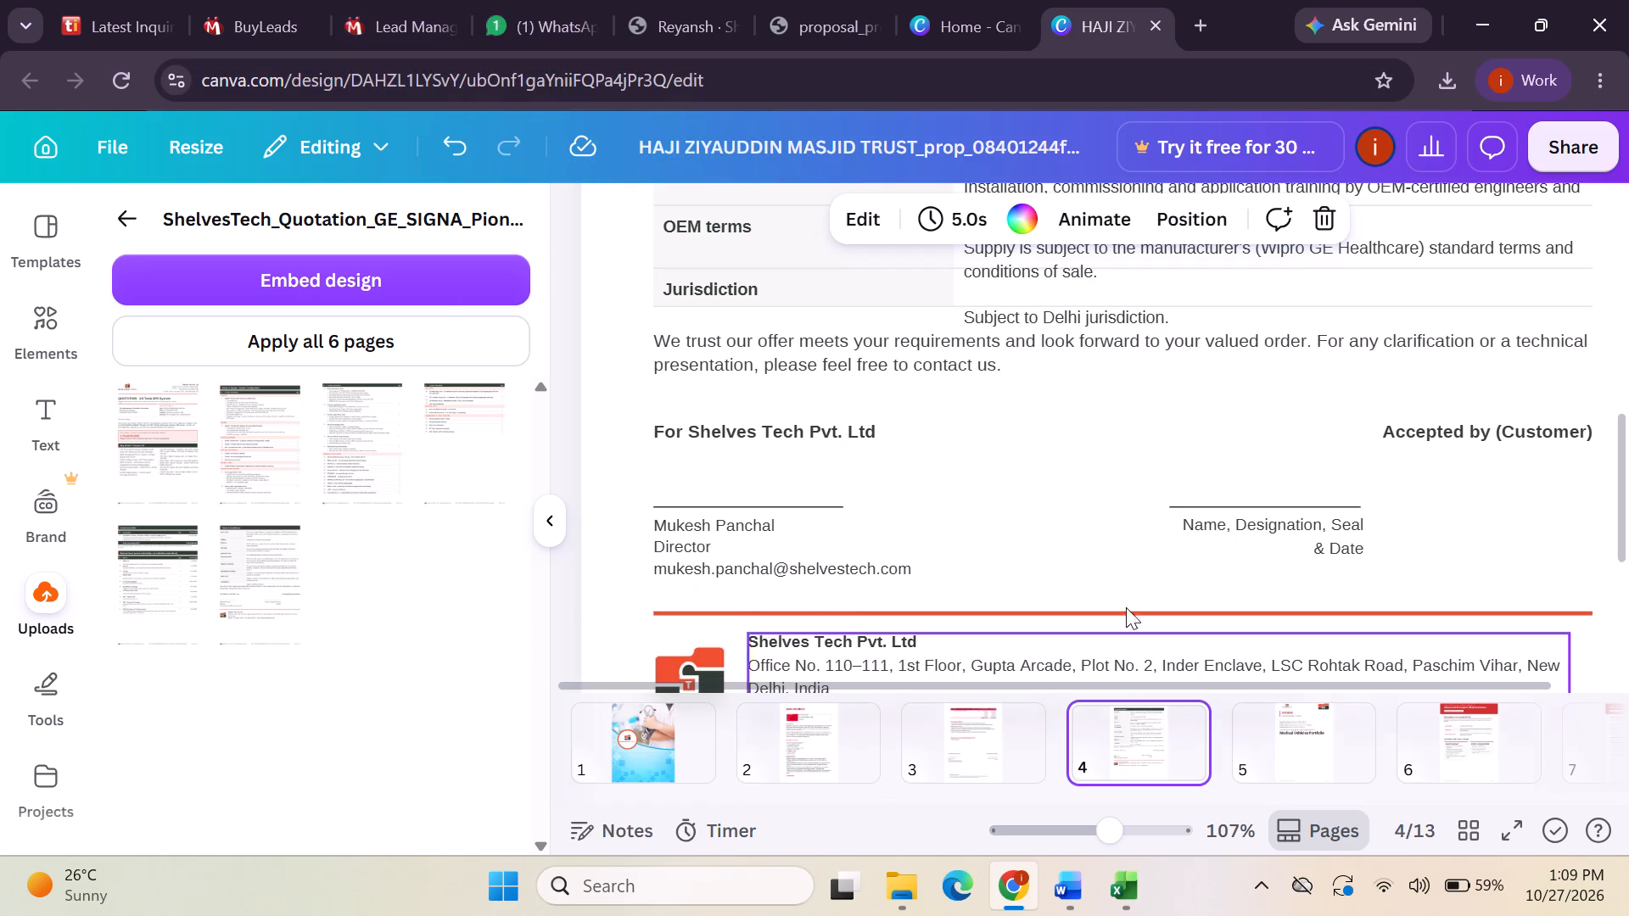
pyautogui.scroll(-2, 936, 567)
pyautogui.click(674, 427)
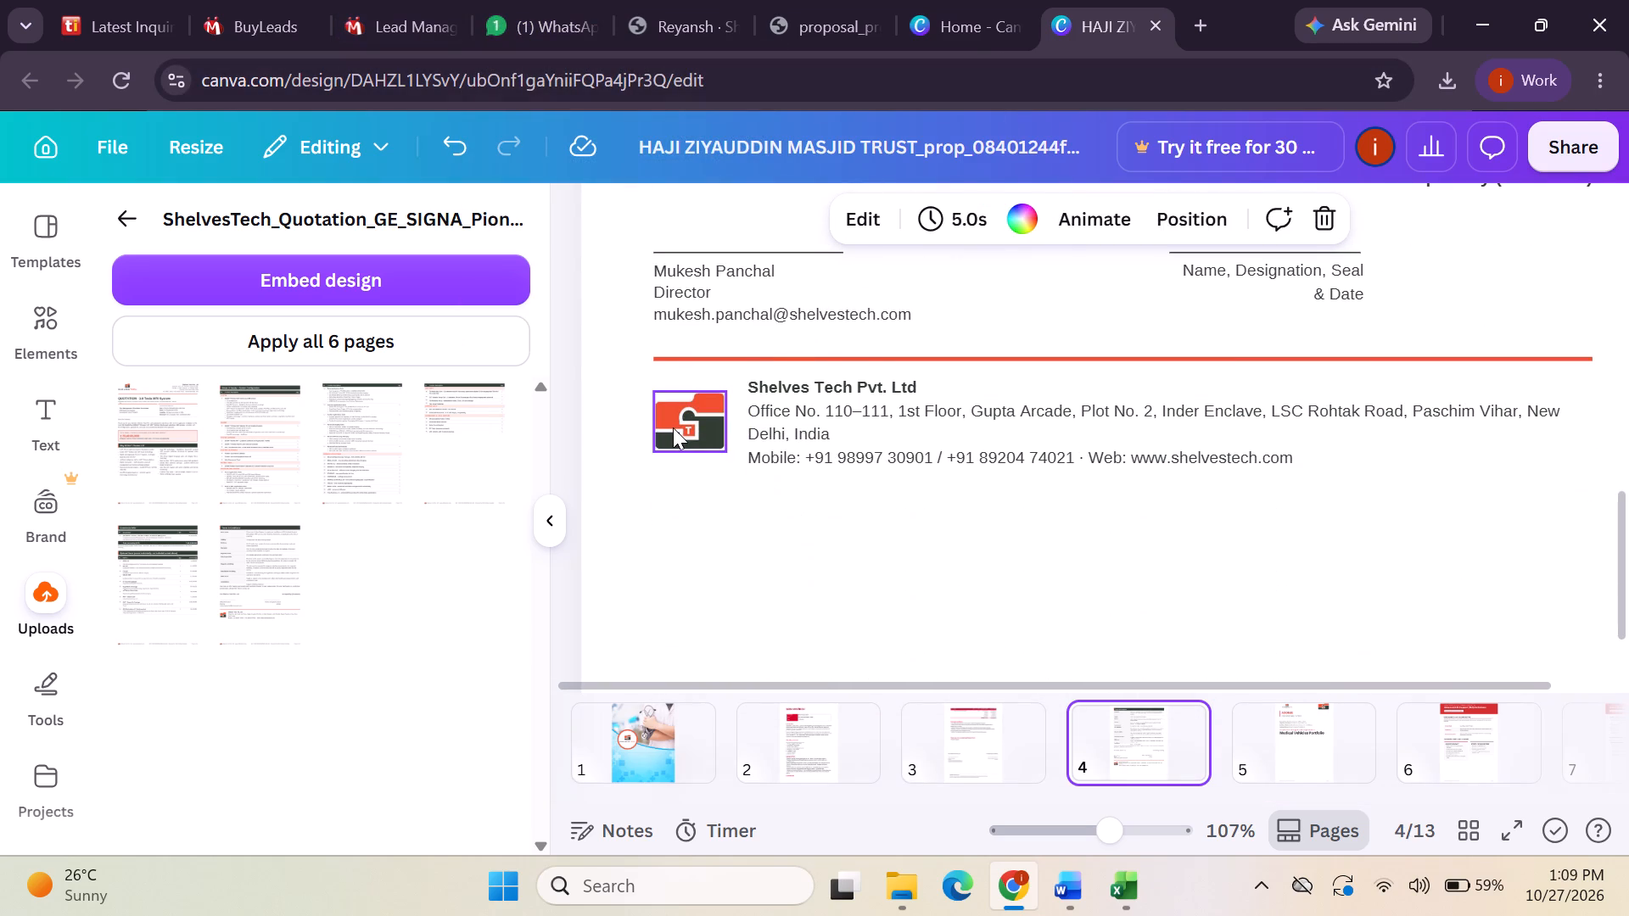
pyautogui.hotkey('ctrl', 'c')
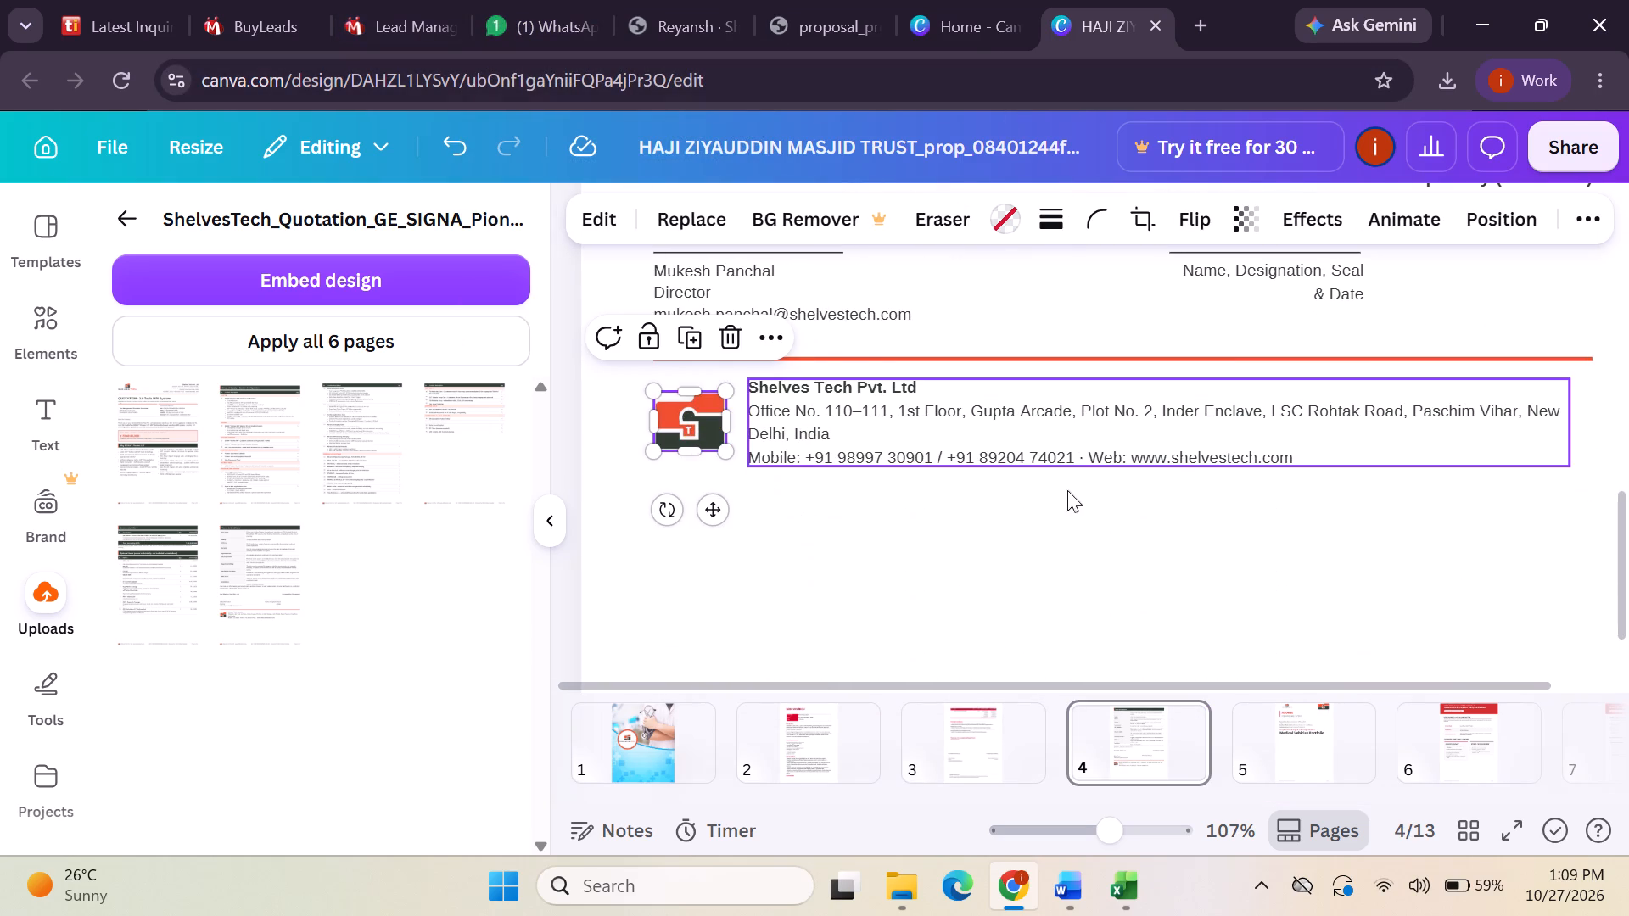
pyautogui.click(1004, 752)
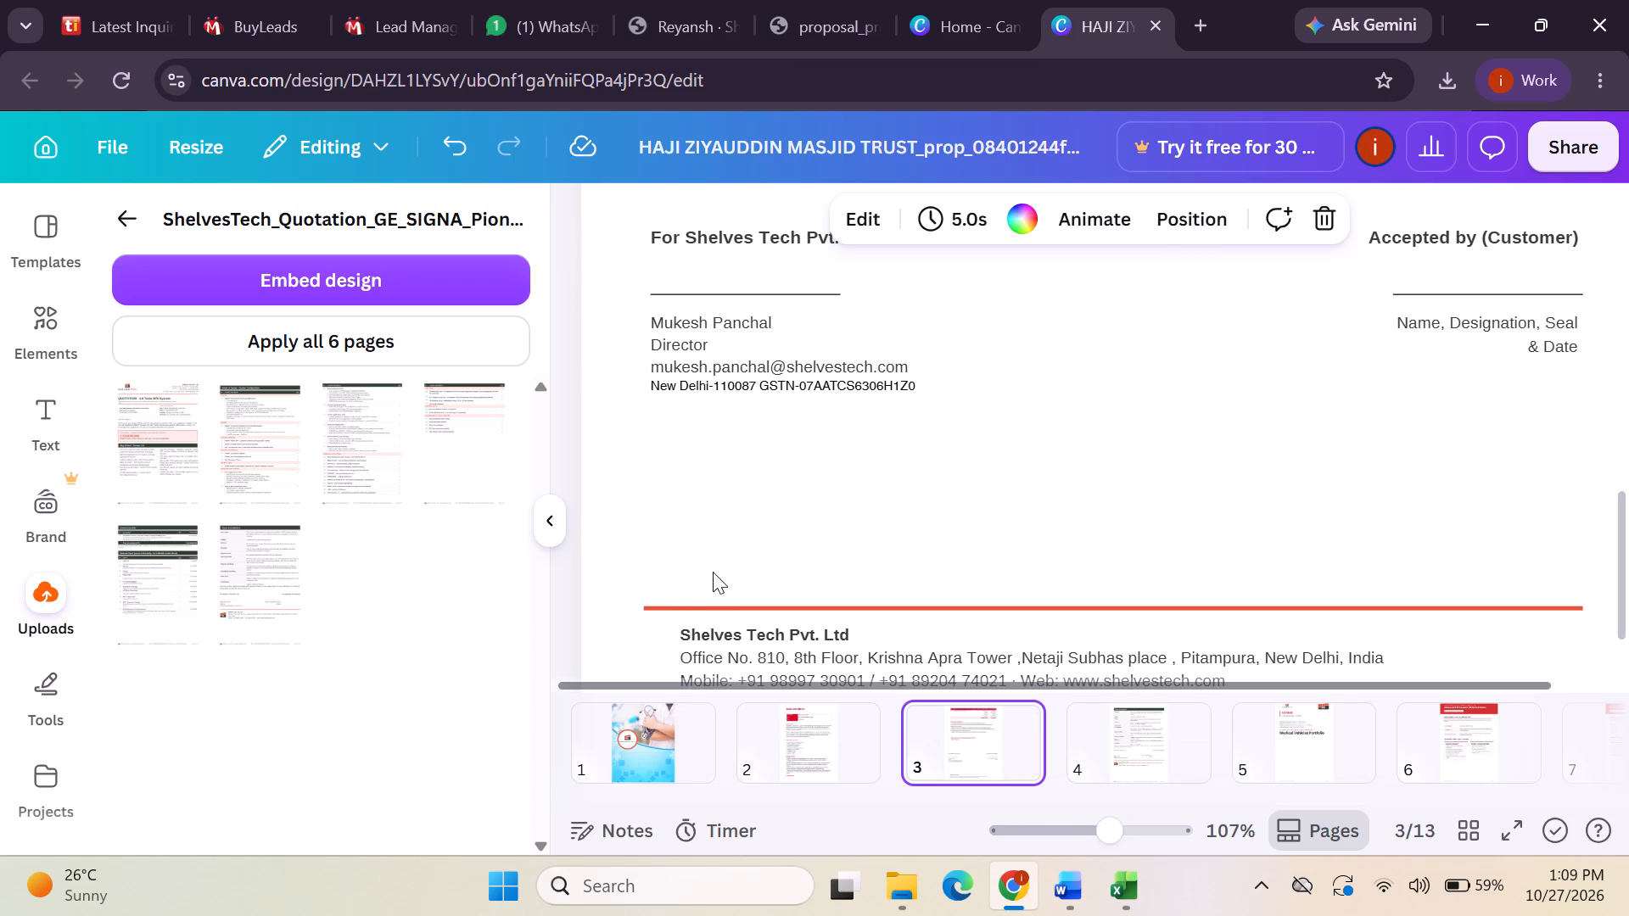
pyautogui.scroll(-2, 751, 548)
pyautogui.click(752, 431)
pyautogui.hotkey('ctrl', 'v')
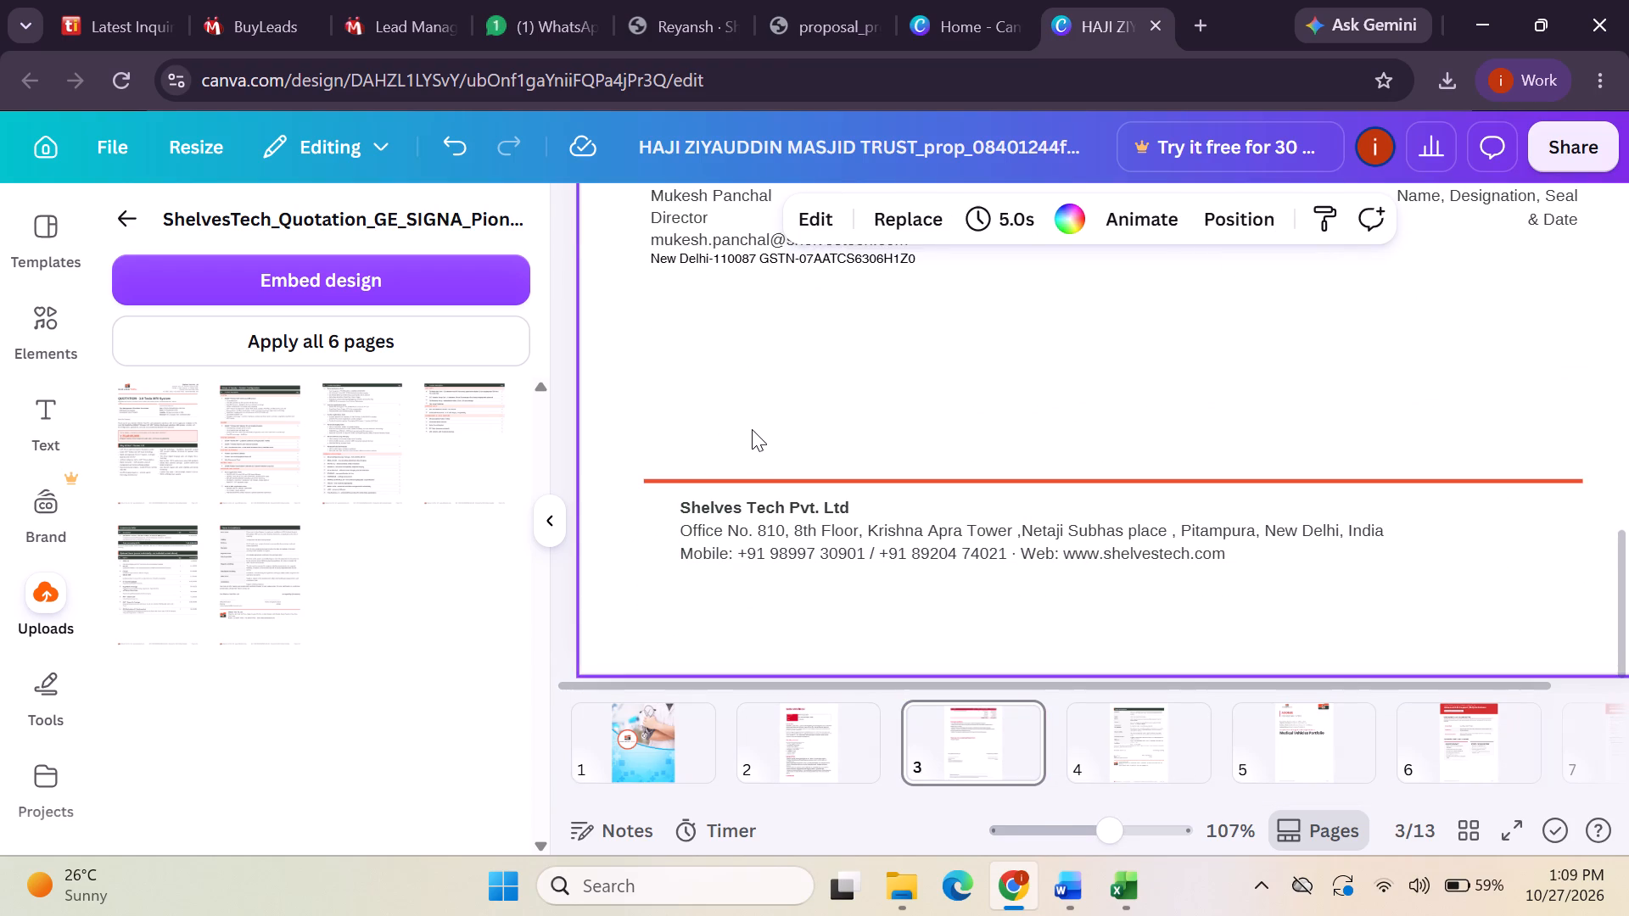
pyautogui.moveTo(787, 322); pyautogui.dragTo(774, 380)
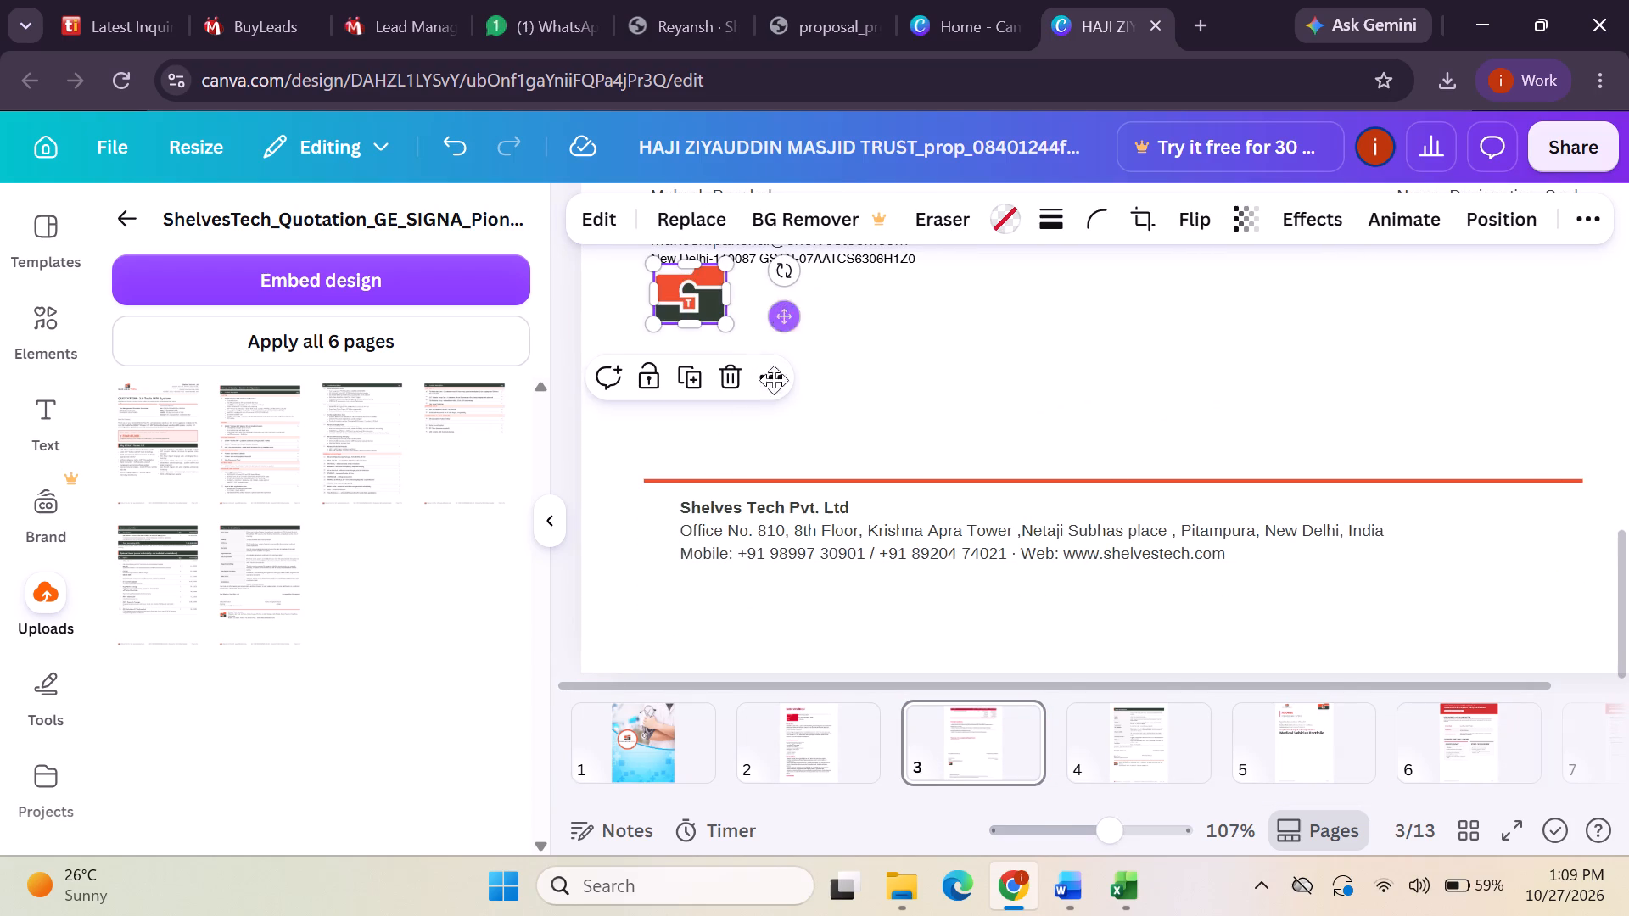
pyautogui.moveTo(774, 380); pyautogui.dragTo(724, 556)
# Shift the page 3 footer's address text and logo inward so the logo sits beneath the red line's start with the text beside it.
pyautogui.moveTo(819, 532); pyautogui.dragTo(831, 530)
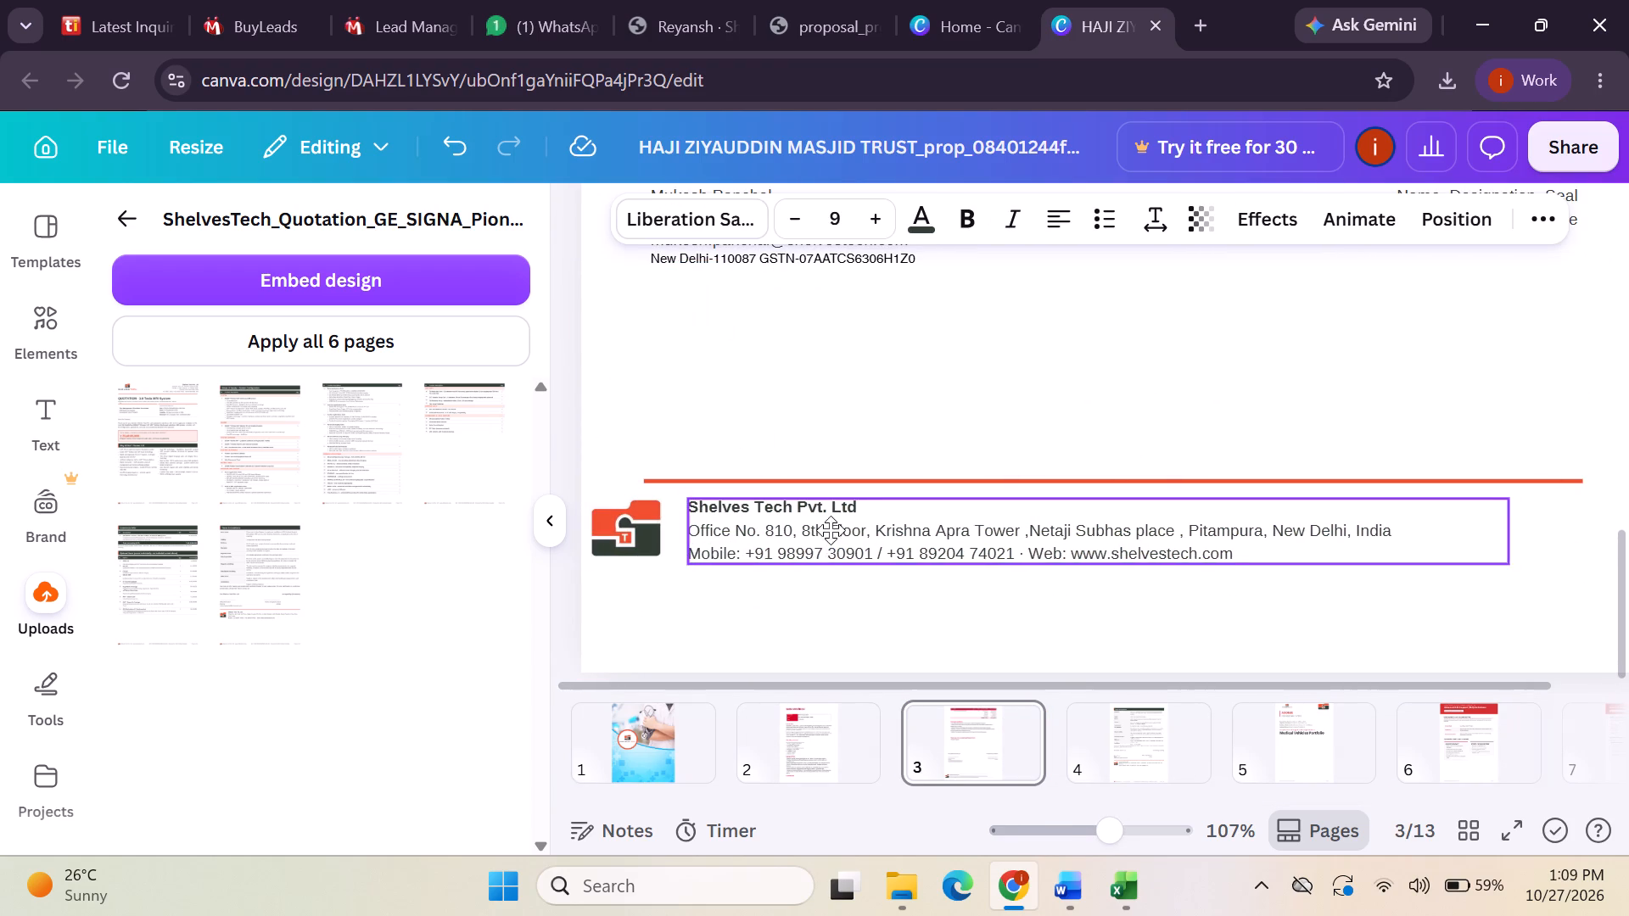
pyautogui.moveTo(831, 530); pyautogui.dragTo(927, 534)
pyautogui.moveTo(639, 522); pyautogui.dragTo(713, 527)
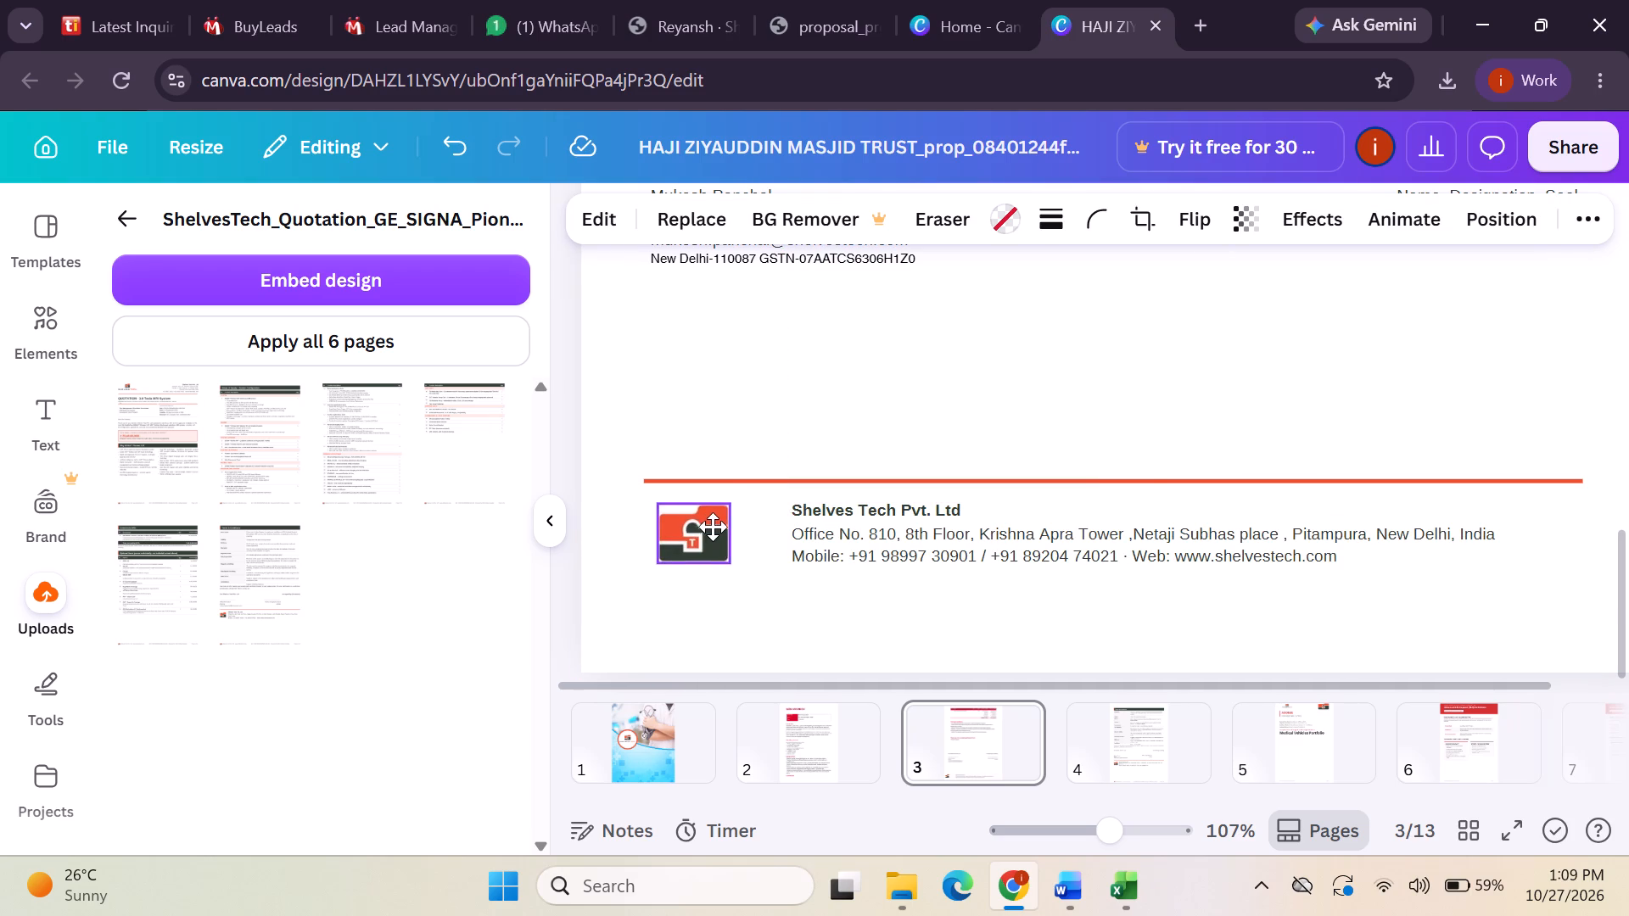
pyautogui.moveTo(713, 527); pyautogui.dragTo(720, 527)
pyautogui.click(982, 601)
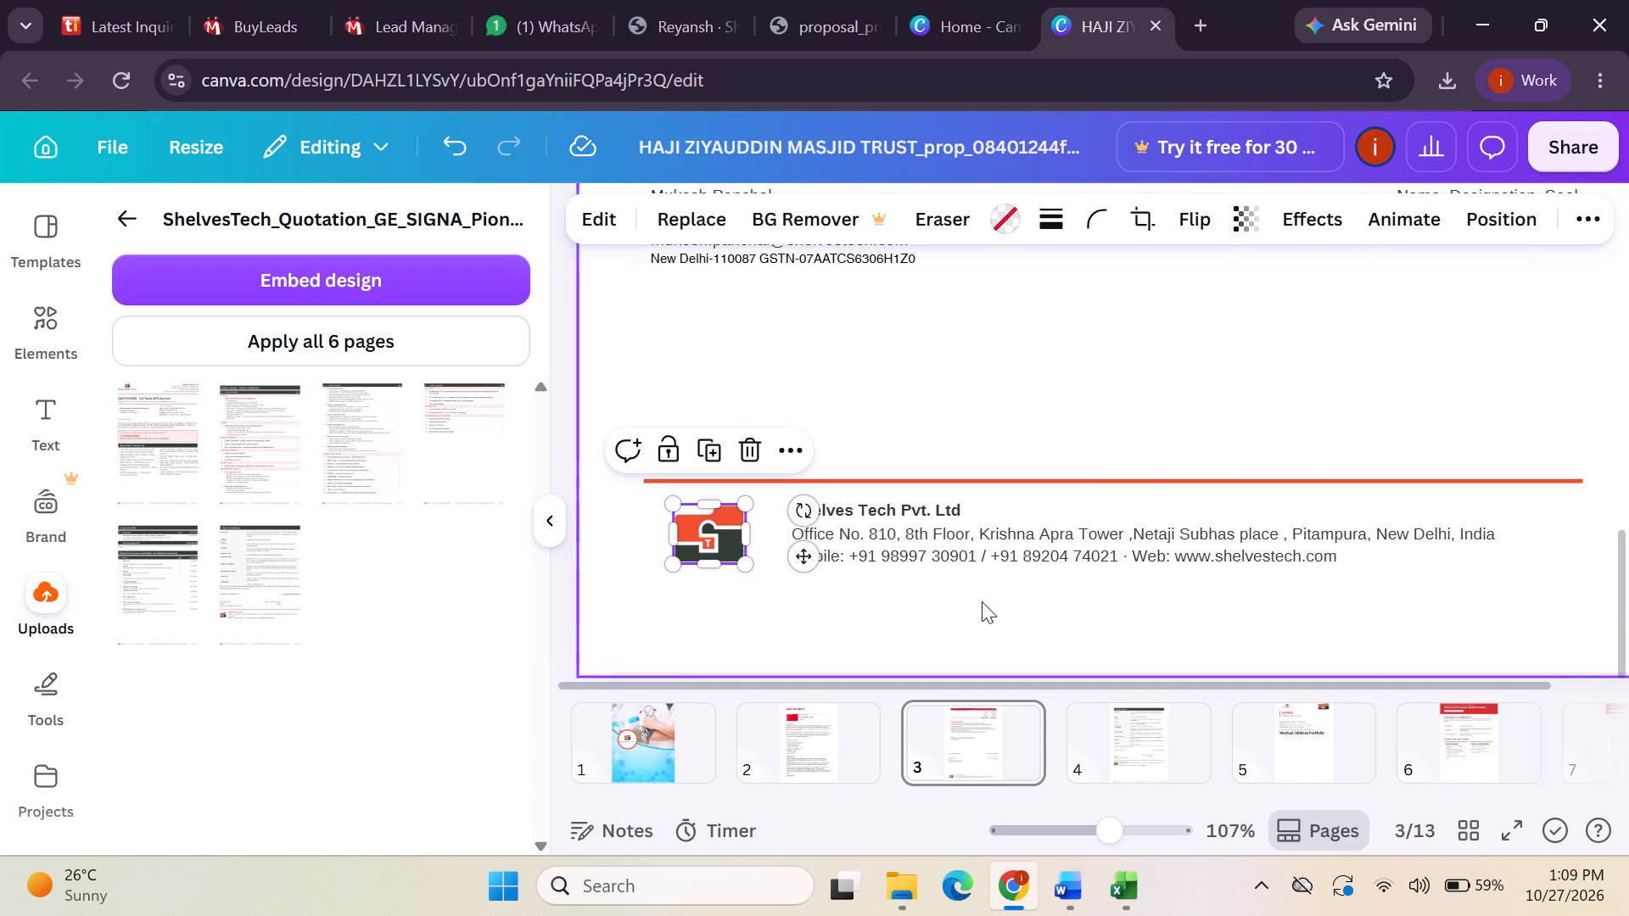
pyautogui.moveTo(976, 537); pyautogui.dragTo(965, 539)
pyautogui.click(718, 590)
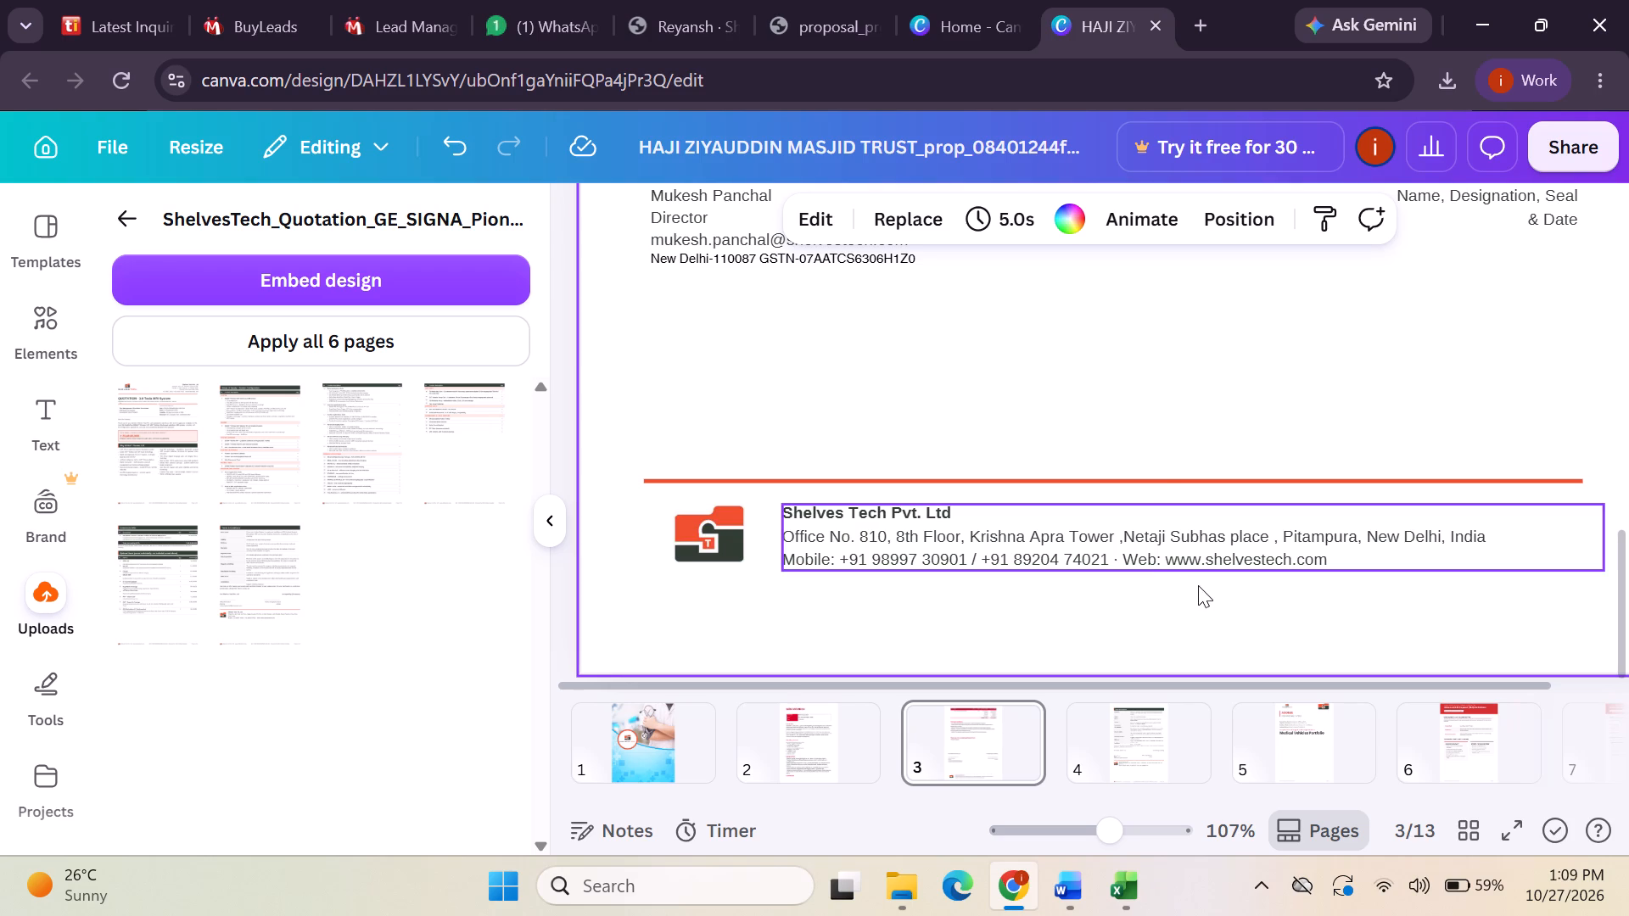
# Check the page 3 layout again, from the terms and closing text to the signature block and the footer with its logo.
pyautogui.scroll(7, 1148, 579)
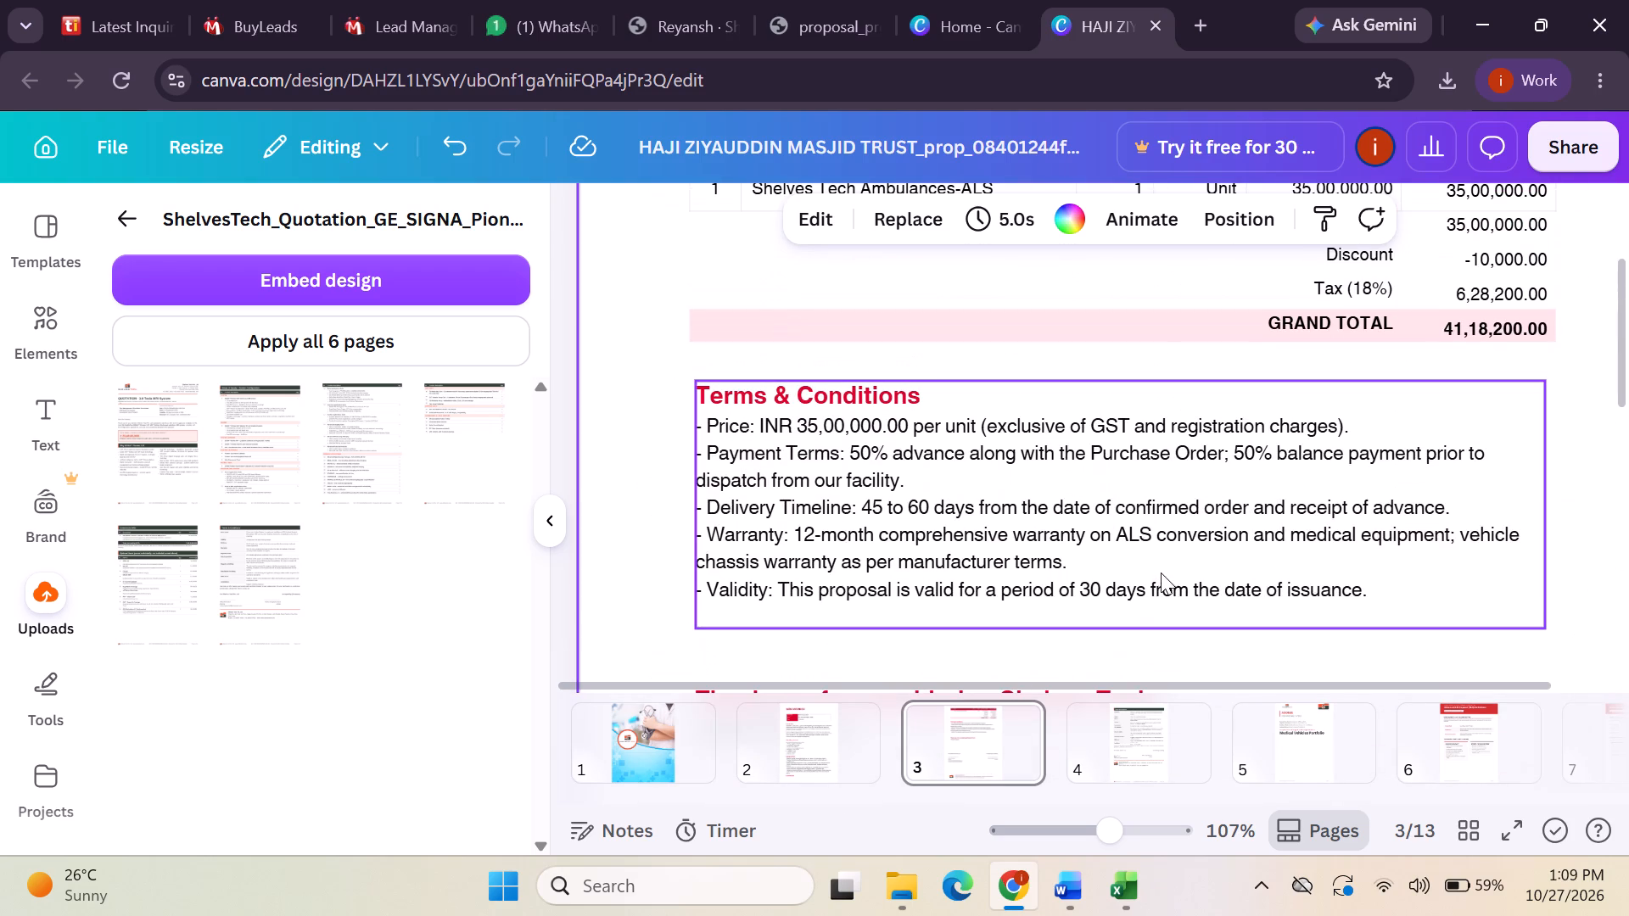
pyautogui.scroll(-3, 1260, 559)
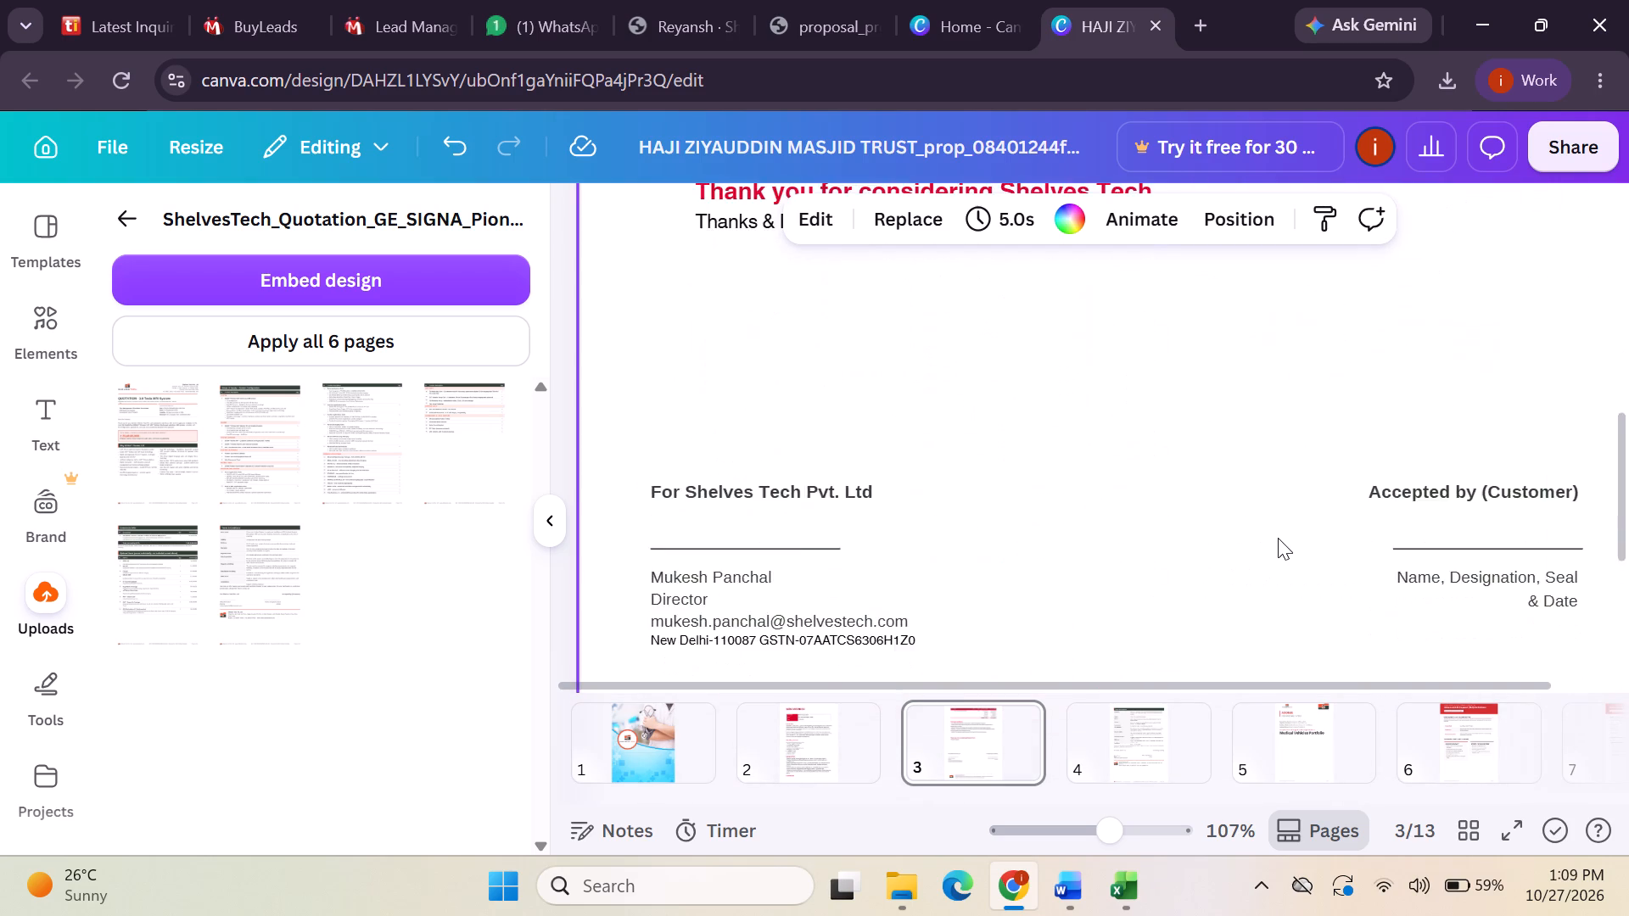
pyautogui.scroll(-1, 1278, 538)
pyautogui.scroll(2, 1278, 538)
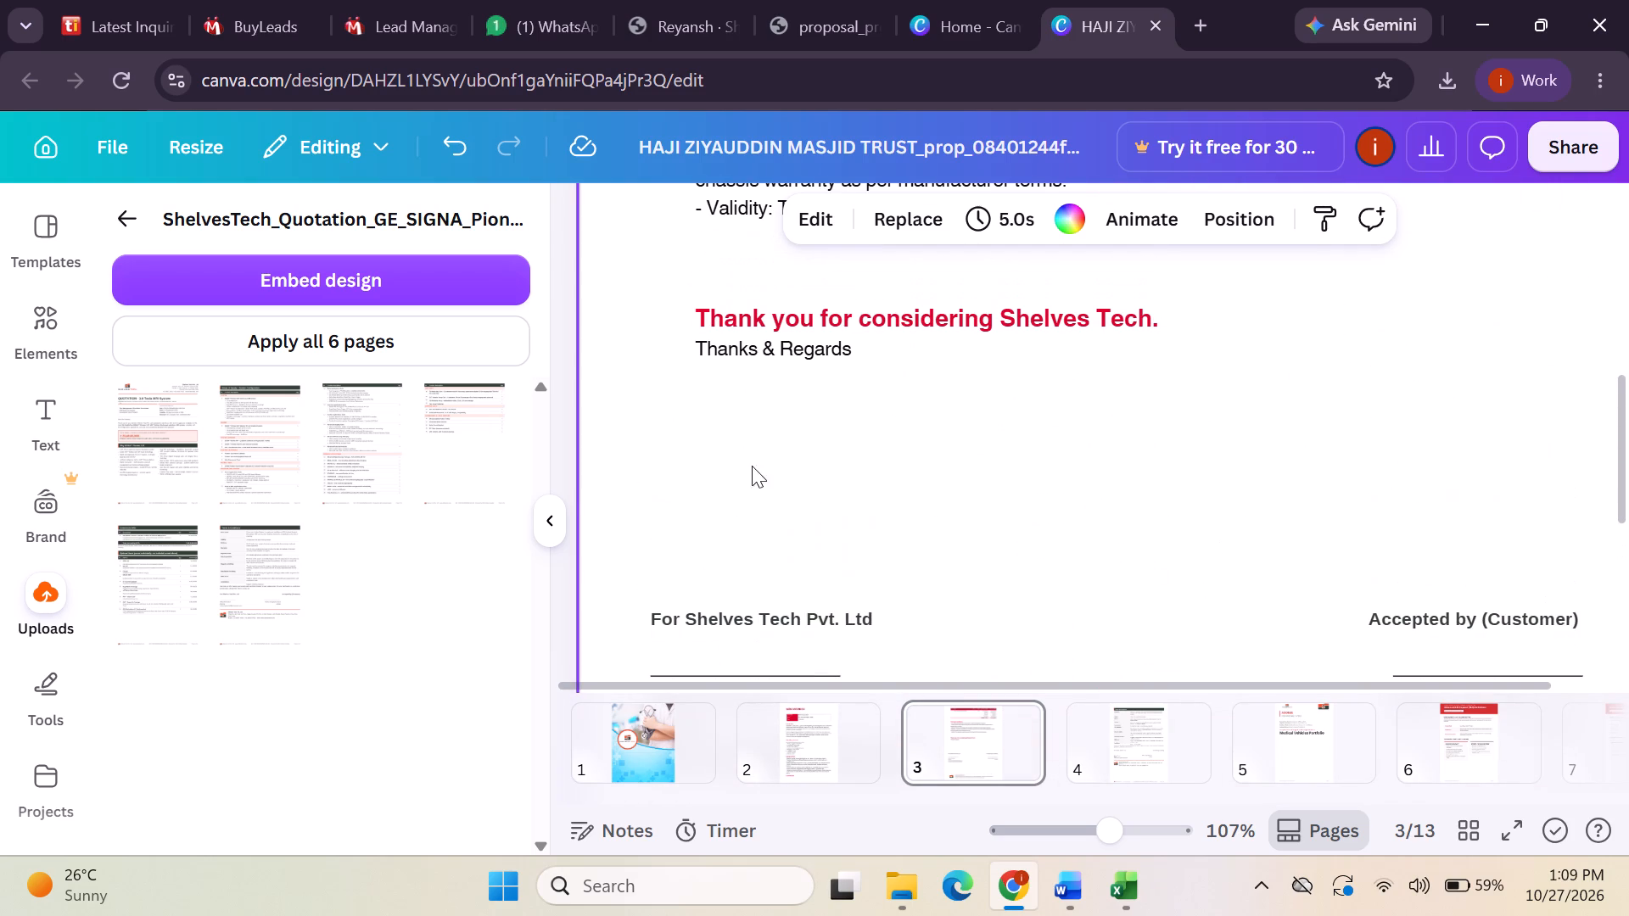
pyautogui.scroll(1, 1124, 500)
pyautogui.scroll(-6, 1141, 499)
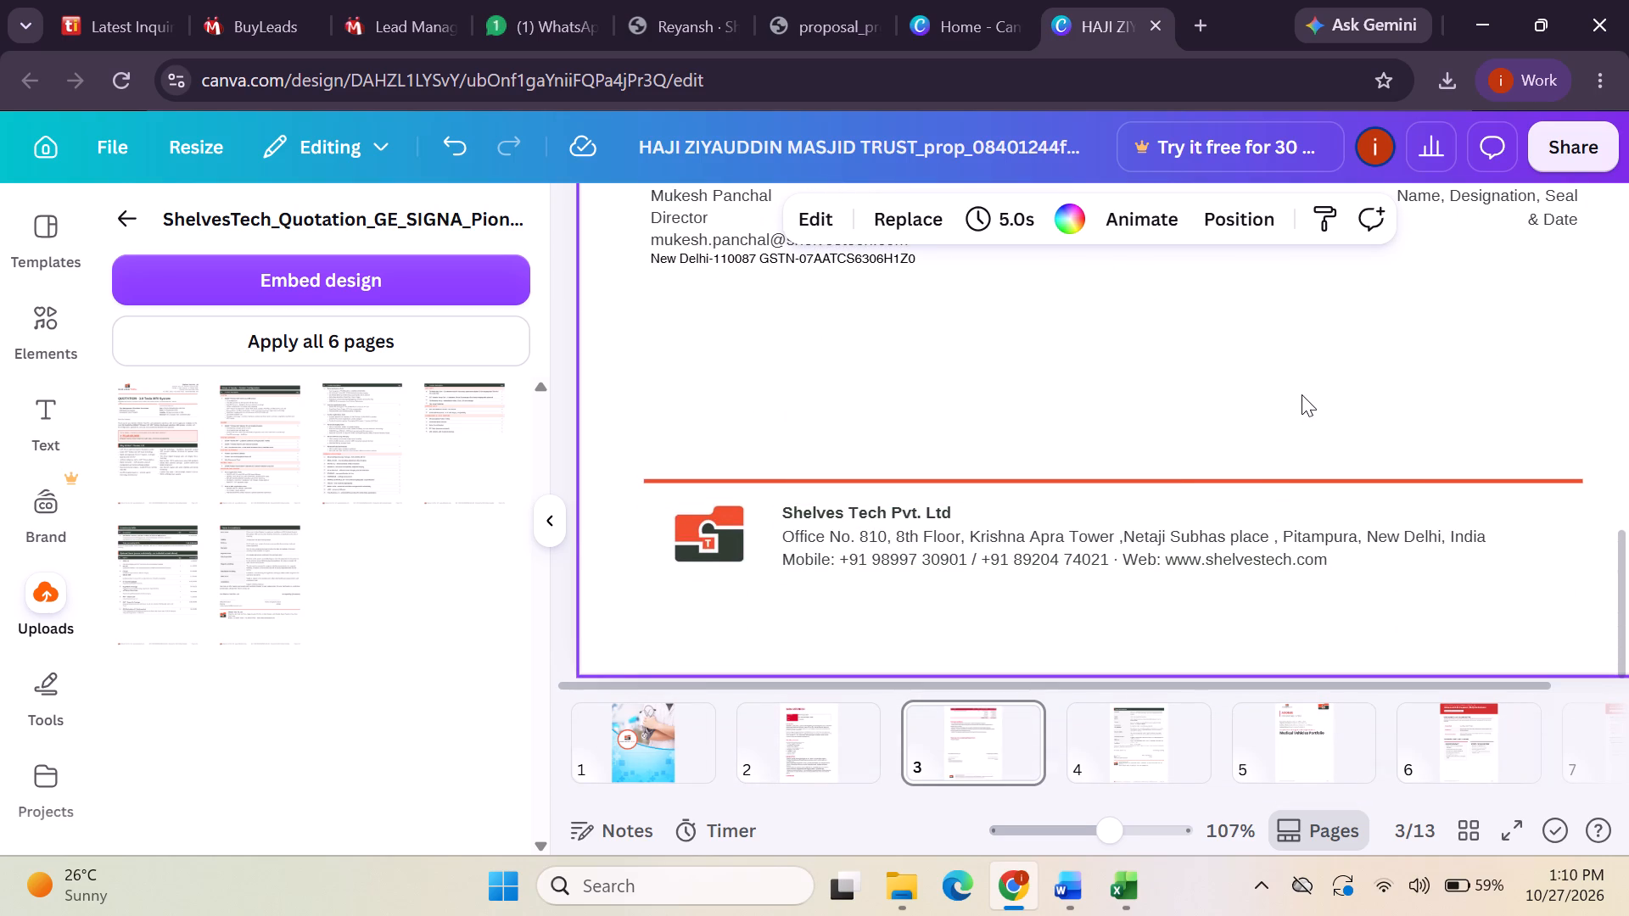
pyautogui.scroll(2, 1302, 394)
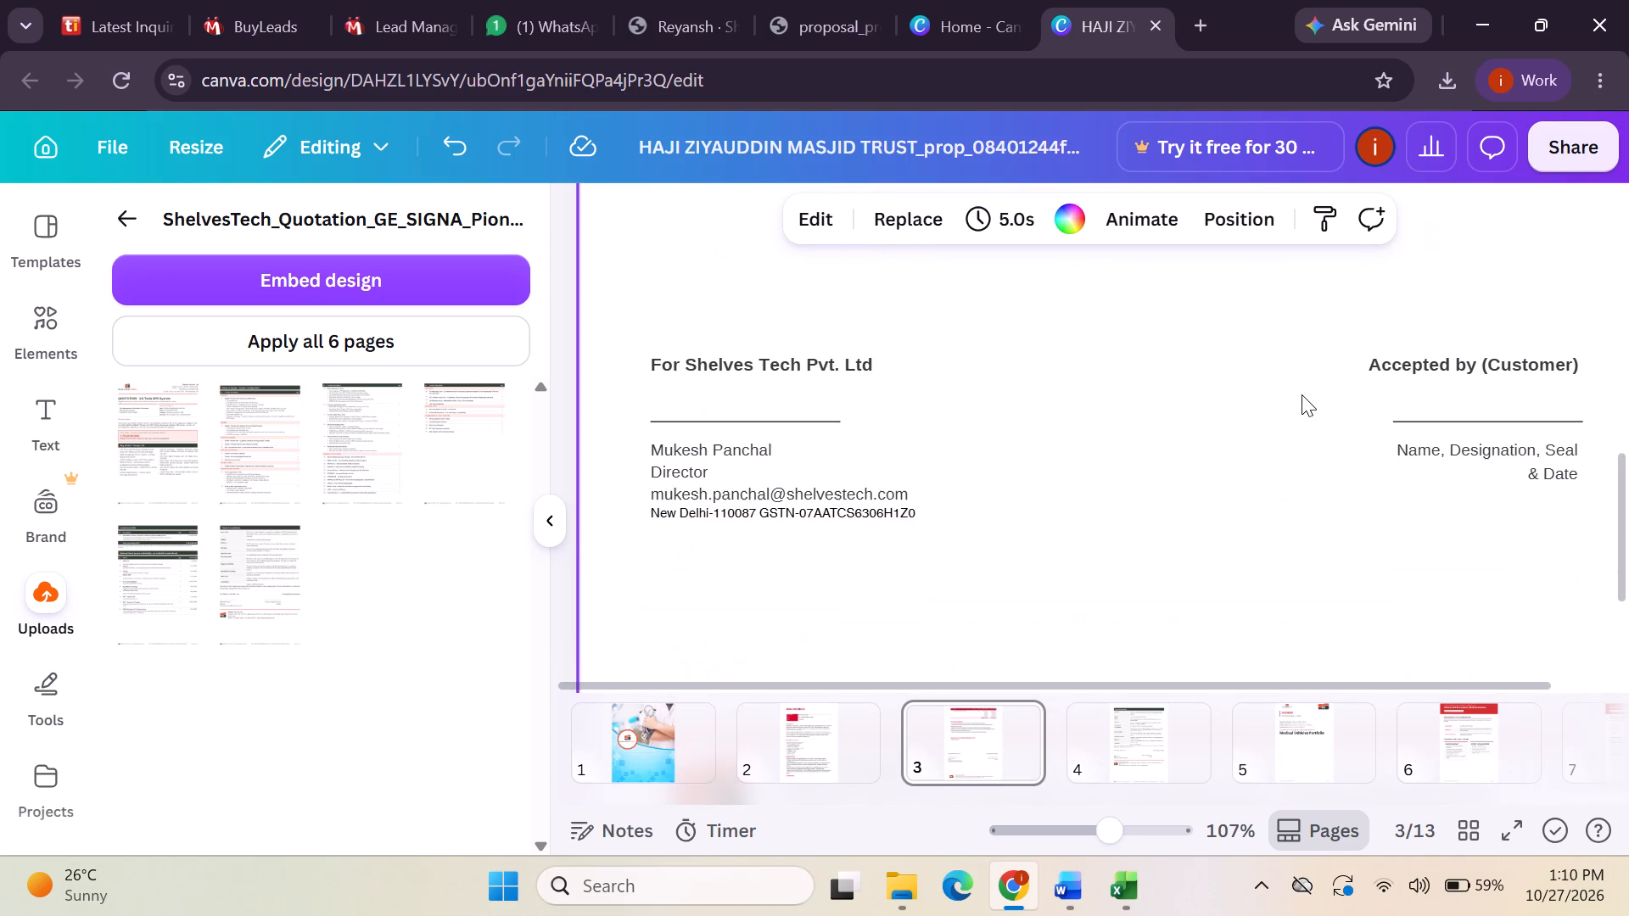
pyautogui.scroll(2, 1302, 394)
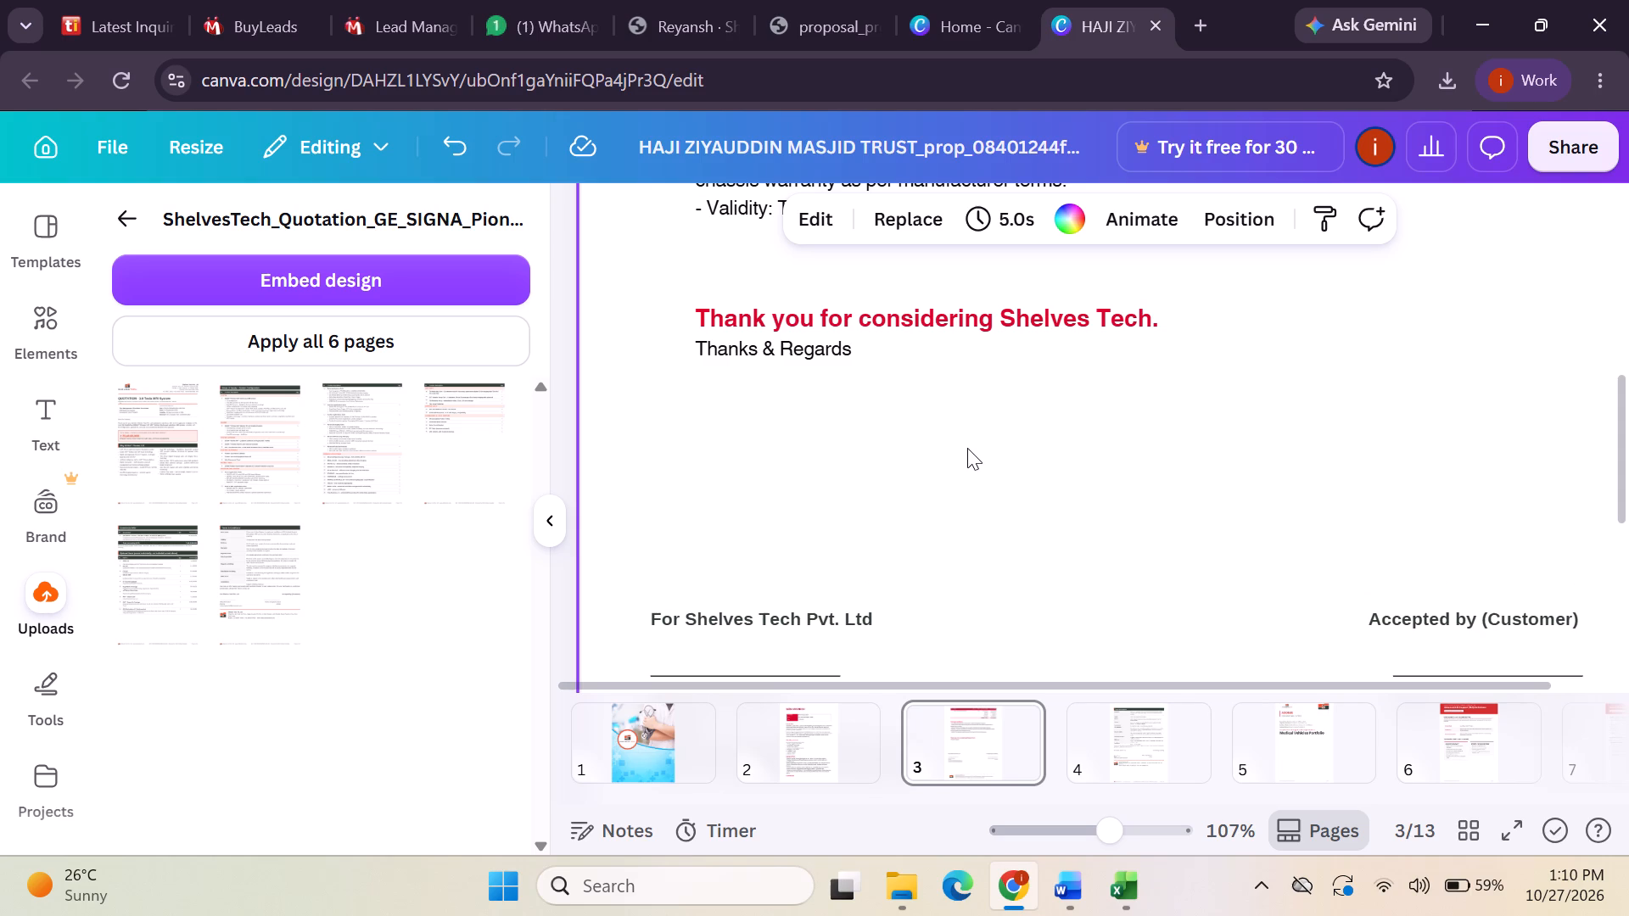
pyautogui.scroll(4, 952, 364)
pyautogui.scroll(-1, 954, 370)
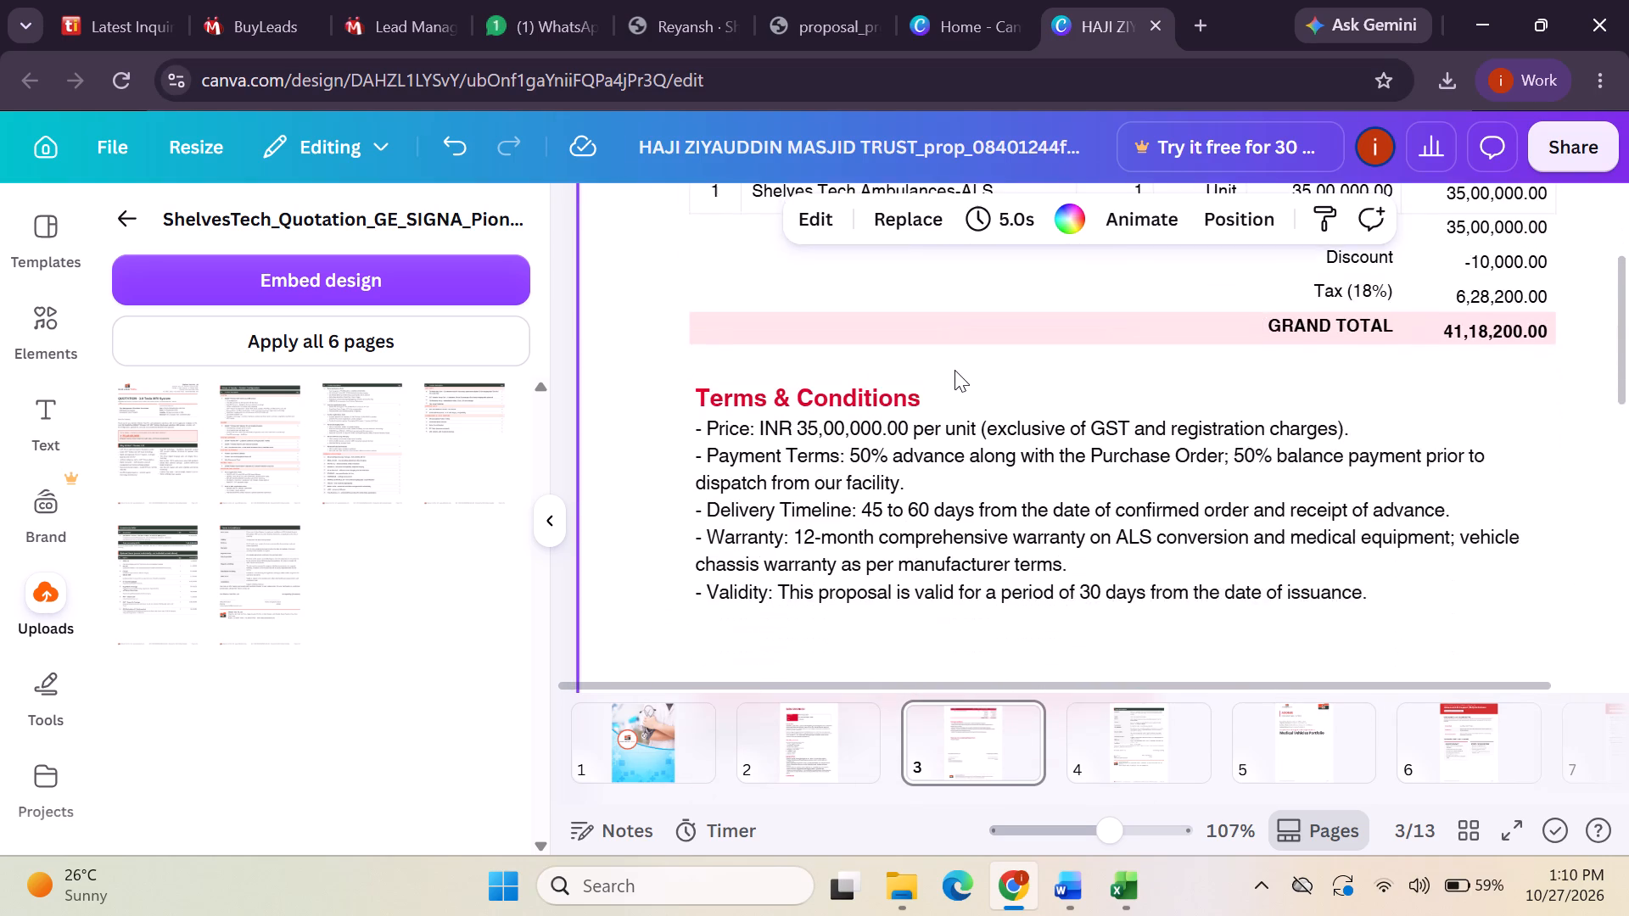
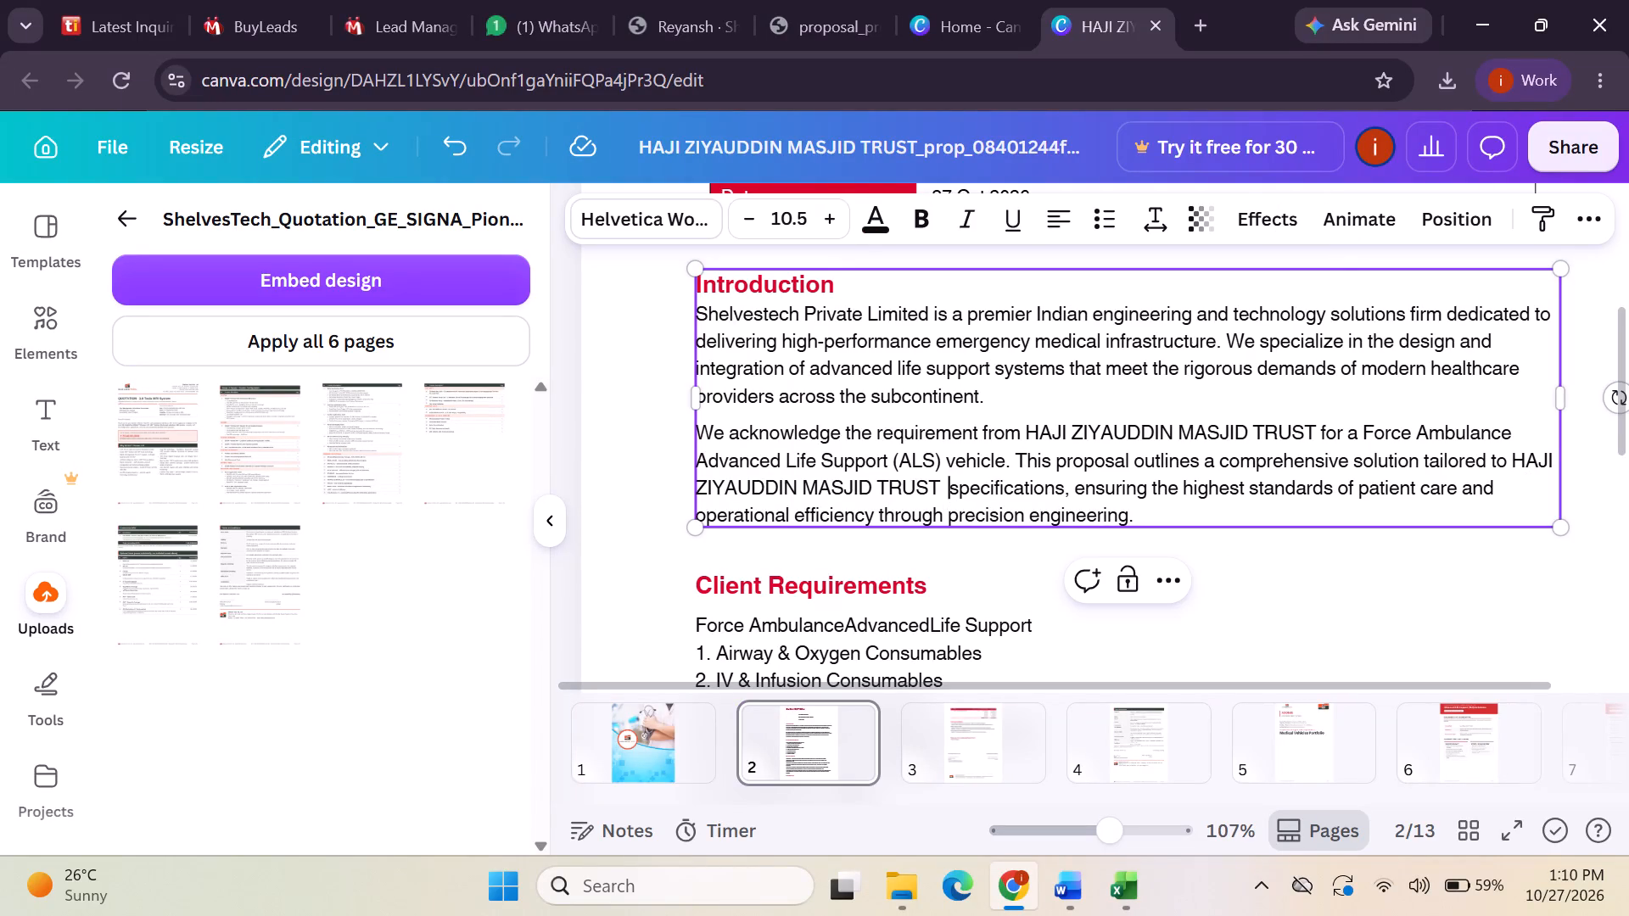
# Insert "Jamal" after the second HAJI ZIYAUDDIN MASJID TRUST mention in the page 2 Introduction, before the word "specifications".
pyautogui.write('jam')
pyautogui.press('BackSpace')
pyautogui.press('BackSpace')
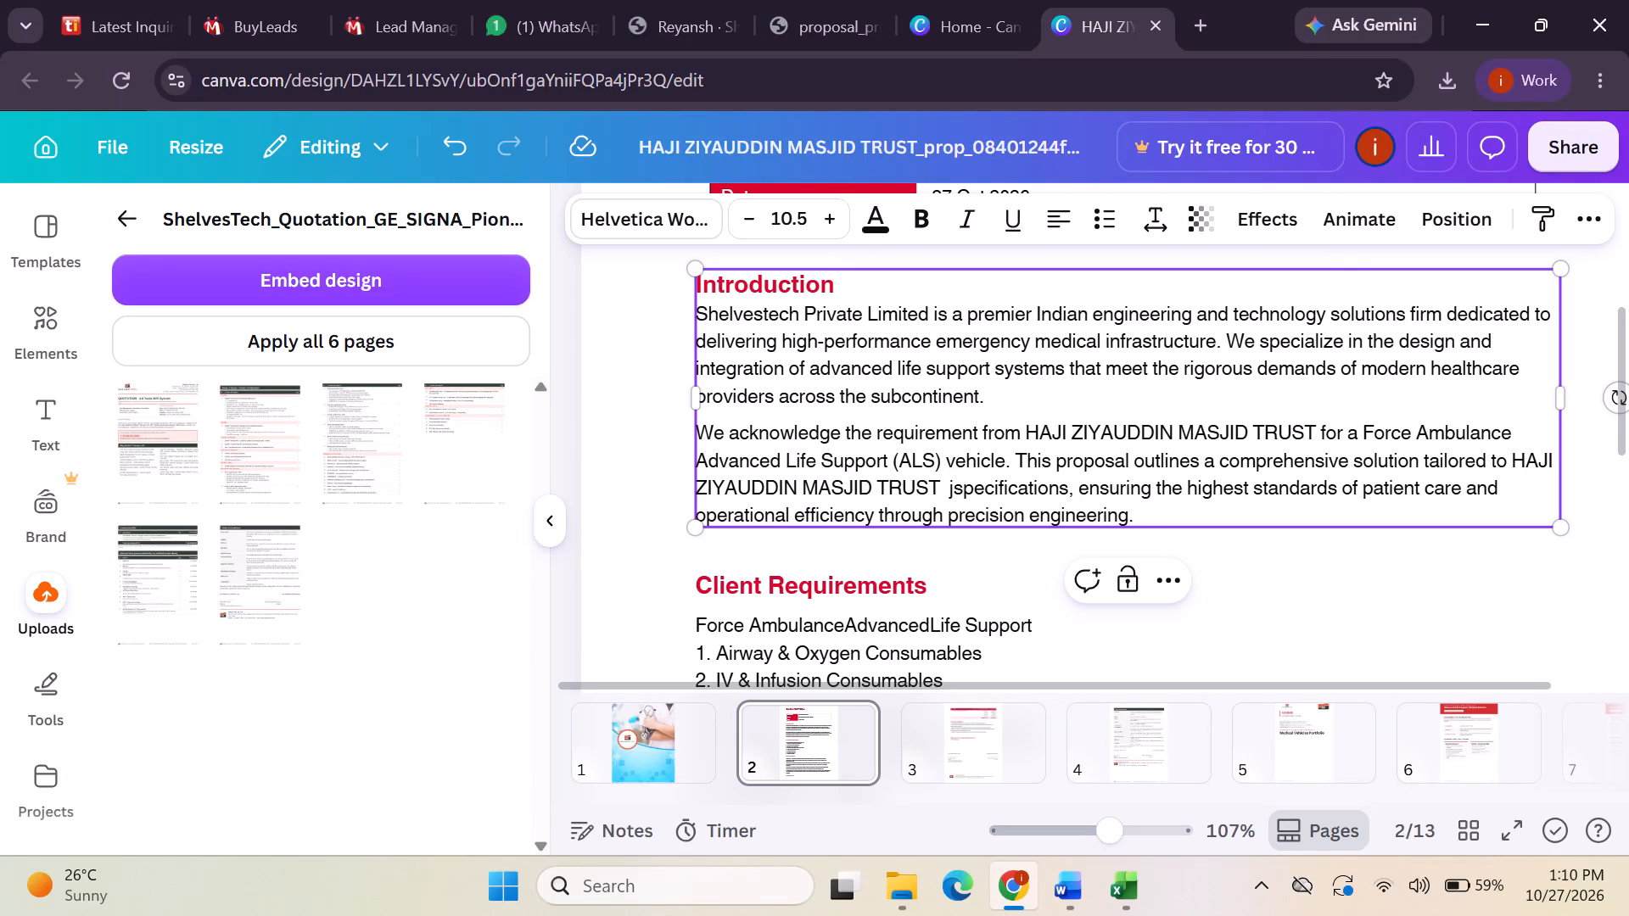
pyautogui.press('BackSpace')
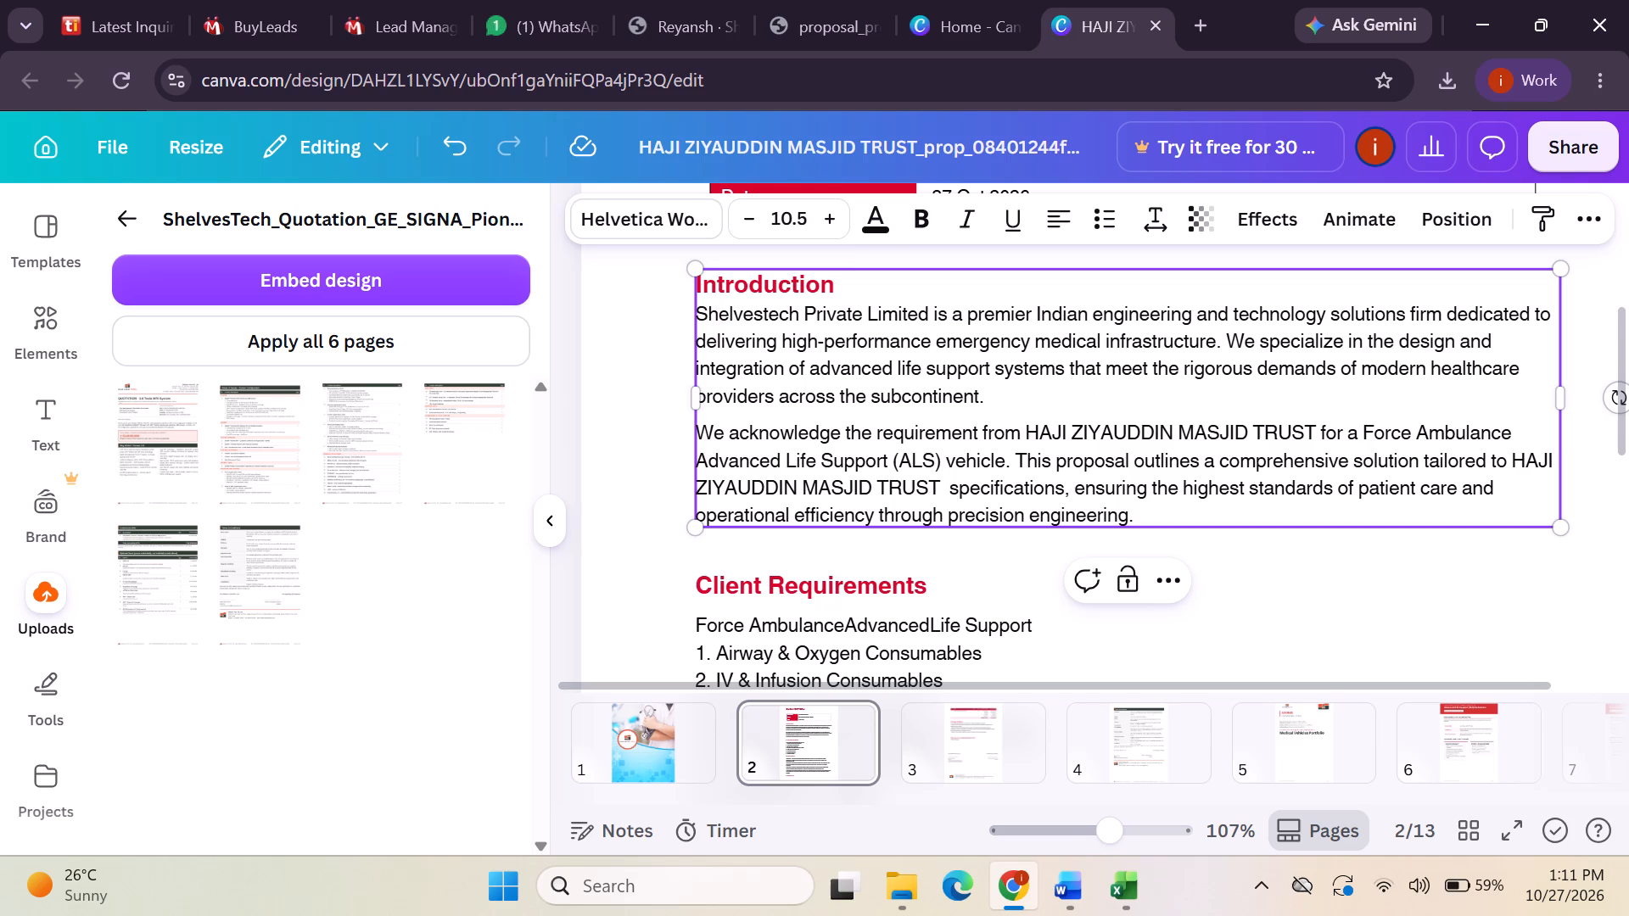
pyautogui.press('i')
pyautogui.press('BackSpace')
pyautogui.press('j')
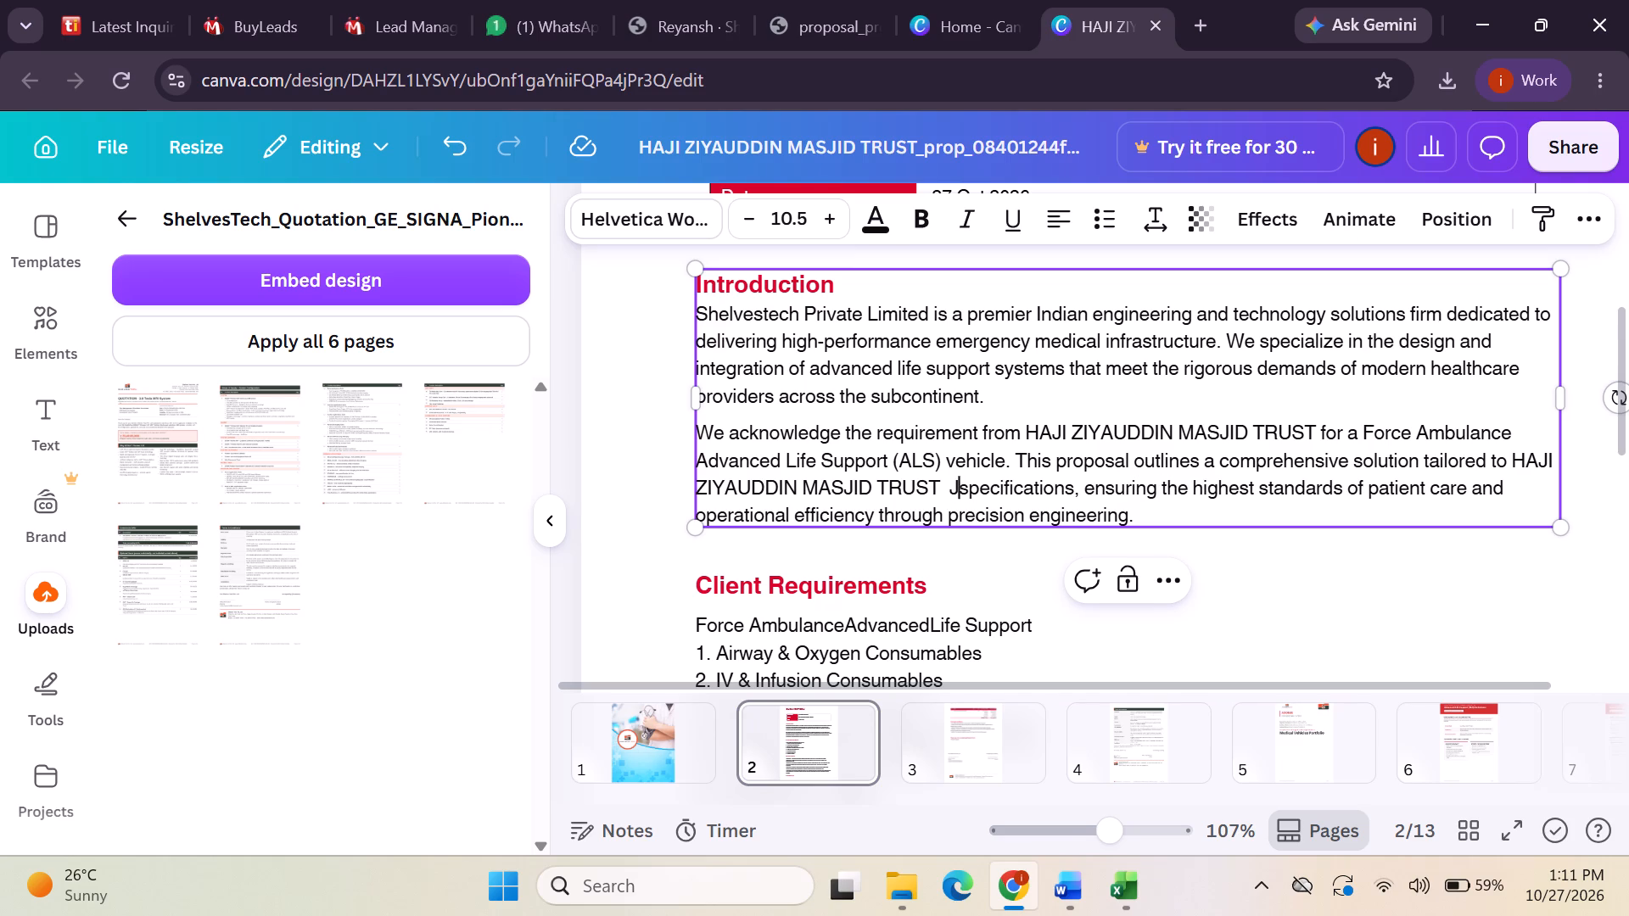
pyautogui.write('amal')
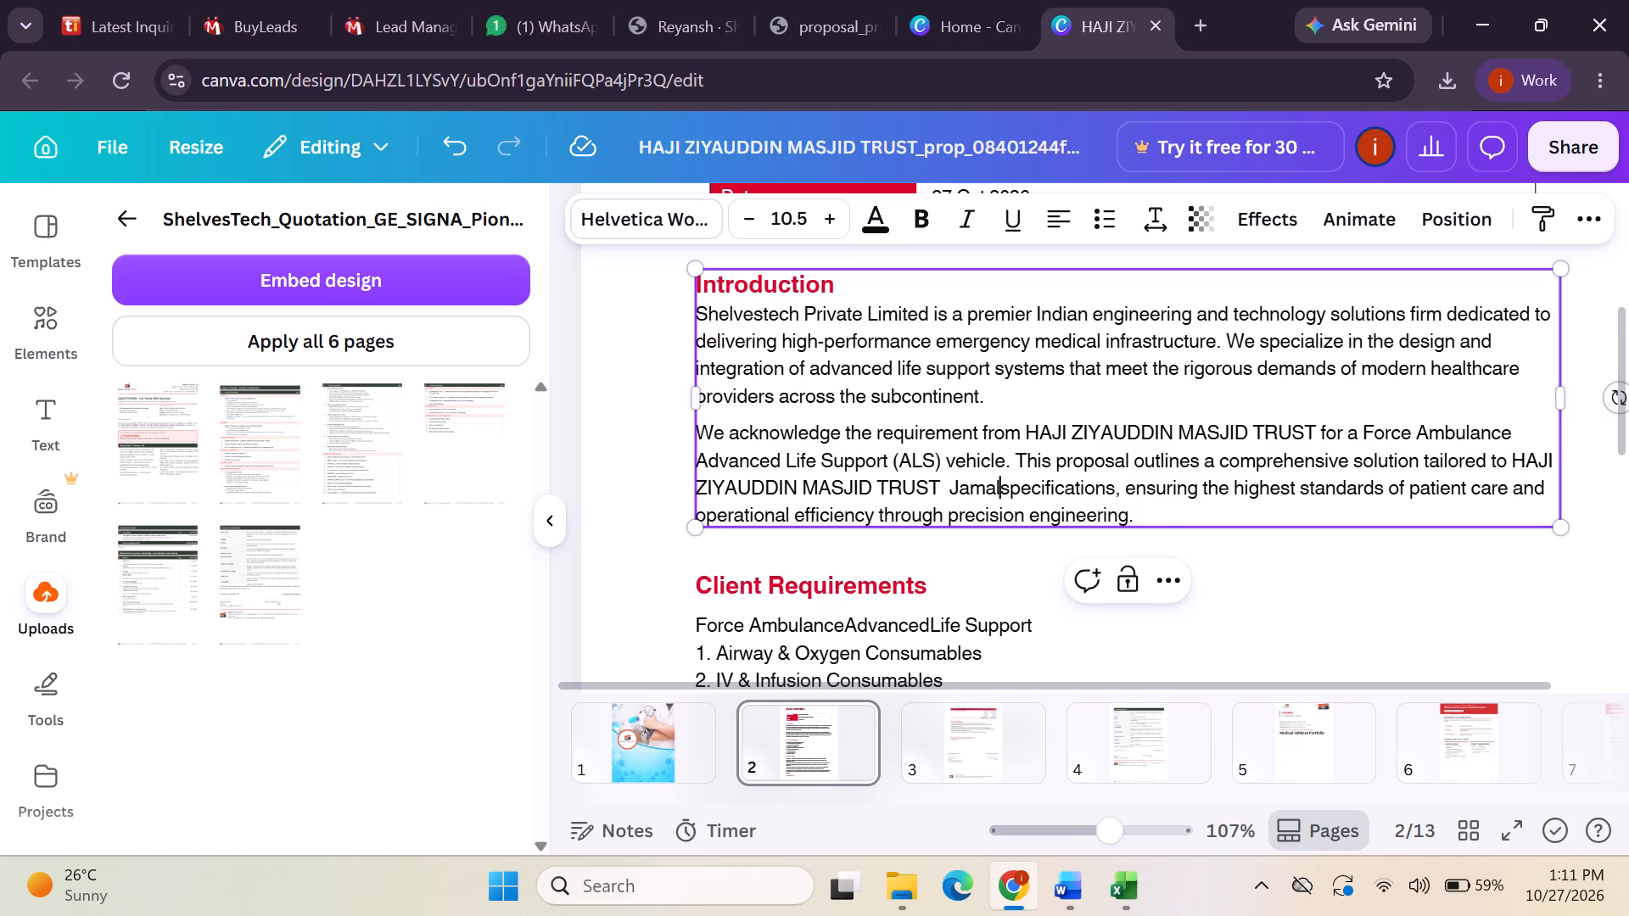
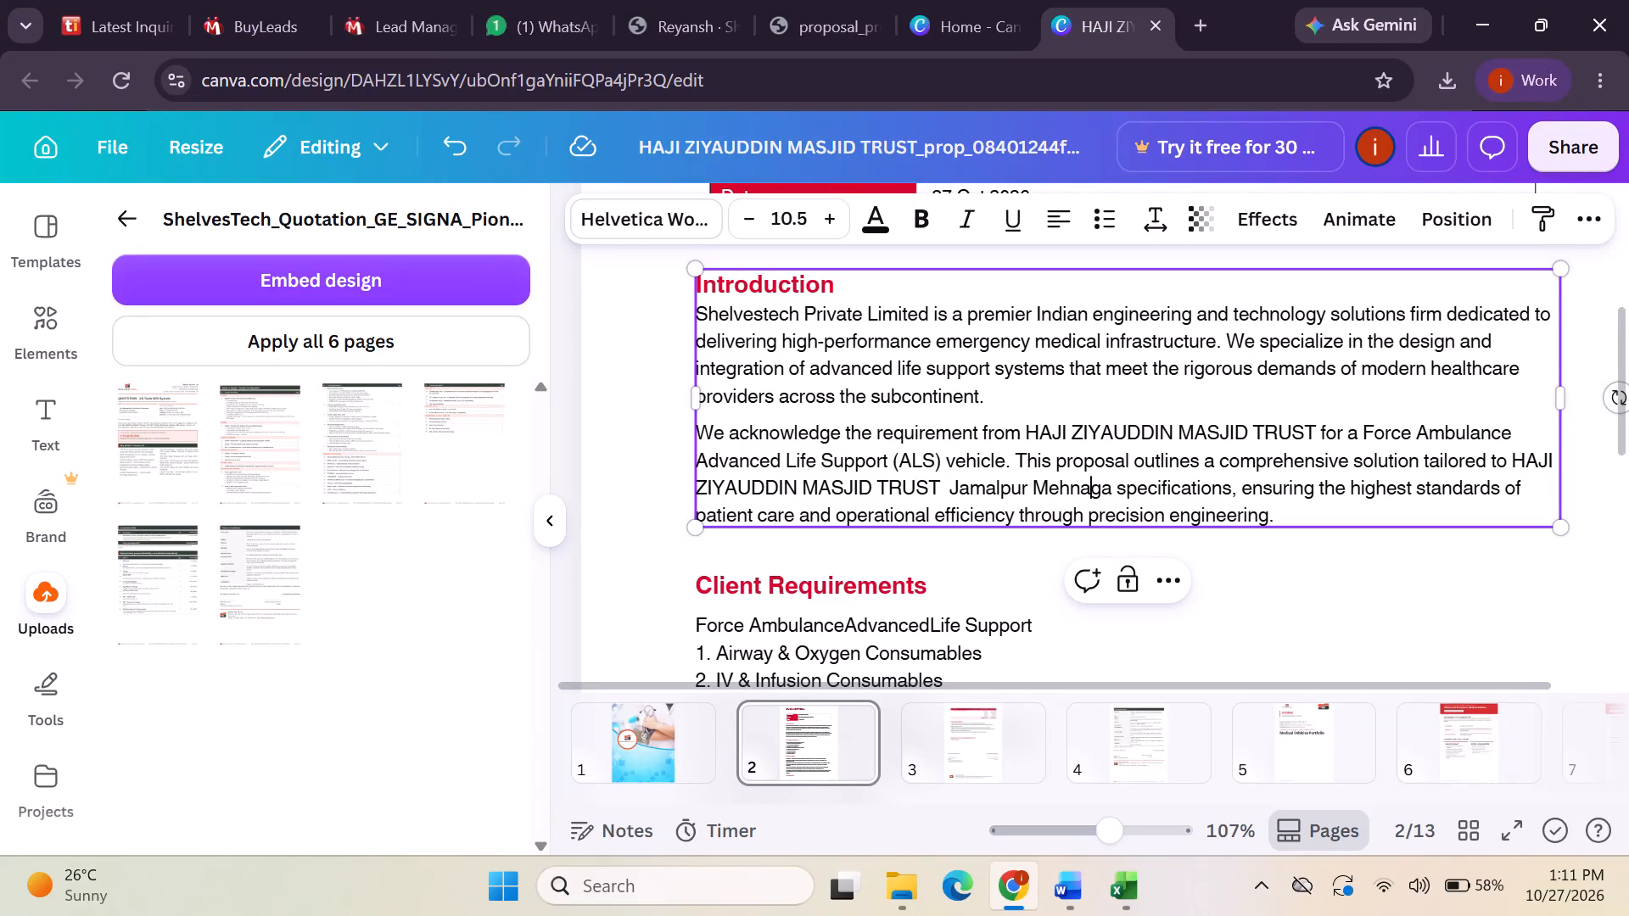
# Place the text cursor at the end of "Jamalpur Mehnaga" in the Introduction's second paragraph on page 2.
pyautogui.click(1112, 492)
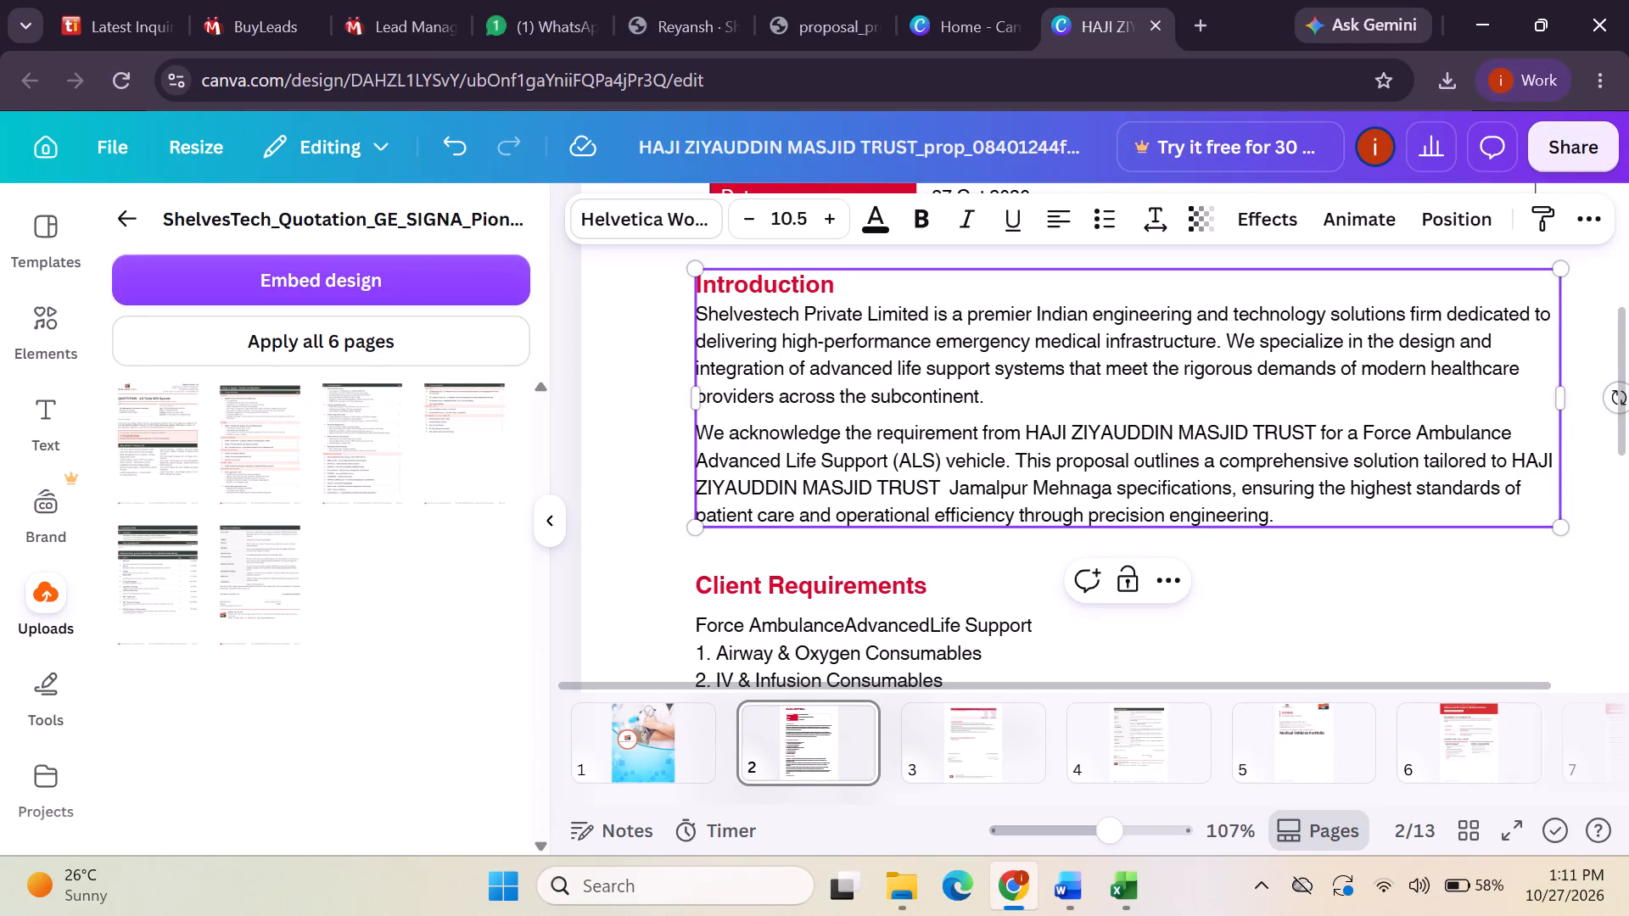
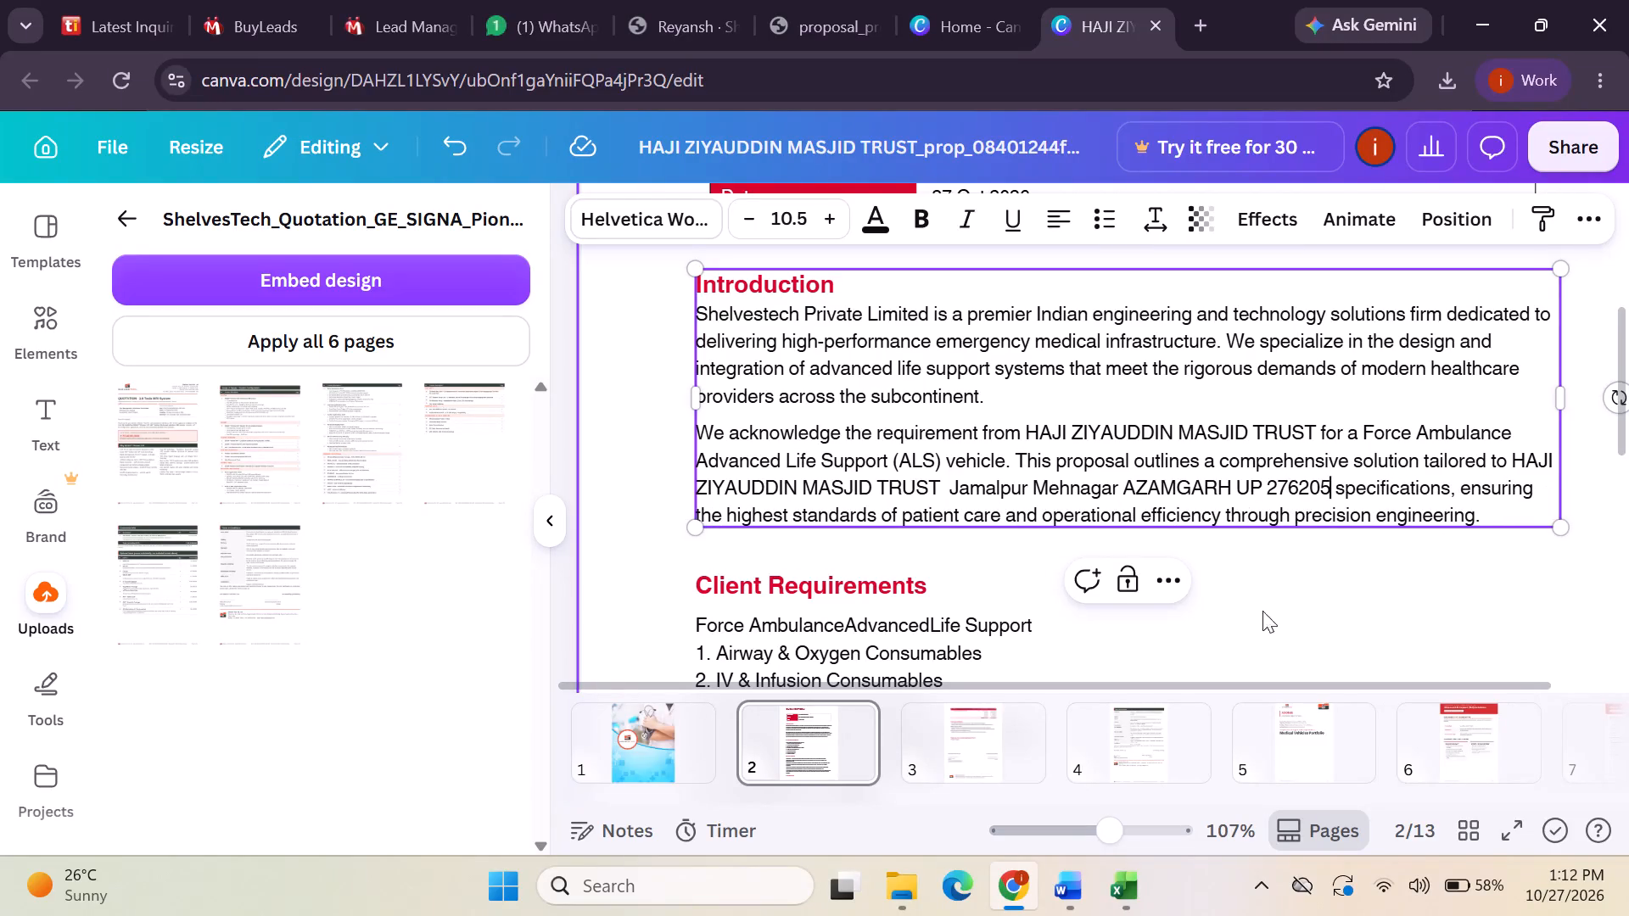
# Delete page 4, the leftover Terms & Conditions page quoting prices for SRS Kothiwal Hospital, Moradabad.
pyautogui.click(1333, 575)
pyautogui.scroll(1, 1307, 563)
pyautogui.scroll(-1, 1312, 563)
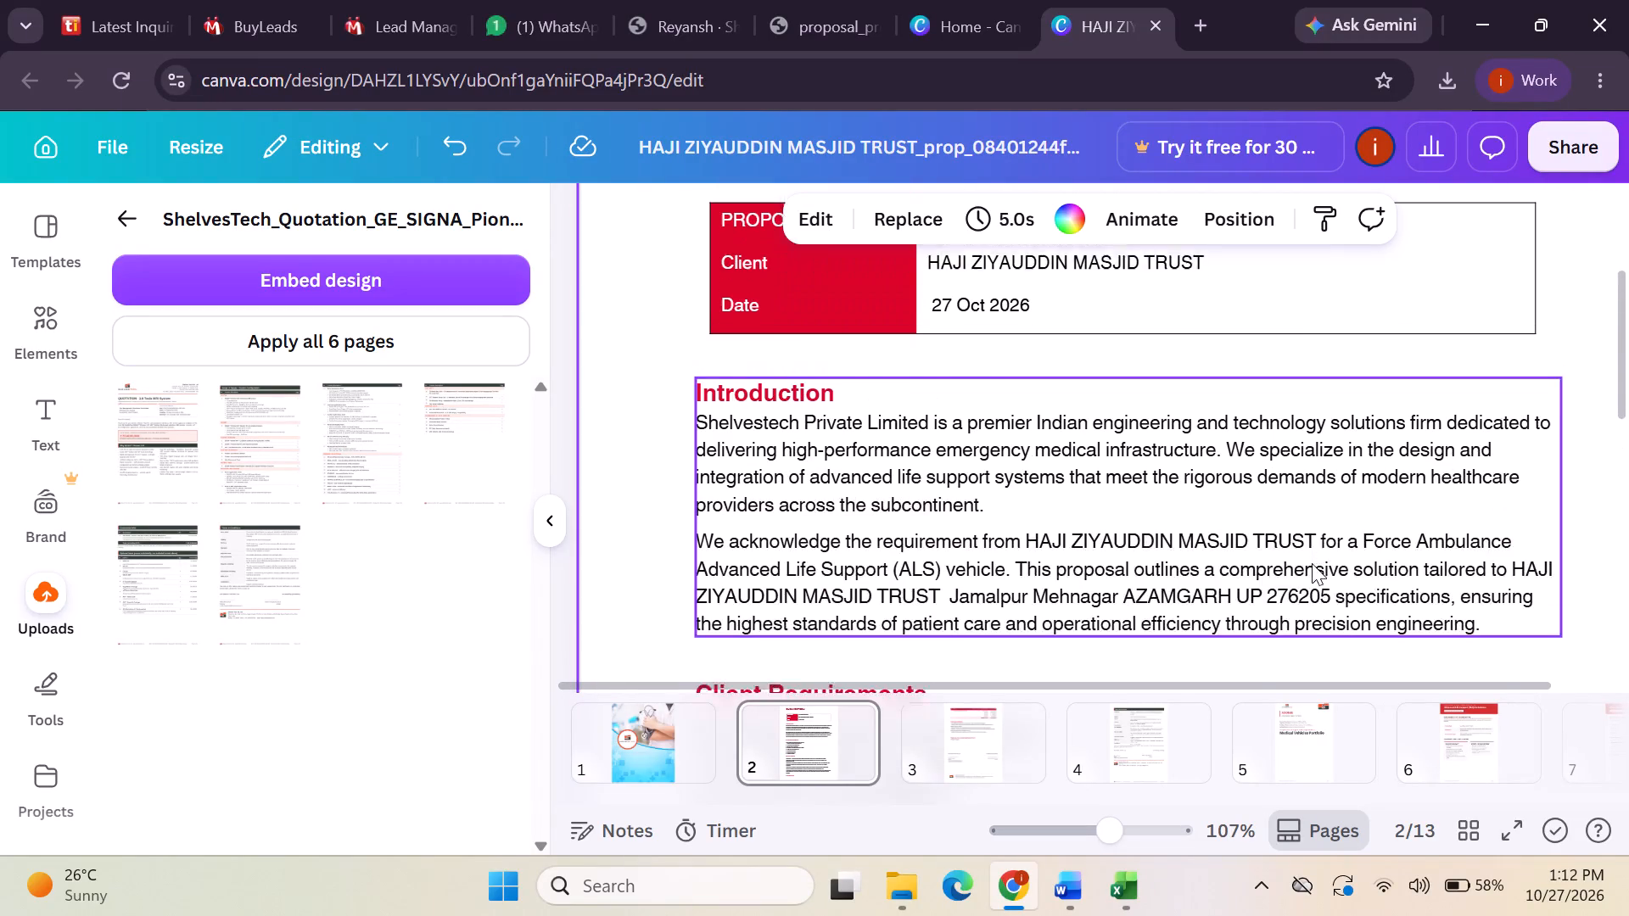
pyautogui.scroll(3, 1330, 523)
pyautogui.click(1184, 729)
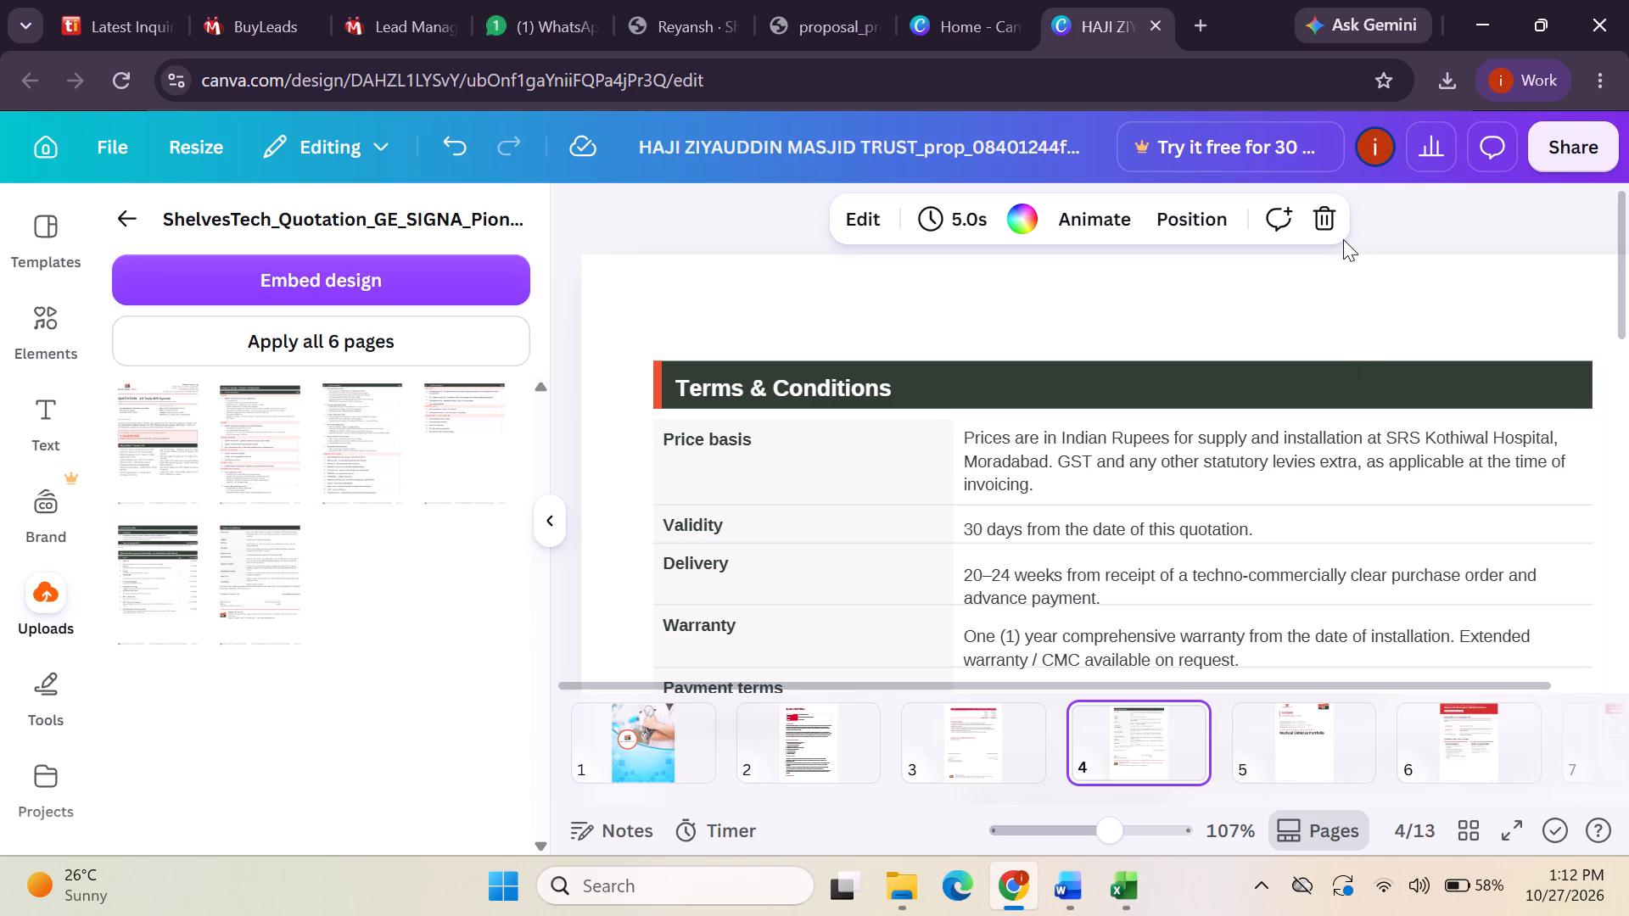
pyautogui.click(1324, 223)
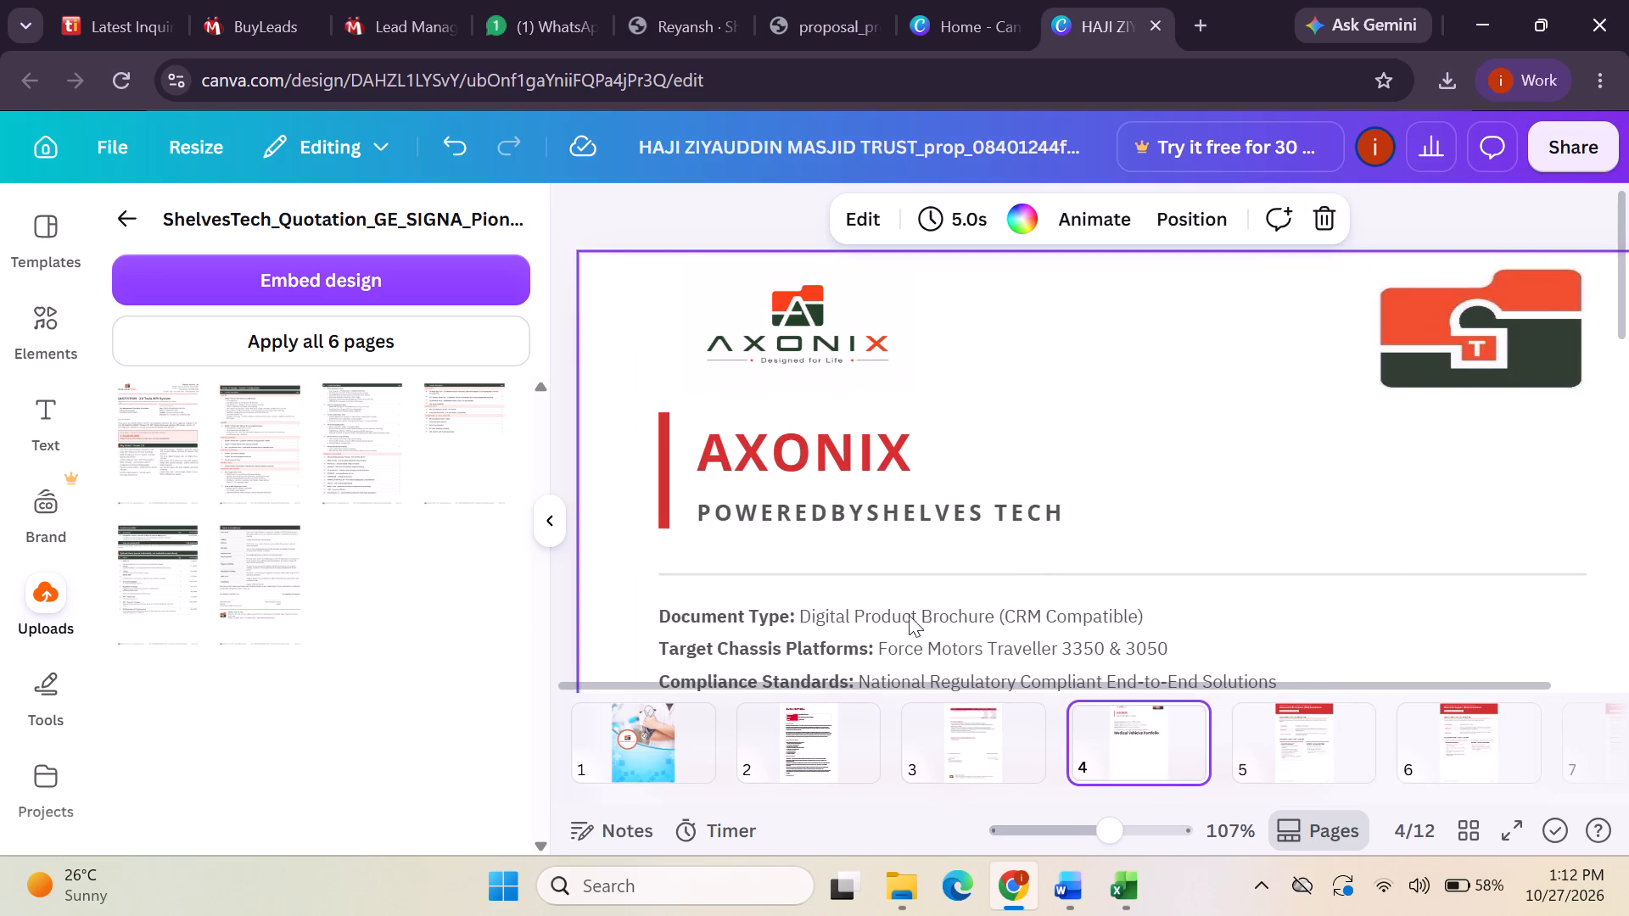
# Check the cover page and page 2 of the proposal, down to the Commercials heading and the bottom of page 2.
pyautogui.click(699, 738)
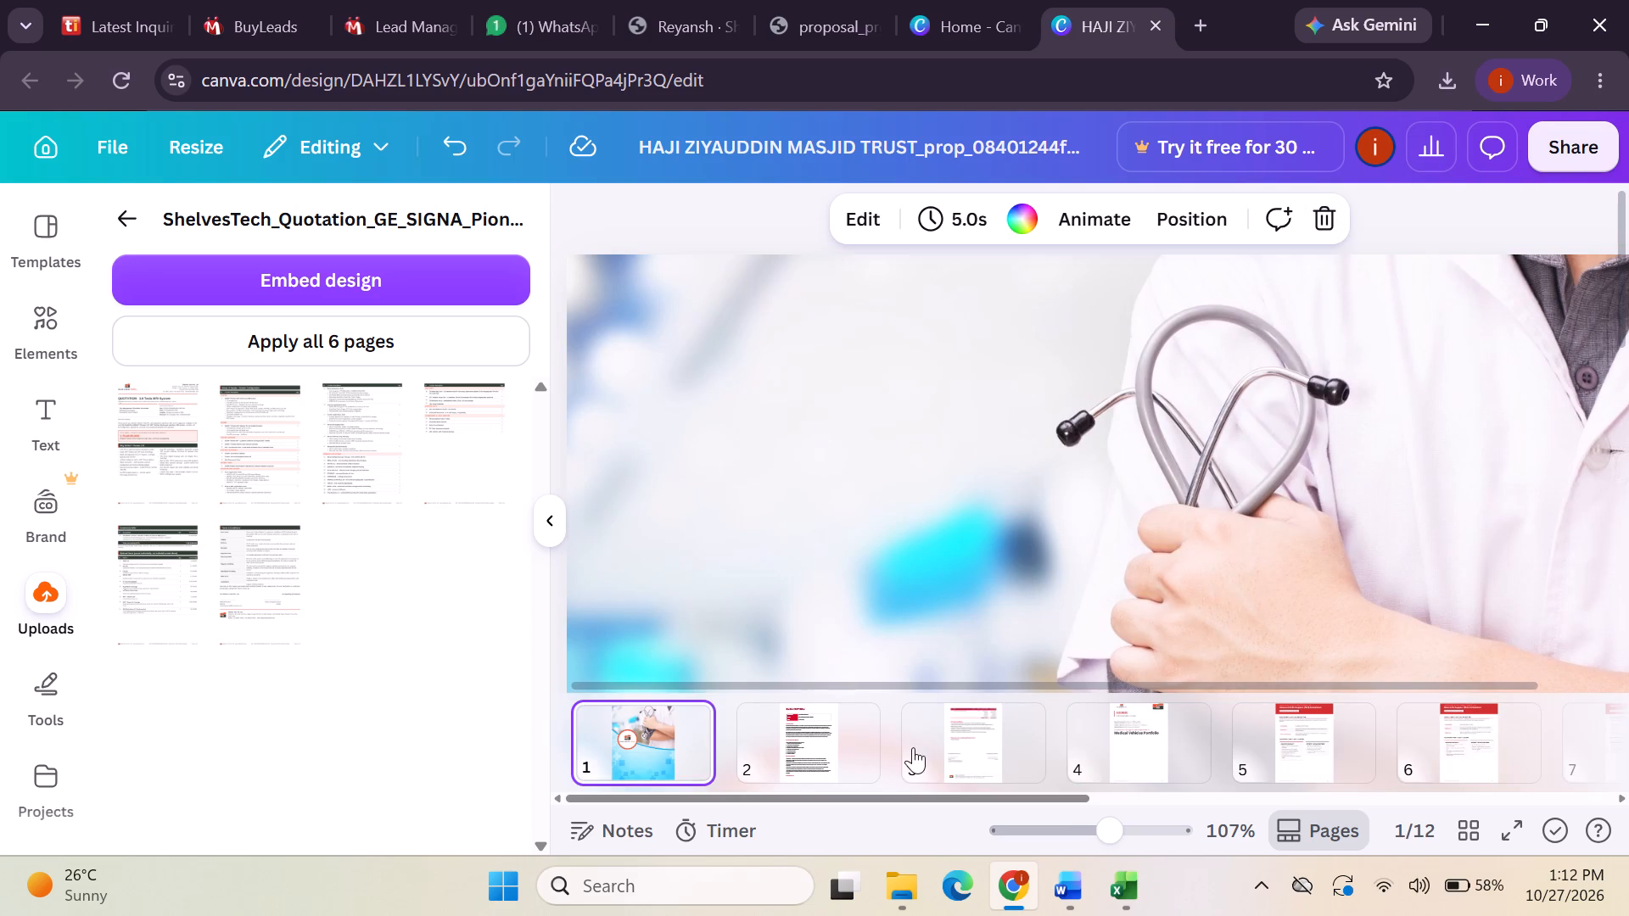
pyautogui.click(874, 753)
pyautogui.scroll(-12, 1360, 563)
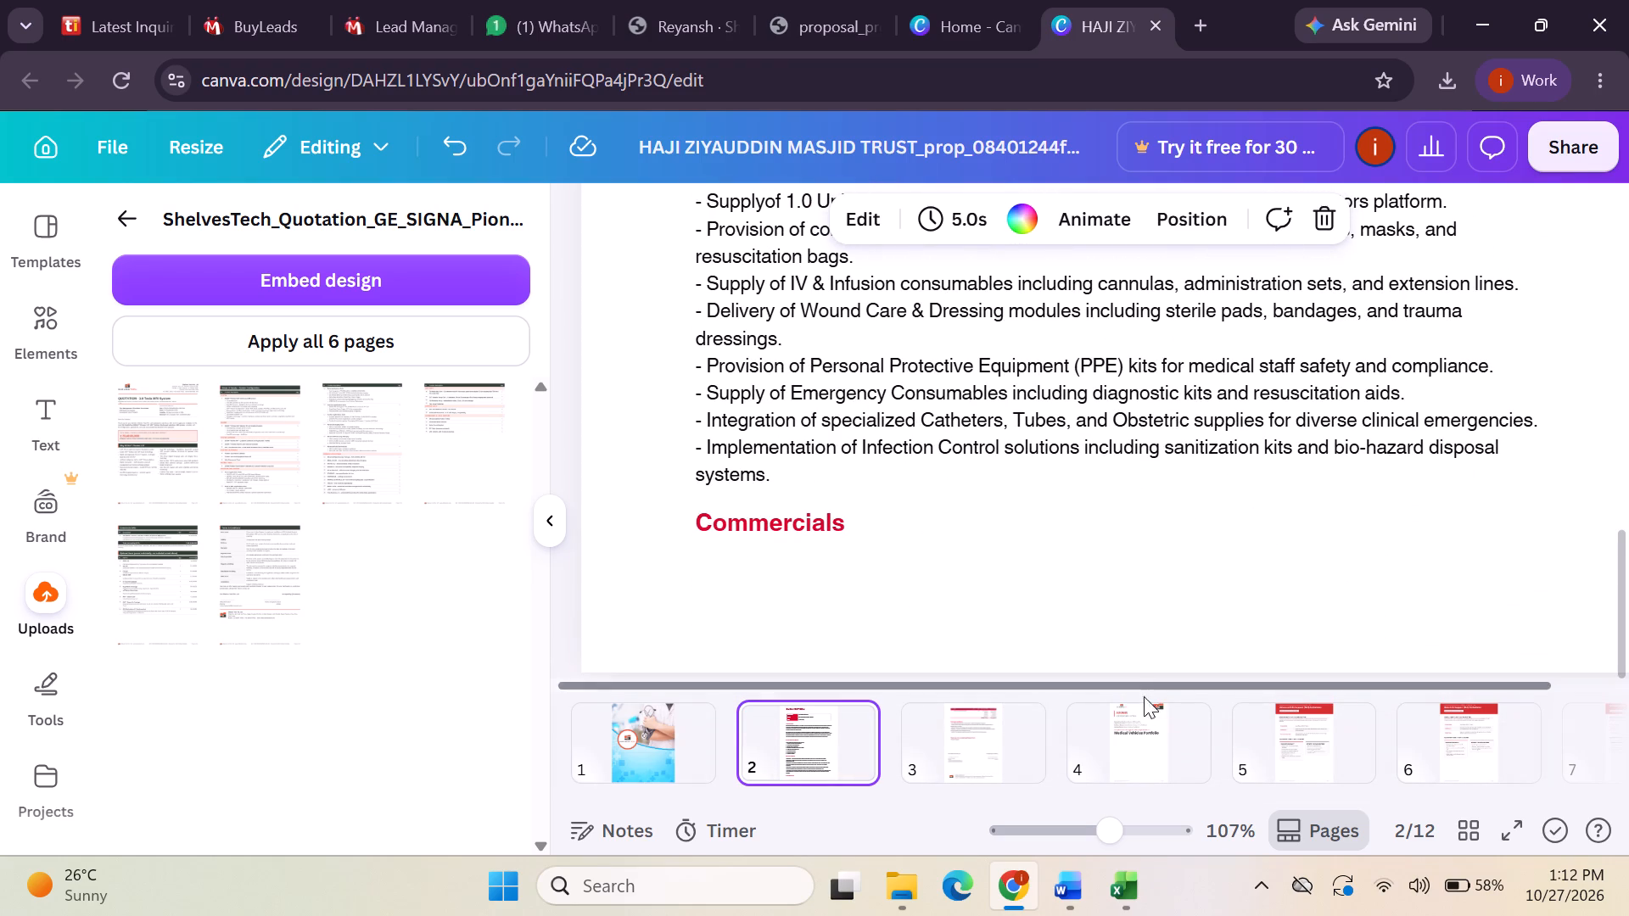
# Check page 3 from the pricing table and terms to the signature block and footer, plus the bottom of page 4.
pyautogui.click(1021, 737)
pyautogui.scroll(-3, 1233, 487)
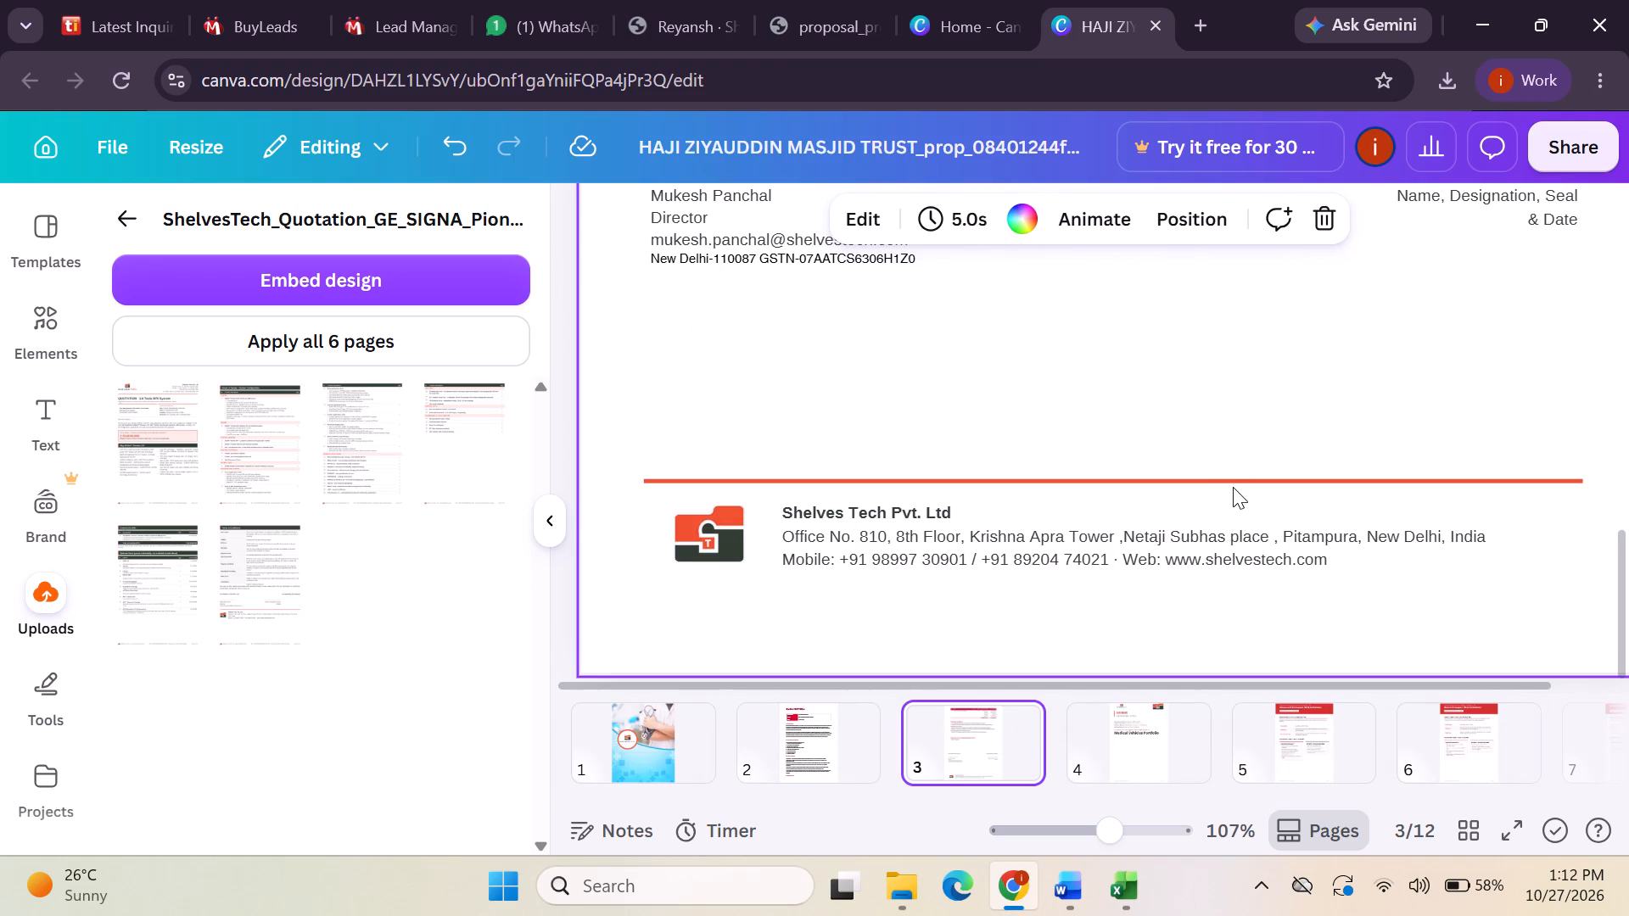
pyautogui.scroll(9, 1233, 487)
pyautogui.scroll(-3, 1233, 487)
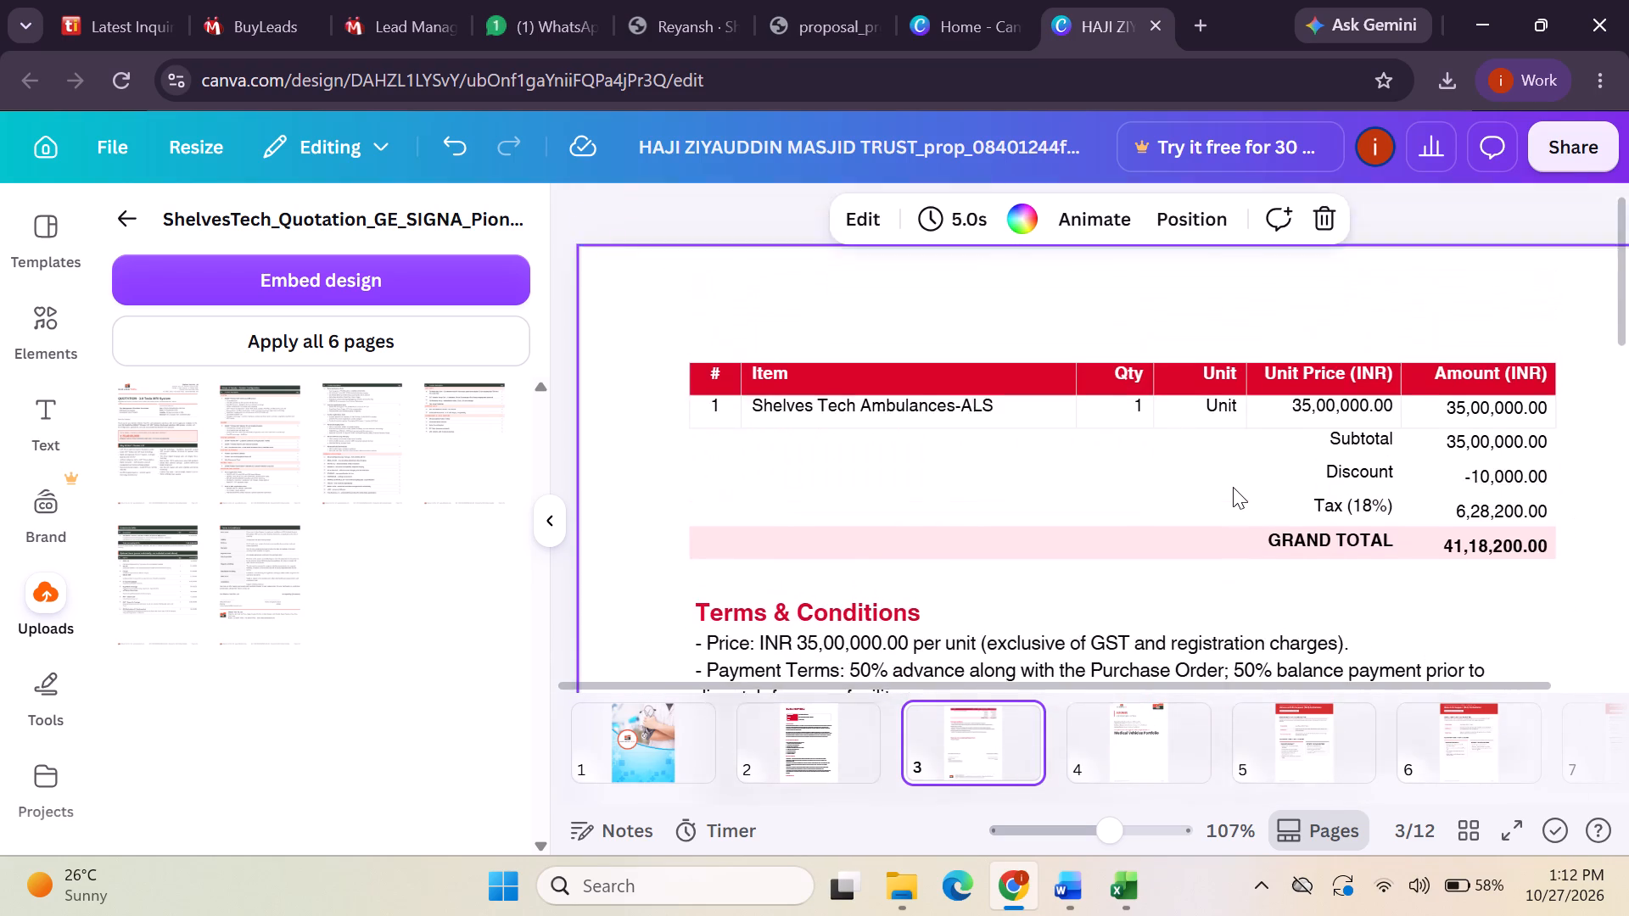
pyautogui.scroll(-8, 1233, 487)
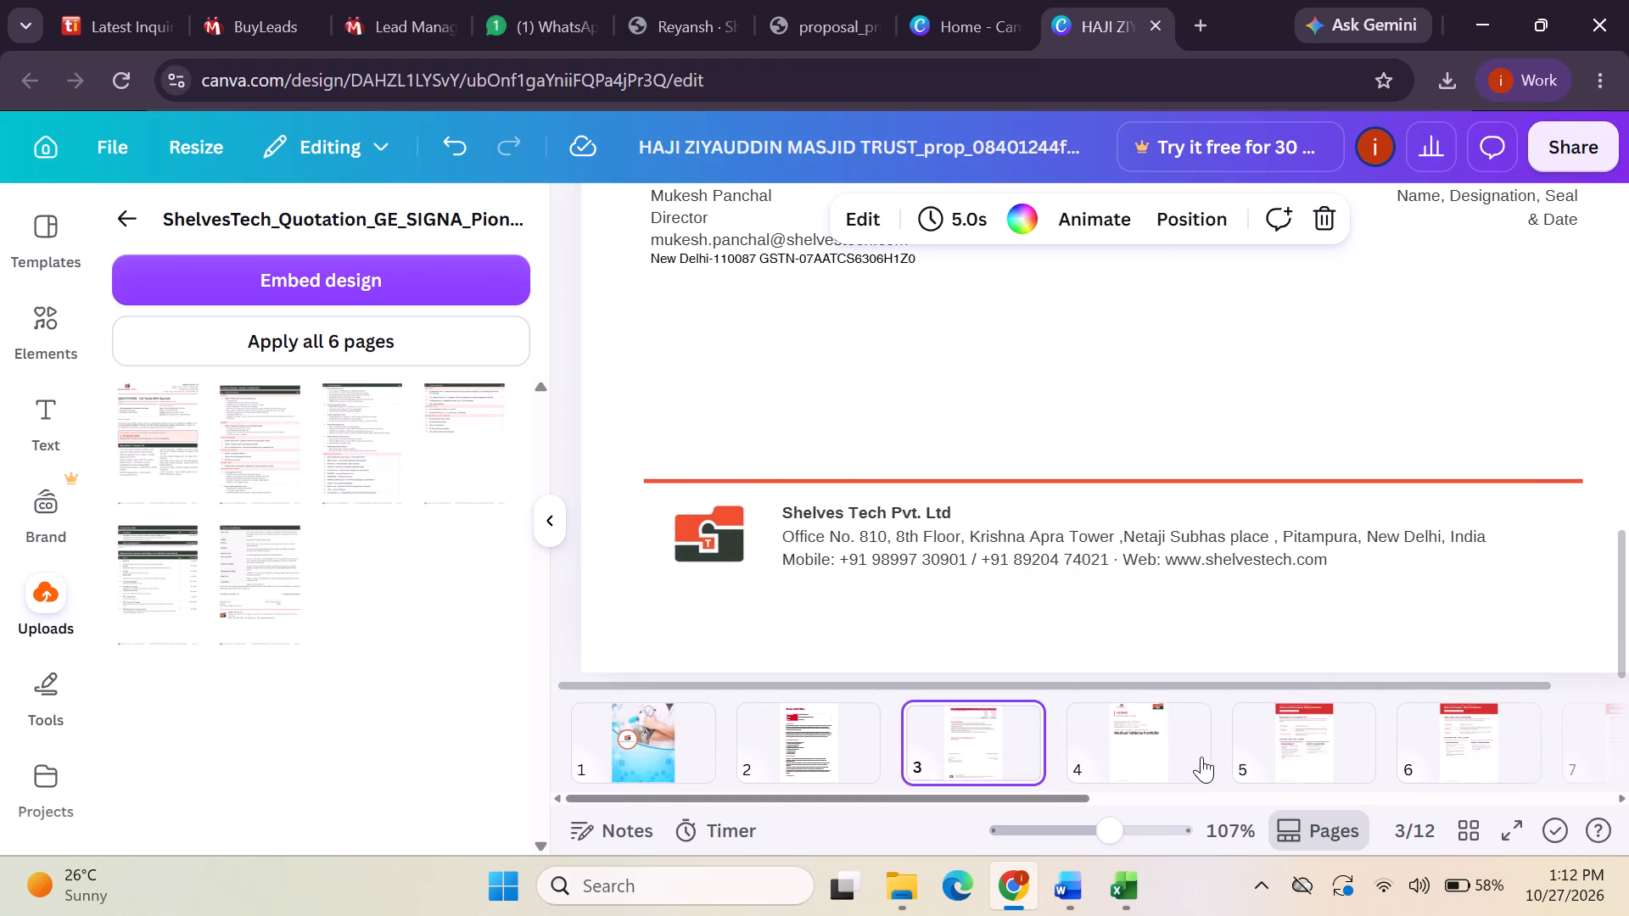
pyautogui.click(1198, 757)
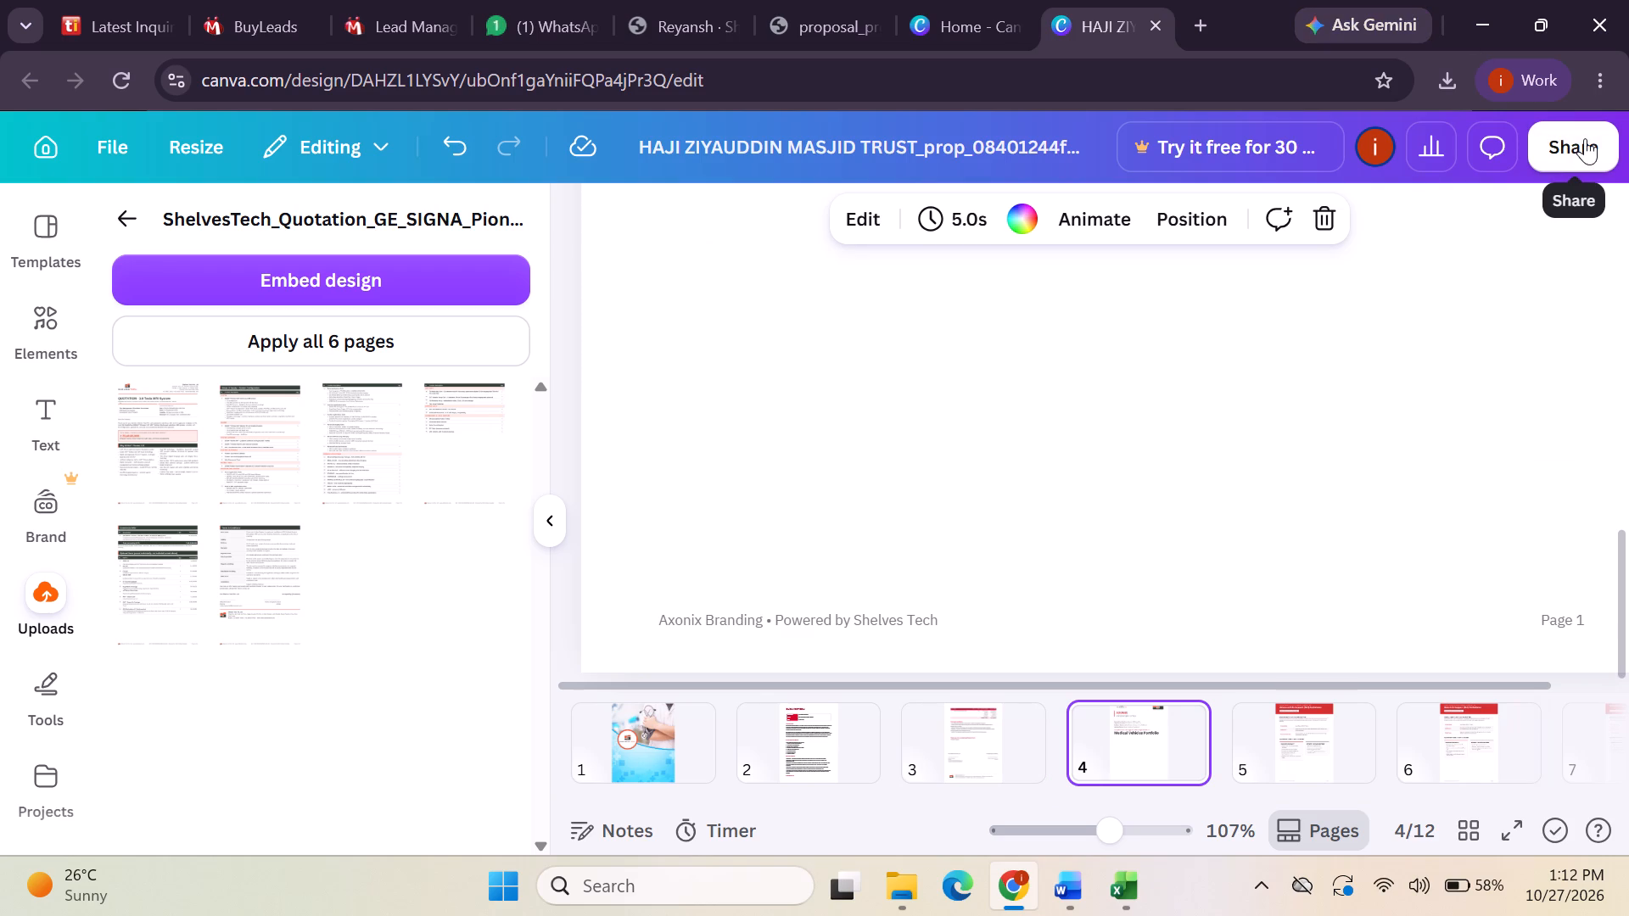
# Open the download settings for exporting the proposal design as a PDF.
pyautogui.click(1585, 148)
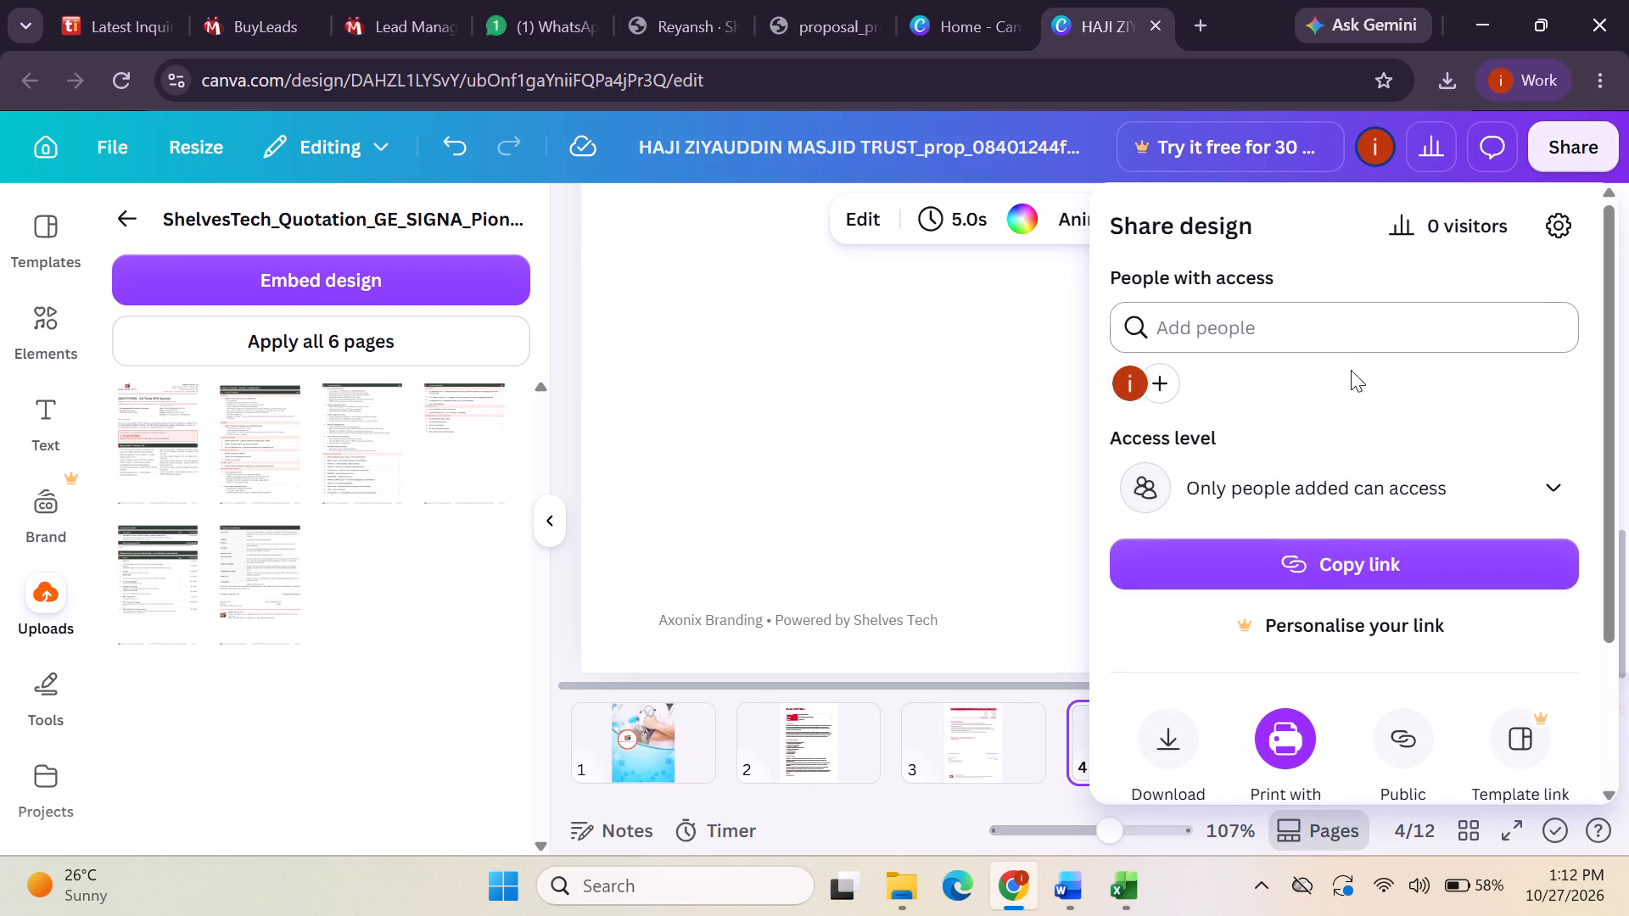
pyautogui.scroll(-1, 1313, 534)
pyautogui.click(1168, 608)
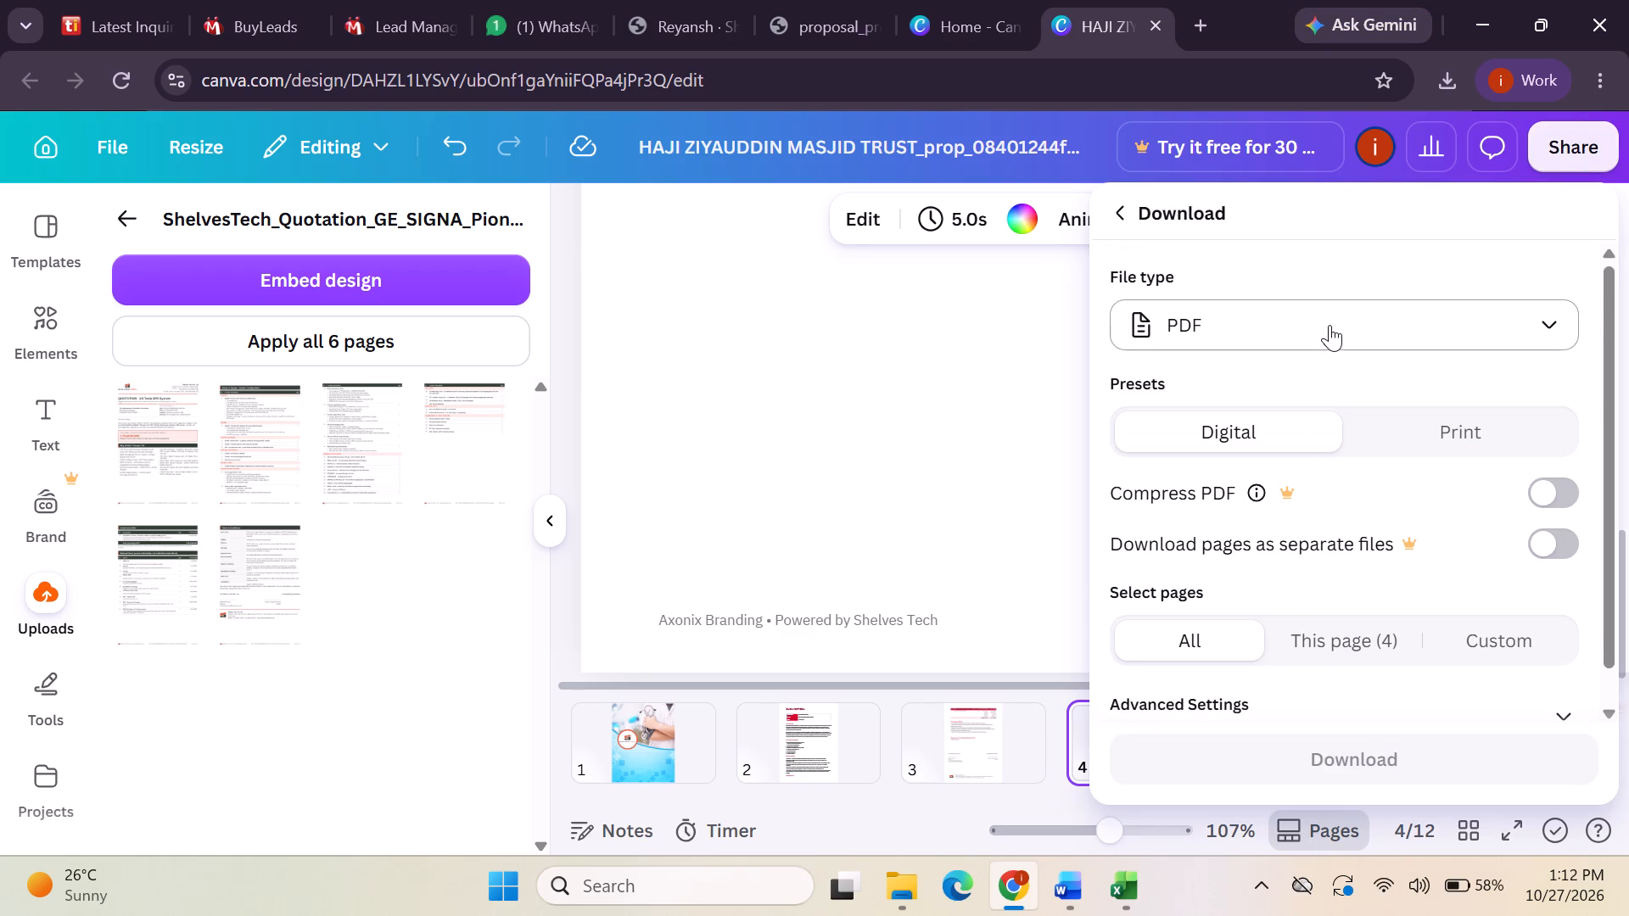